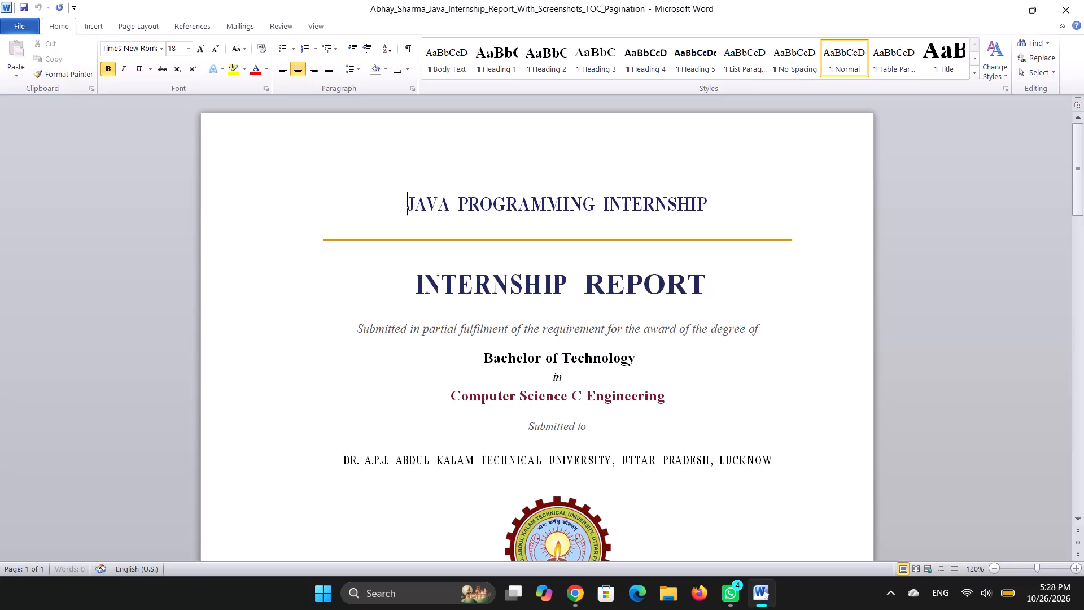
Review the internship report's cover page and the certificate page with its signature blocks.
scroll(437, 322, down, 3)
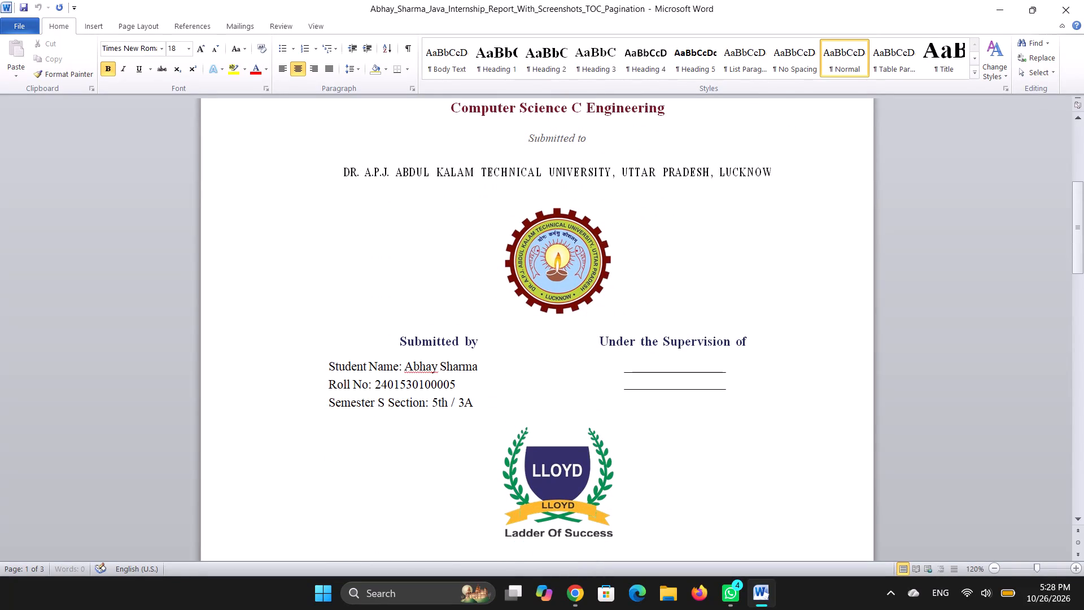
click(371, 368)
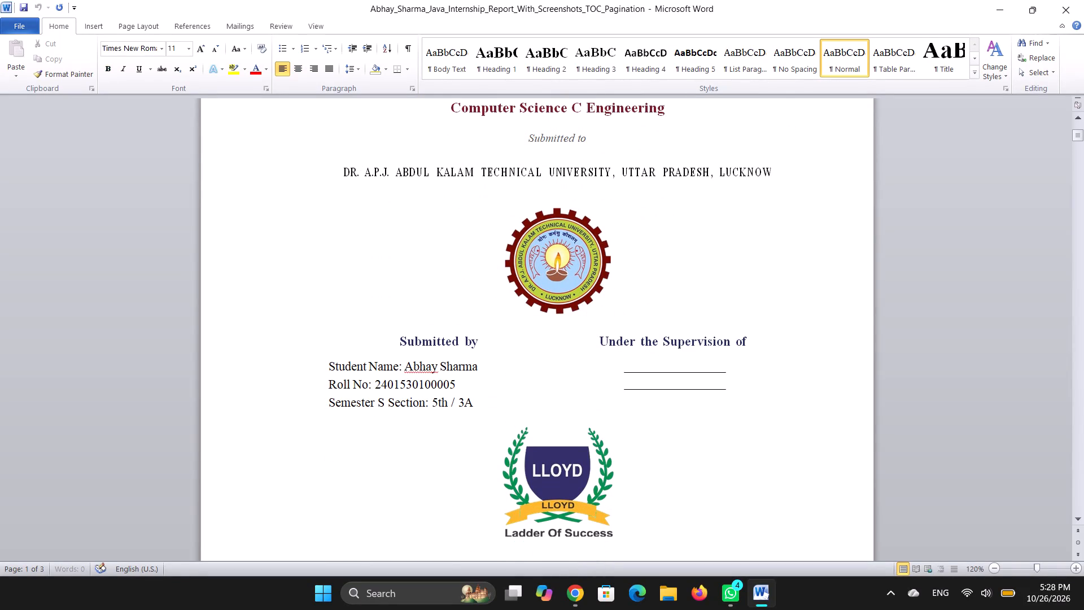
scroll(422, 264, down, 5)
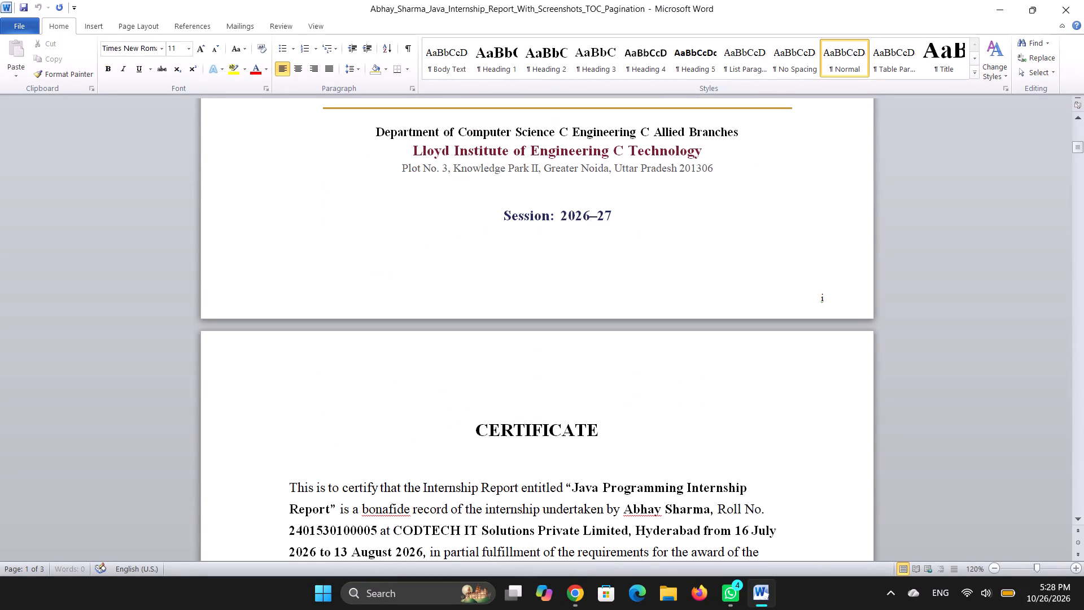
click(381, 492)
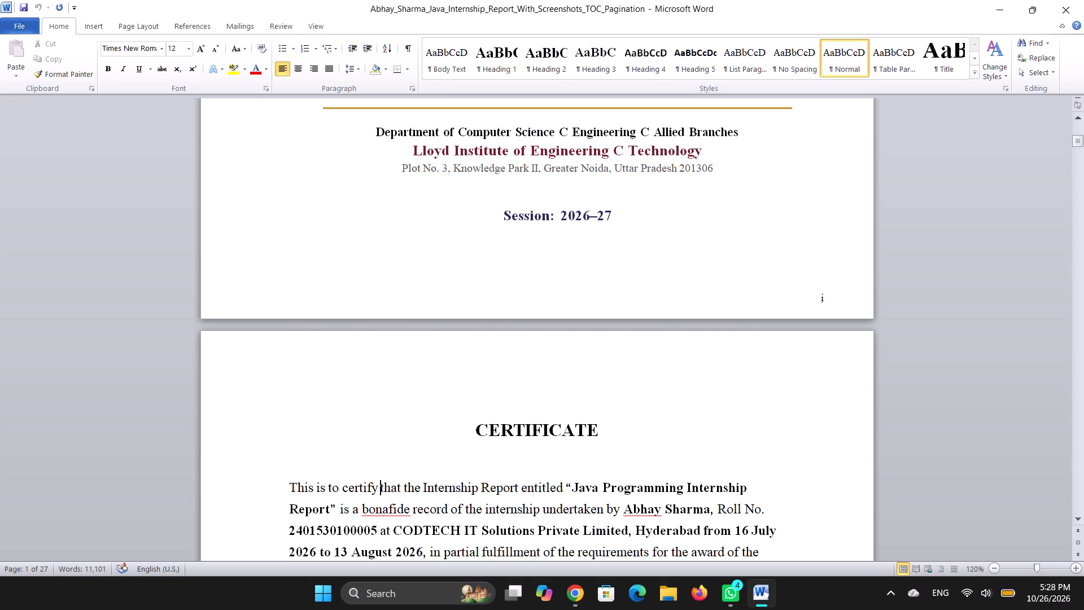
scroll(381, 492, down, 8)
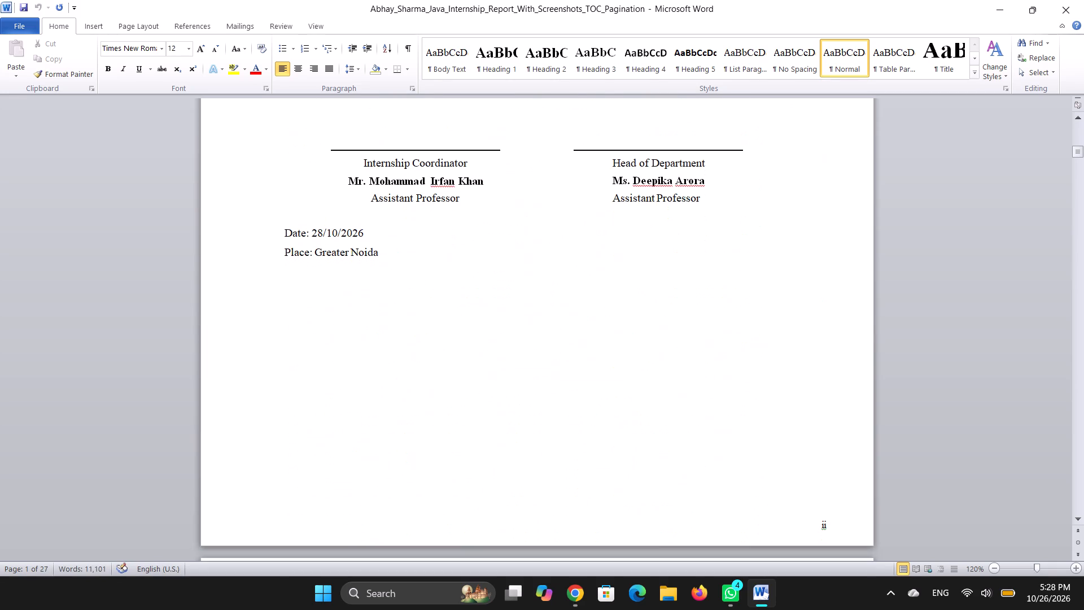
scroll(399, 379, up, 7)
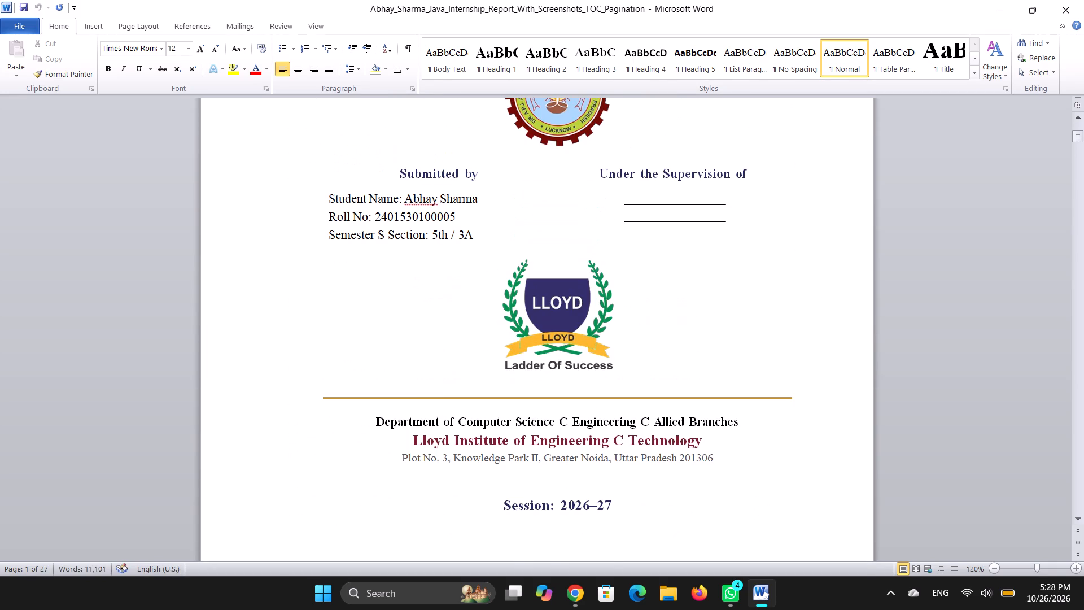
scroll(399, 379, up, 1)
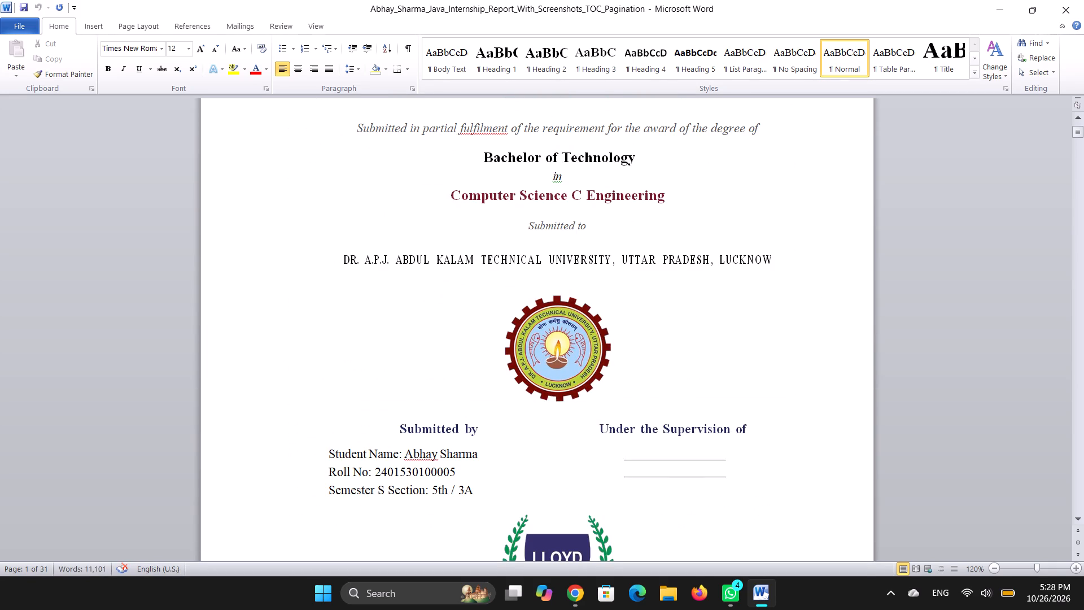
Enter the supervisor's first two names on the first blank line below "Under the Supervision of" on the cover page.
click(444, 260)
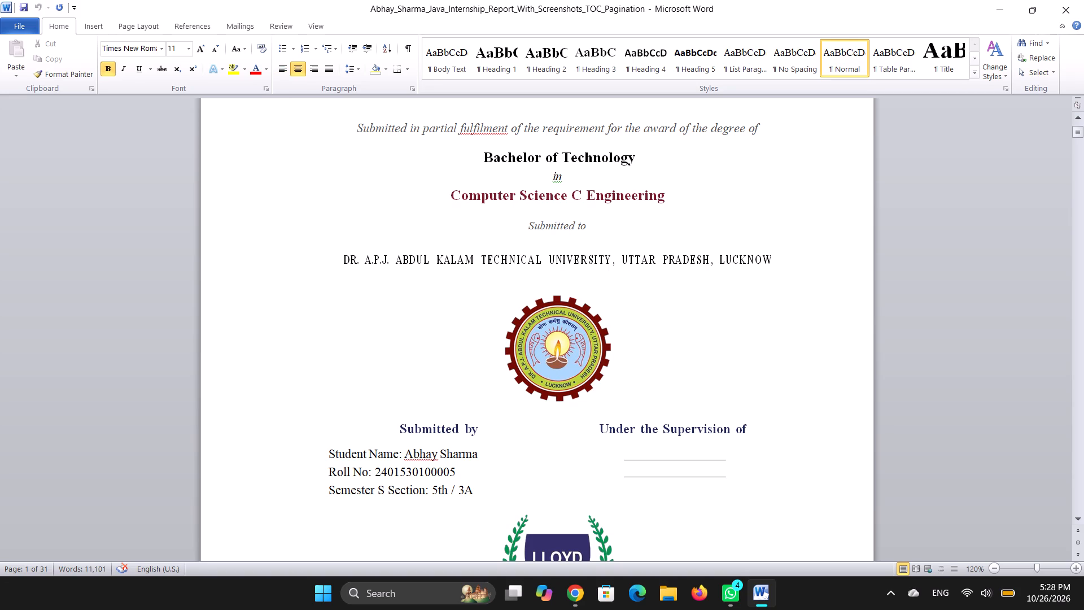
click(636, 449)
click(627, 457)
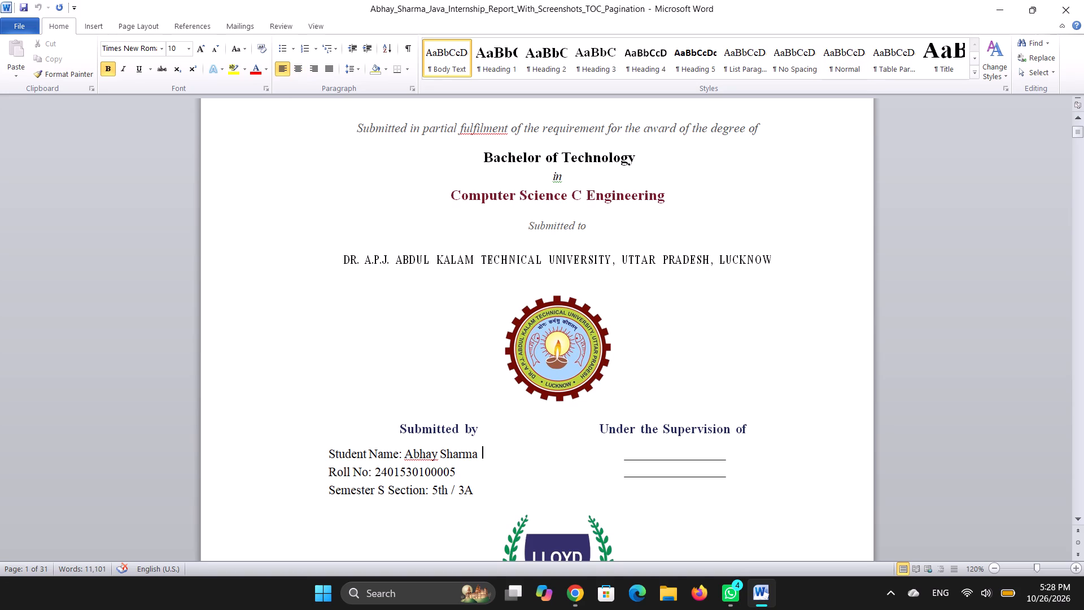
click(627, 457)
click(627, 457)
key(Tab)
key(Tab)
key(Tab)
key(Tab)
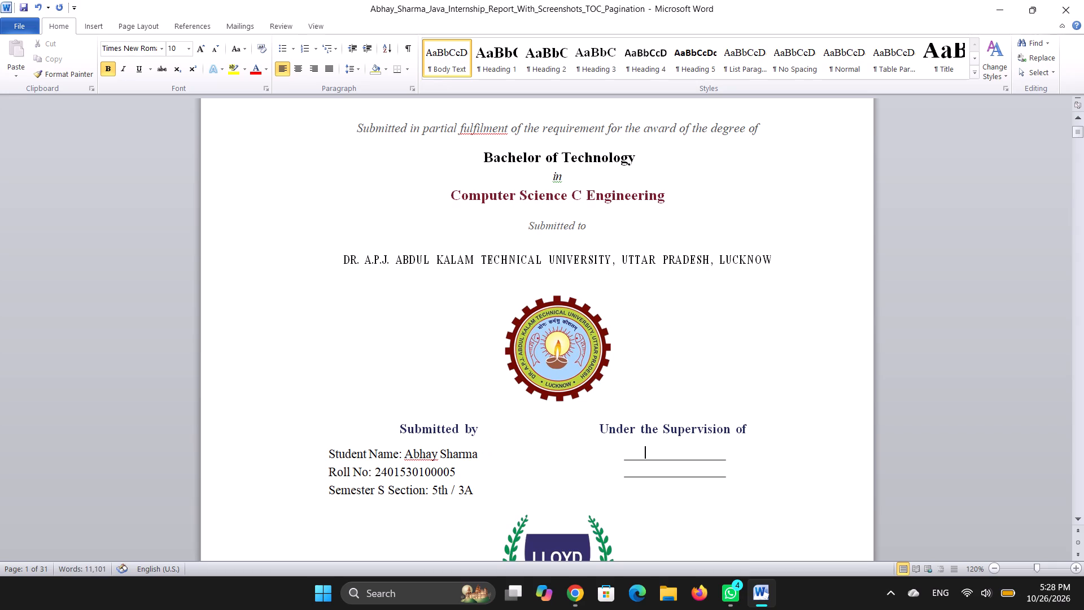
key(BackSpace)
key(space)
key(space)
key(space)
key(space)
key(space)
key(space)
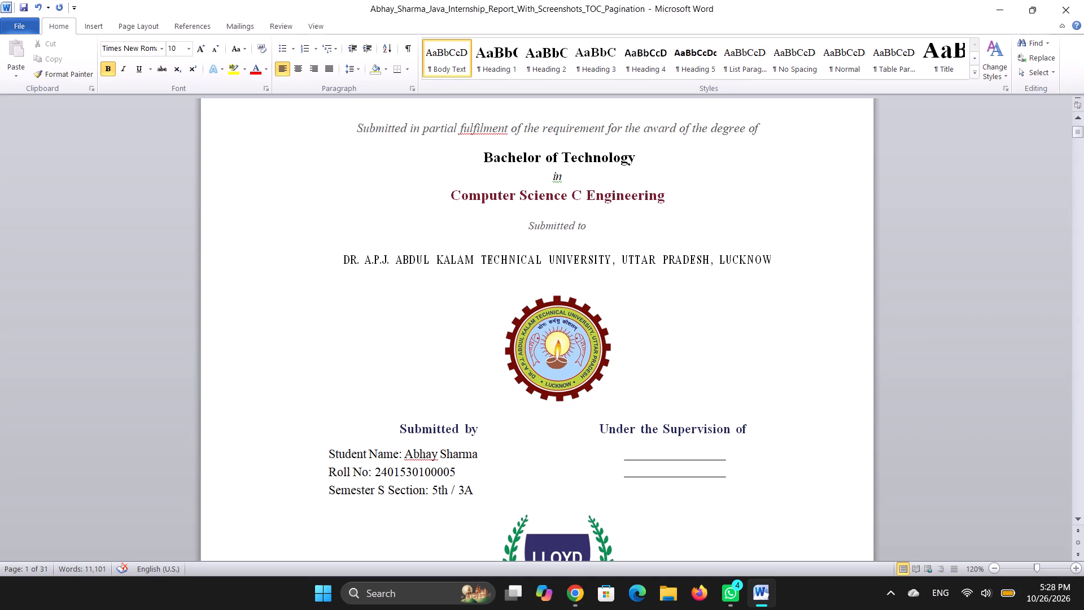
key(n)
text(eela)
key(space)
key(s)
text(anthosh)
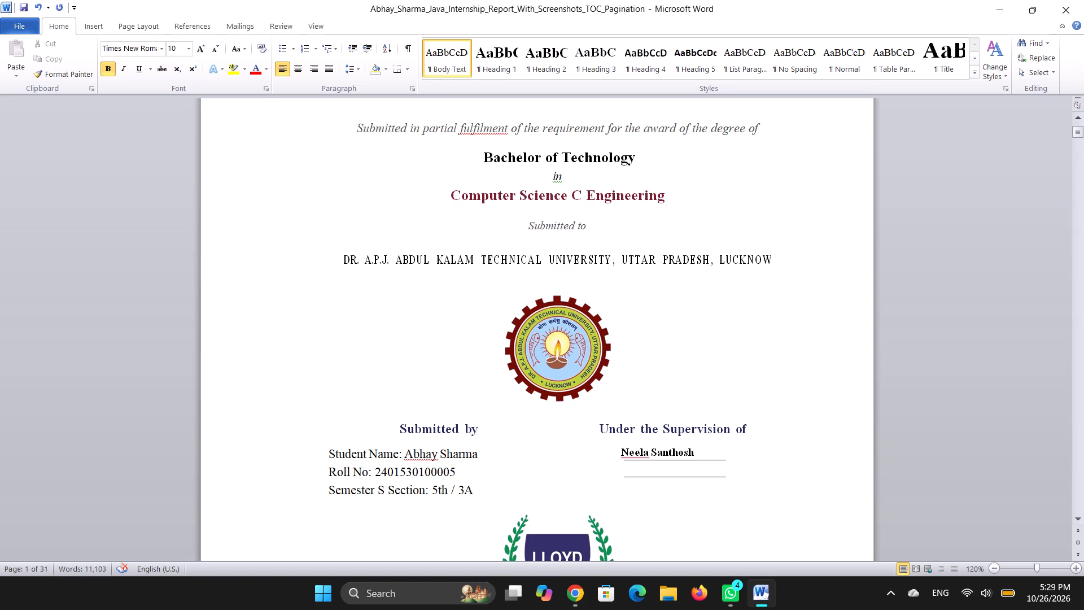
Check the supervisor's full name in the internship completion certificate and the declaration.
scroll(627, 457, down, 8)
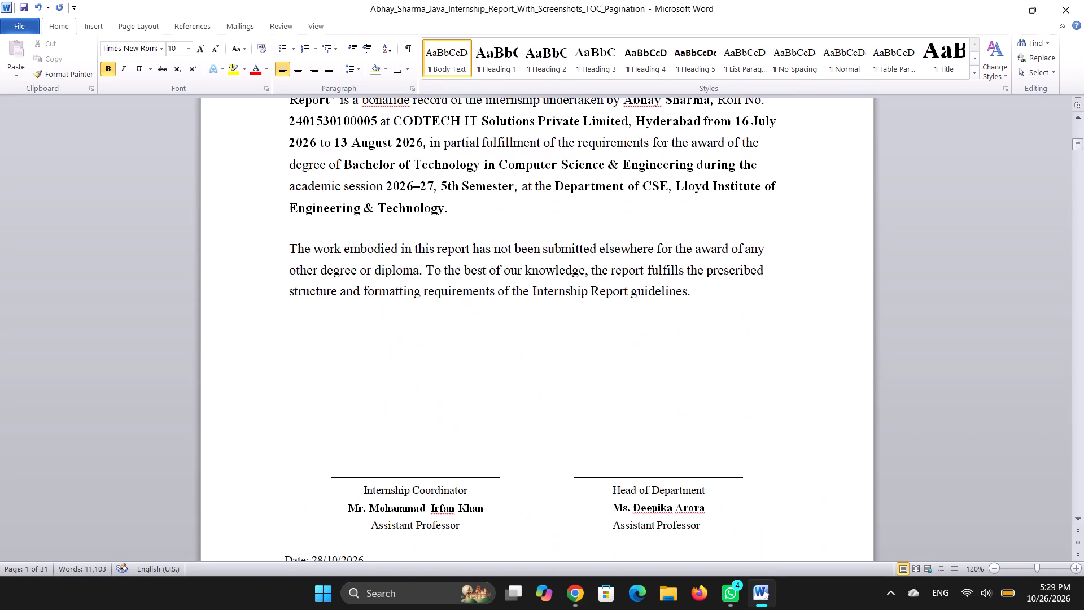
scroll(627, 457, down, 1)
scroll(627, 457, up, 2)
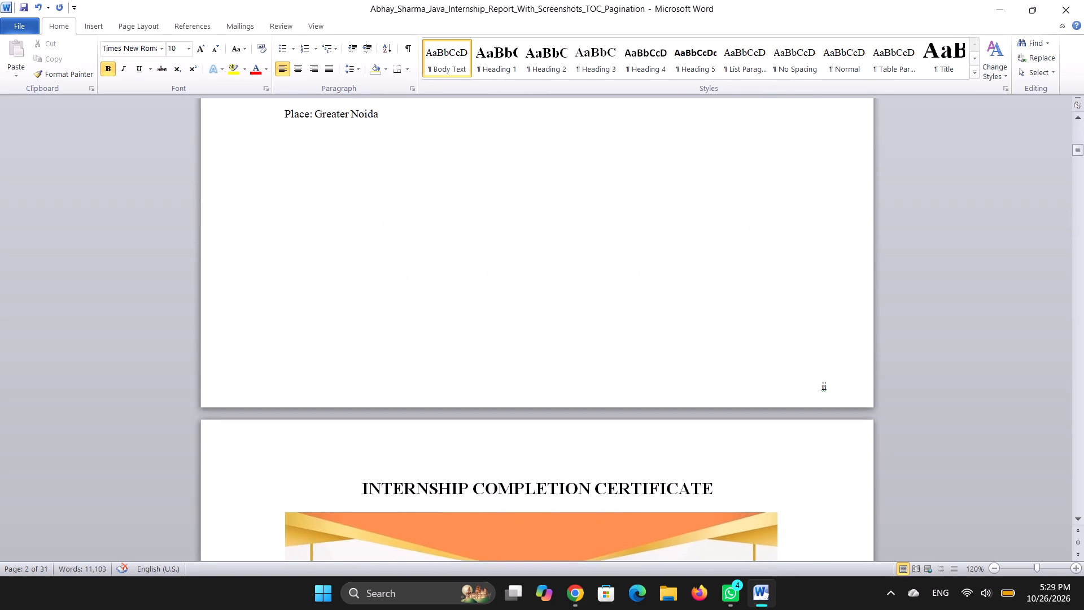
scroll(627, 457, up, 2)
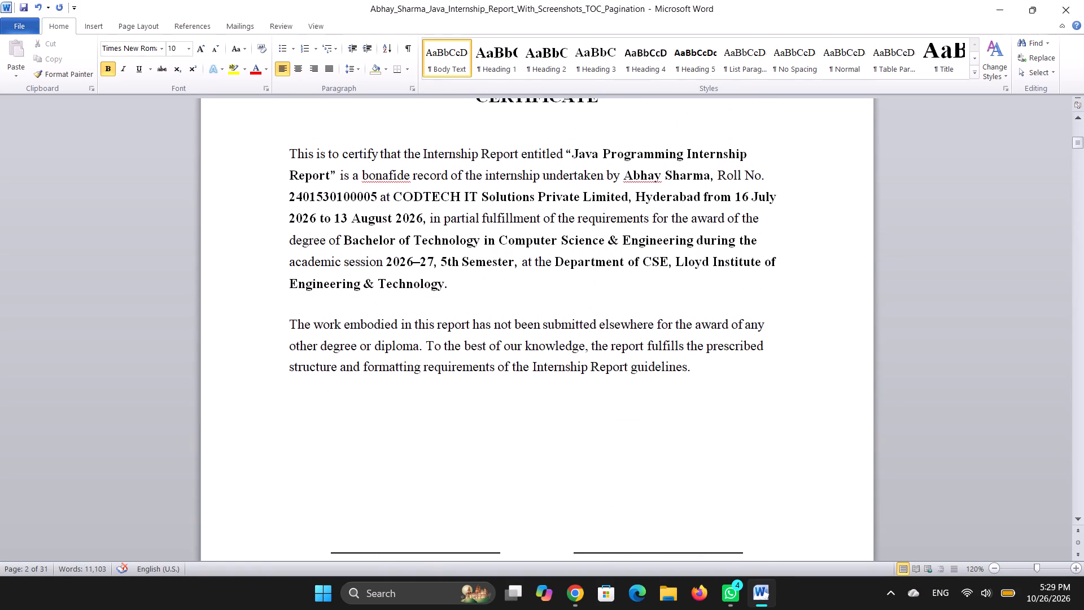
scroll(596, 335, down, 3)
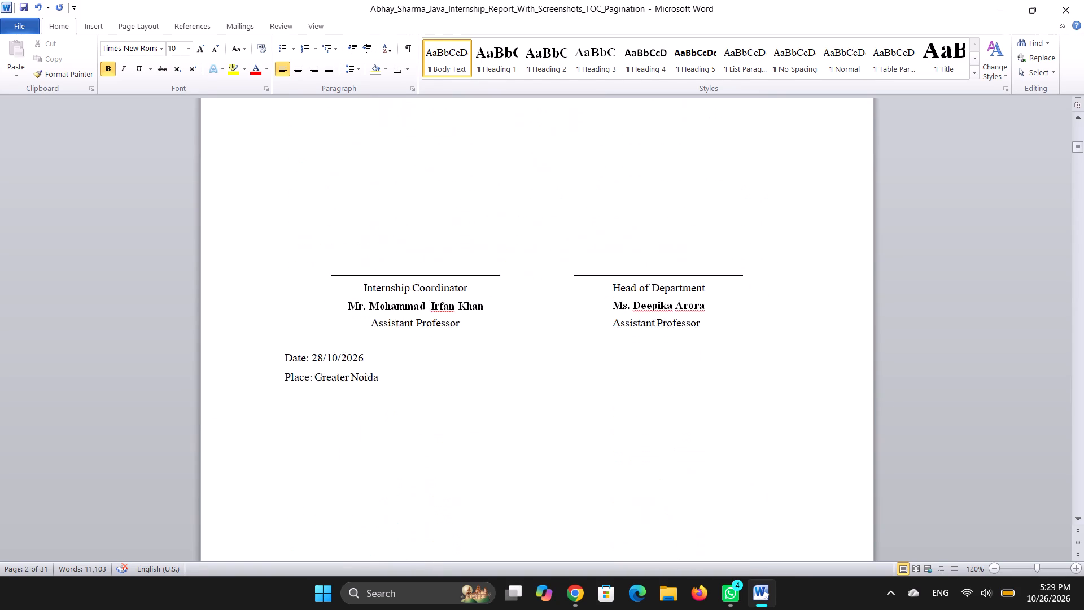
scroll(596, 335, down, 4)
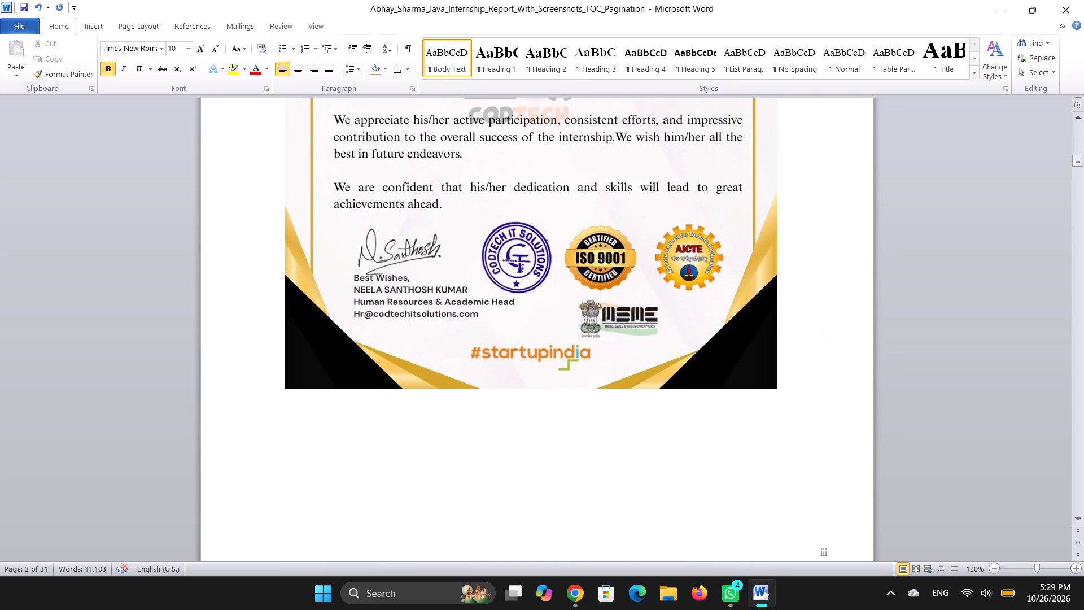
scroll(596, 335, down, 2)
scroll(596, 348, up, 5)
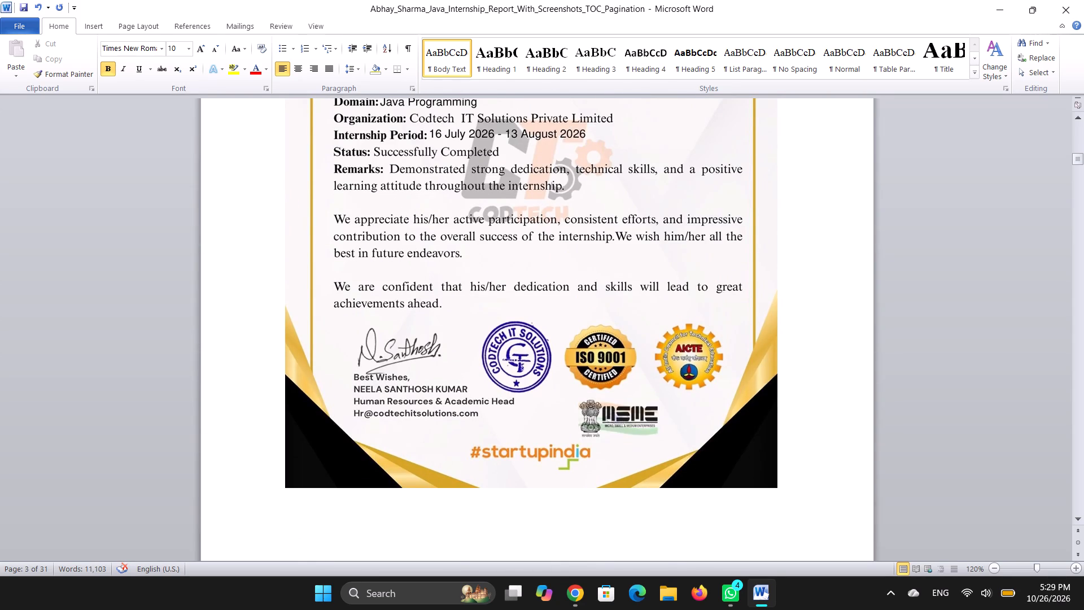
click(465, 389)
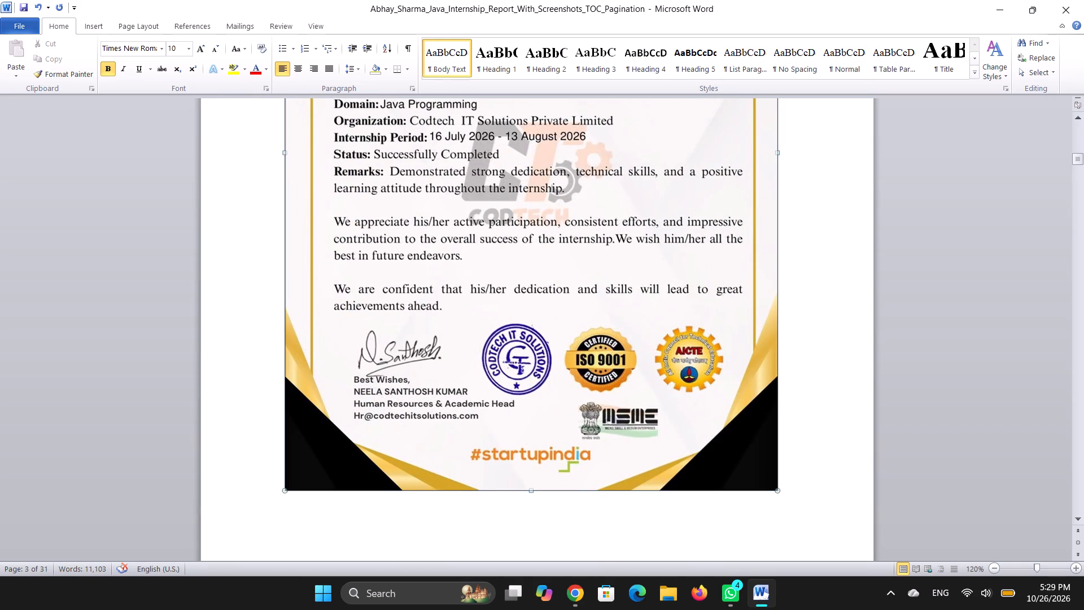
scroll(461, 520, down, 2)
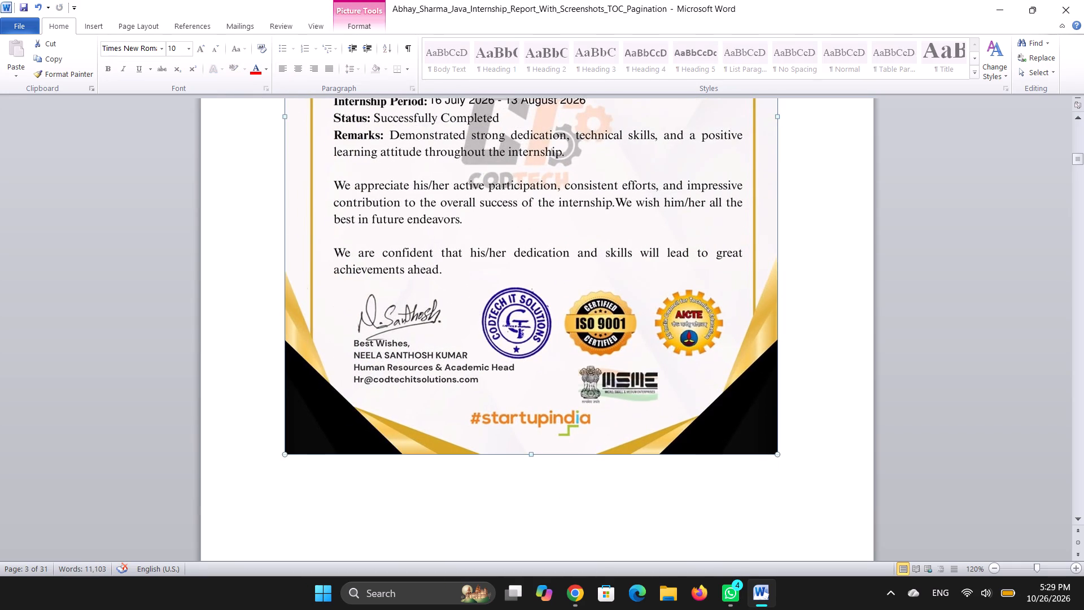
scroll(461, 520, down, 3)
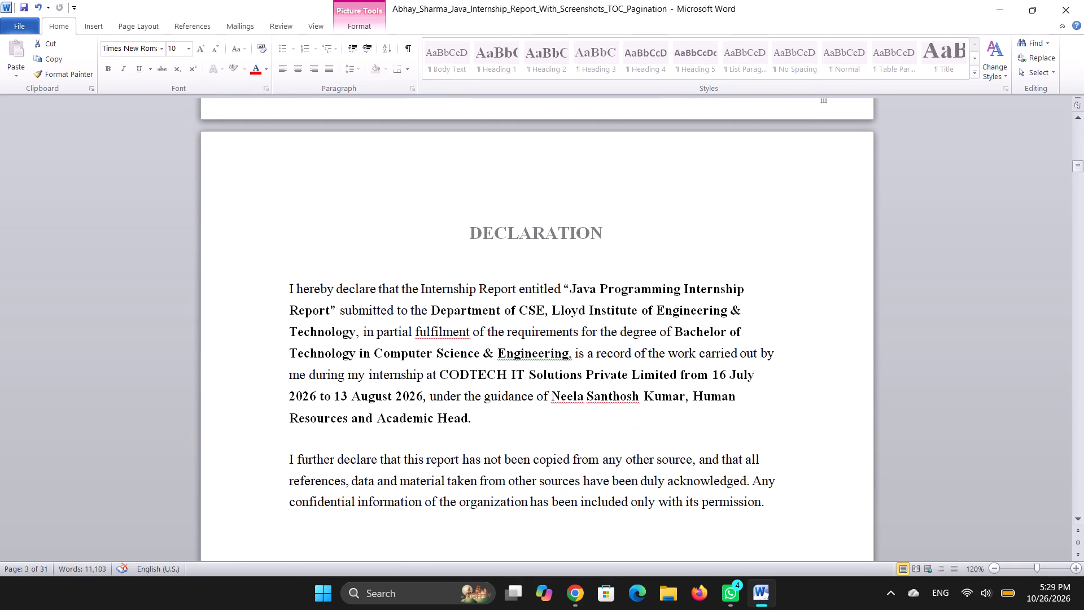
Add the supervisor's surname to the name below "Under the Supervision of" on the cover page.
scroll(598, 429, up, 13)
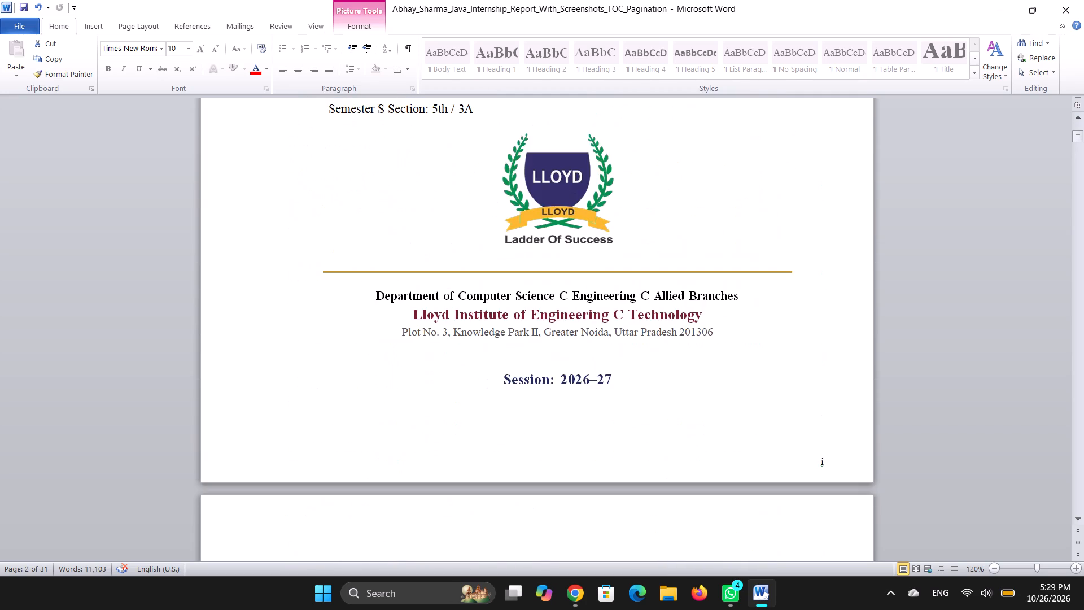
scroll(598, 429, up, 2)
click(698, 363)
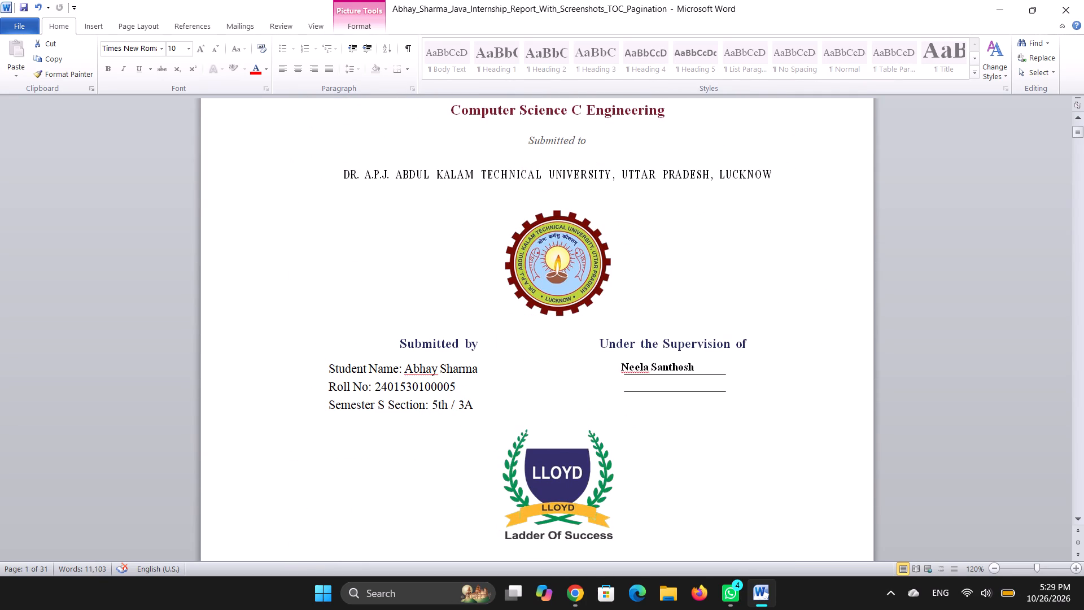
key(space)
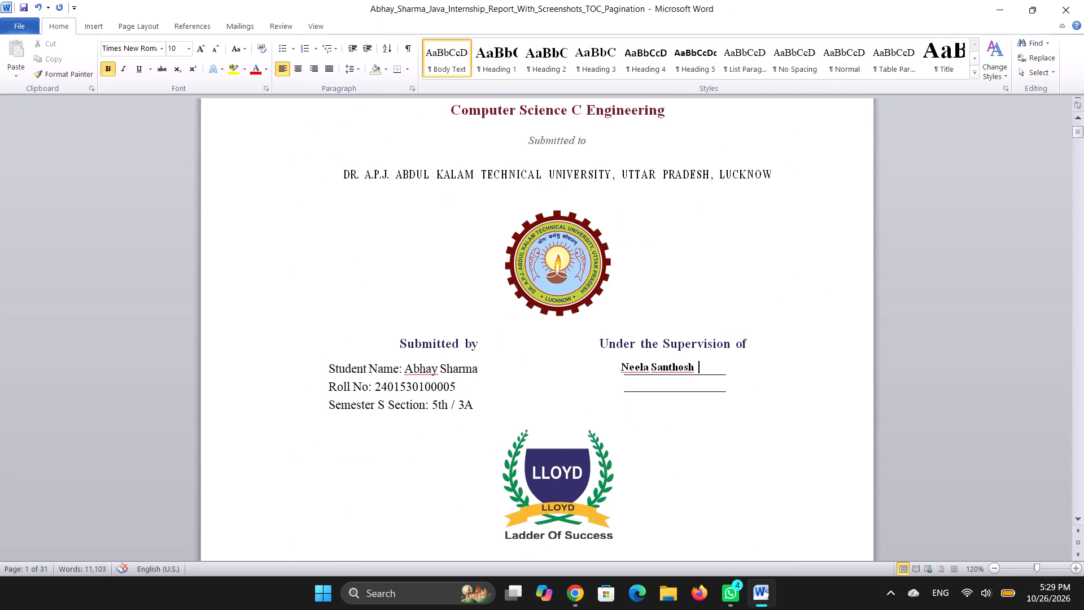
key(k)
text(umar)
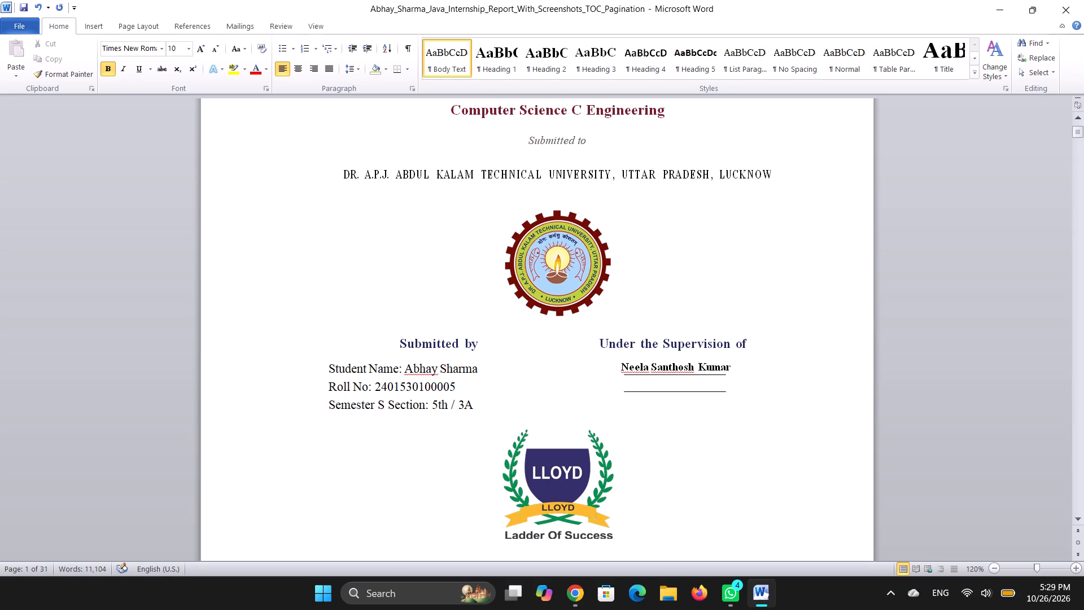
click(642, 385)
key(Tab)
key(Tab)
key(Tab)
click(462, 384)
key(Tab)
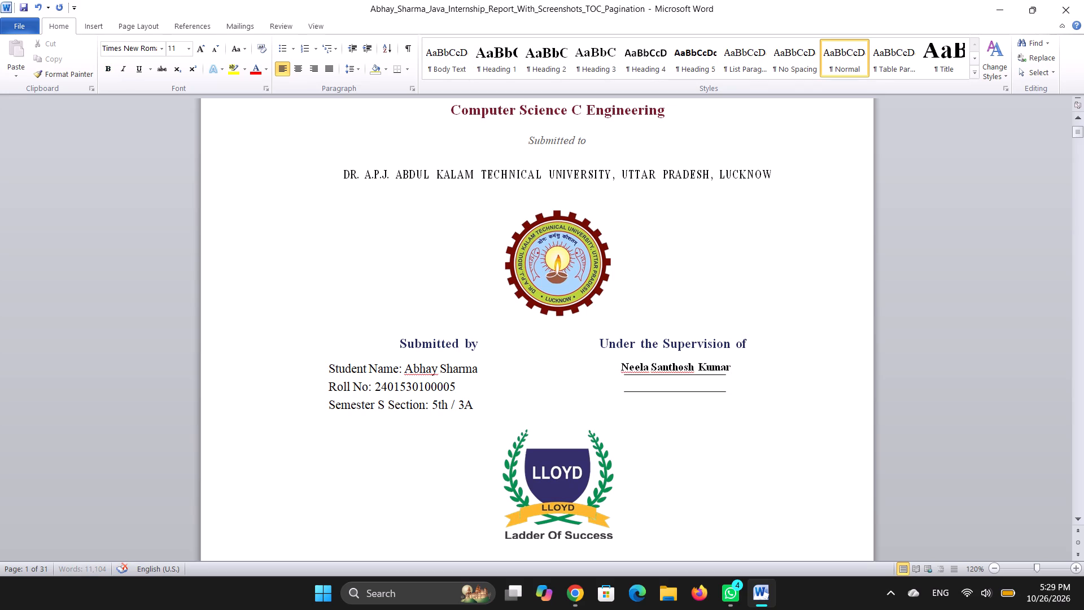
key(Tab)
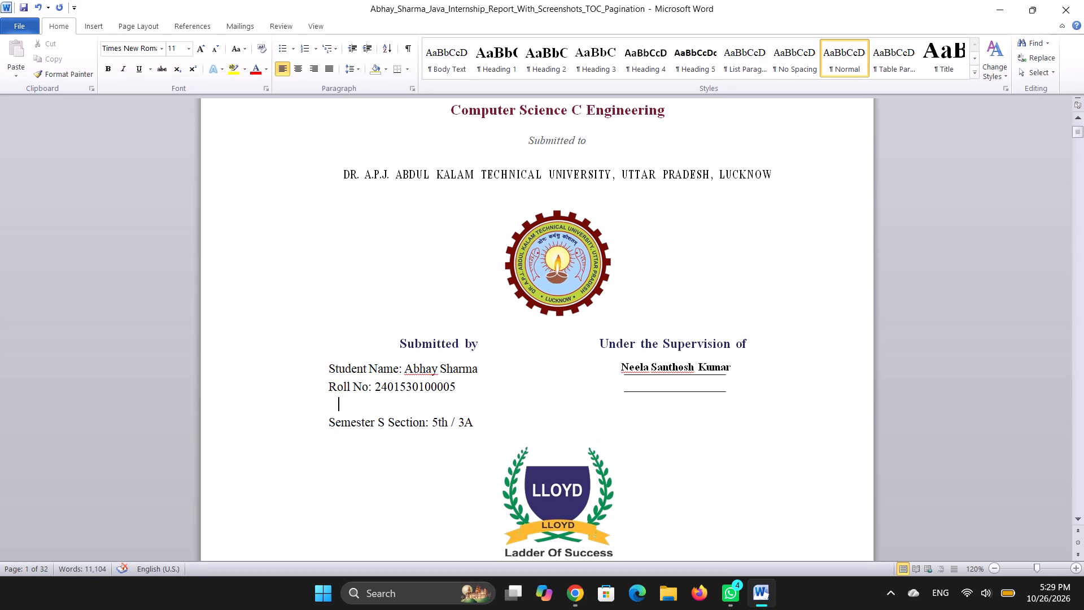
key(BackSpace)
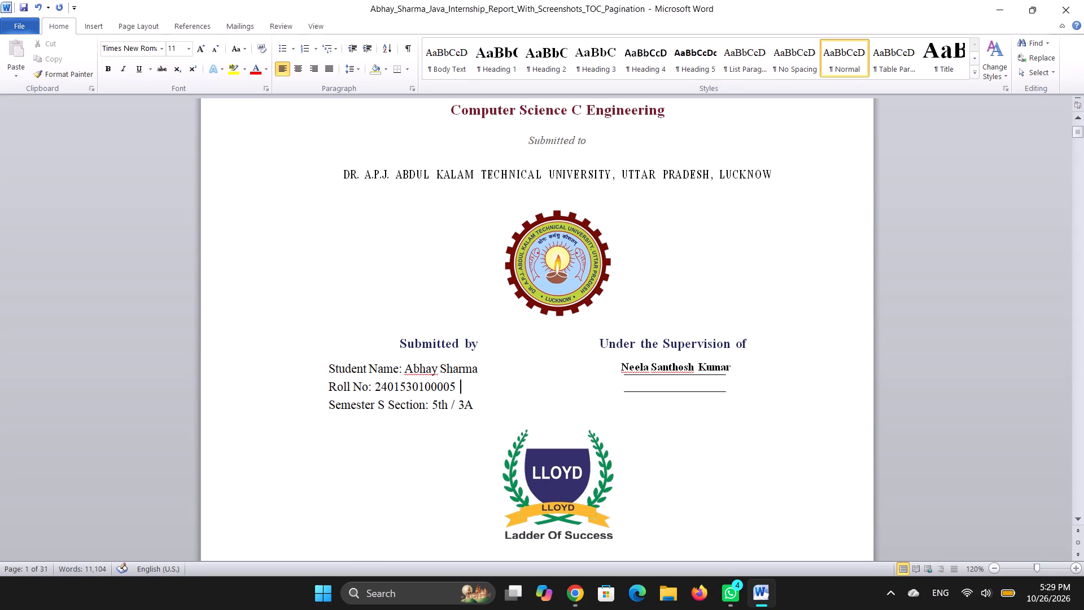
Pad the second blank line below "Under the Supervision of" with spaces so its text starts beneath the supervisor's name.
click(634, 382)
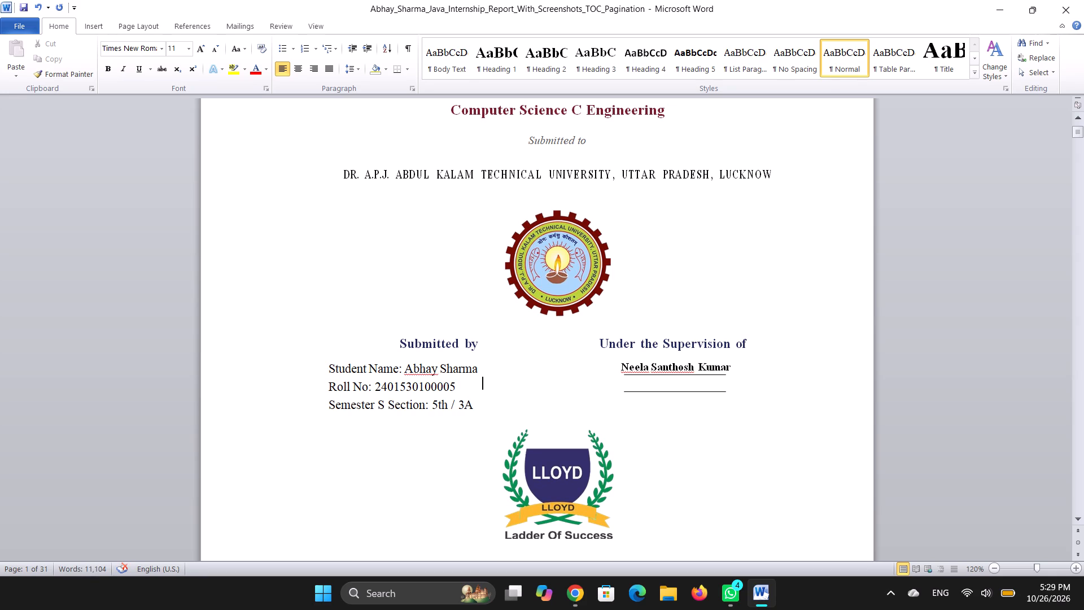
click(634, 382)
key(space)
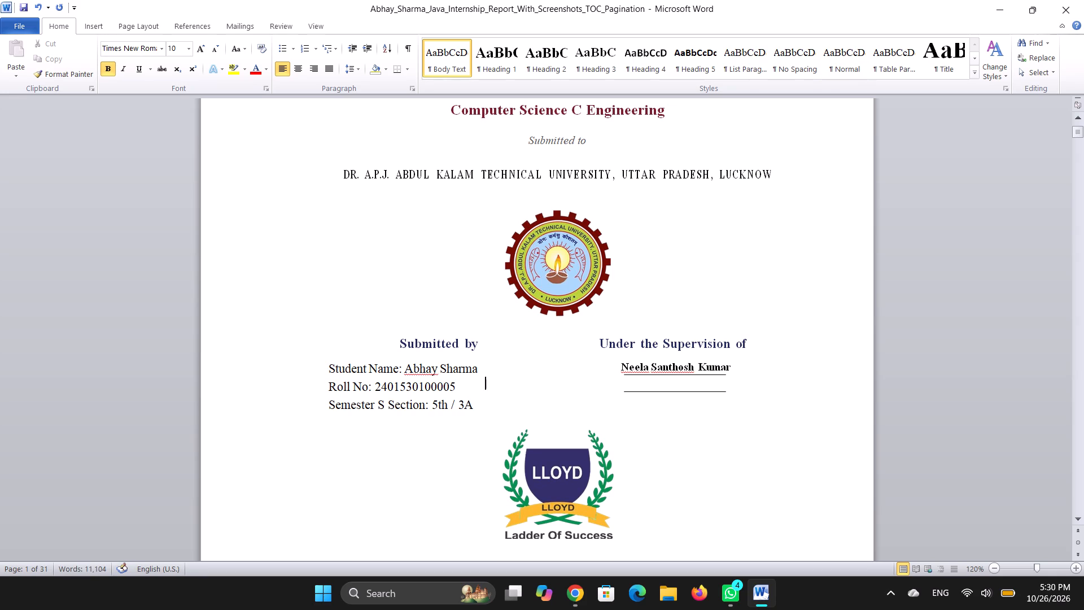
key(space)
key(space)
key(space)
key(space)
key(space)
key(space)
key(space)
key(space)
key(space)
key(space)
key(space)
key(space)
key(BackSpace)
key(BackSpace)
key(BackSpace)
key(BackSpace)
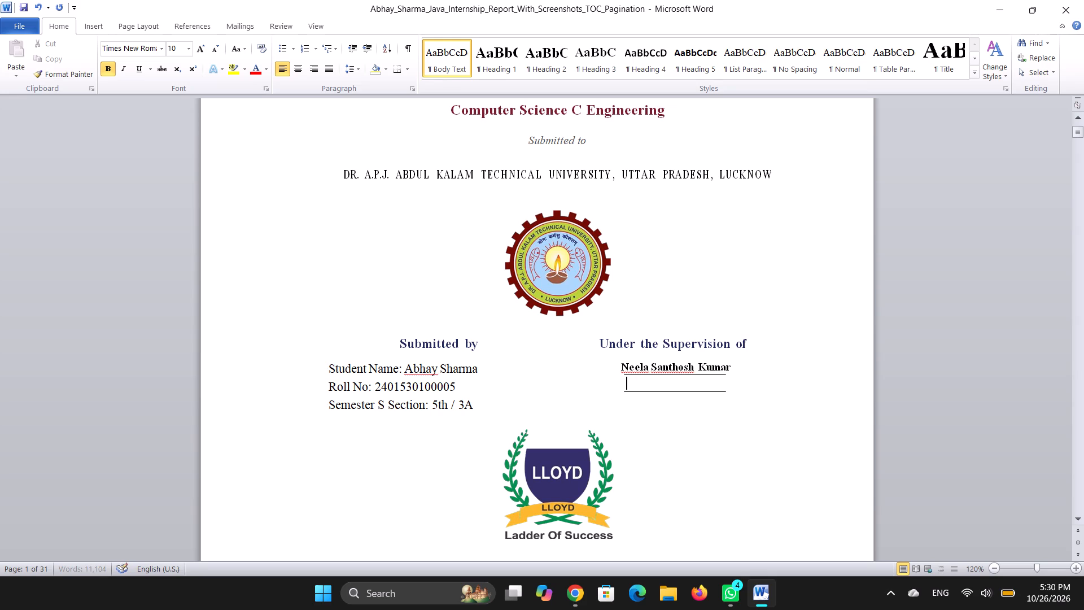
key(BackSpace)
key(BackSpace)
key(BackSpace)
Enter "Human Resources And Academic" on the second line below "Under the Supervision of" on the cover page.
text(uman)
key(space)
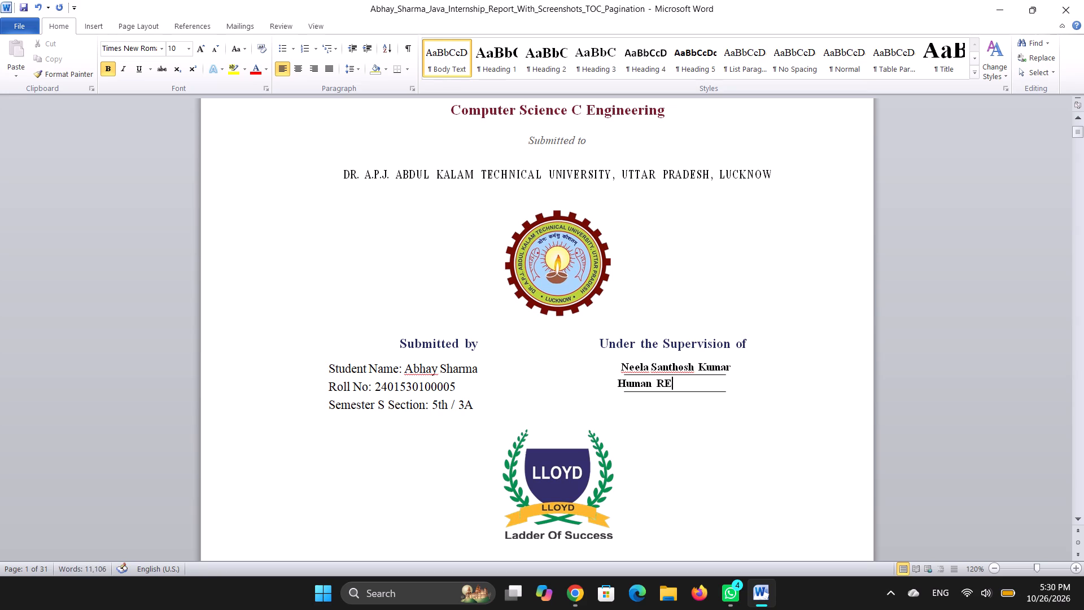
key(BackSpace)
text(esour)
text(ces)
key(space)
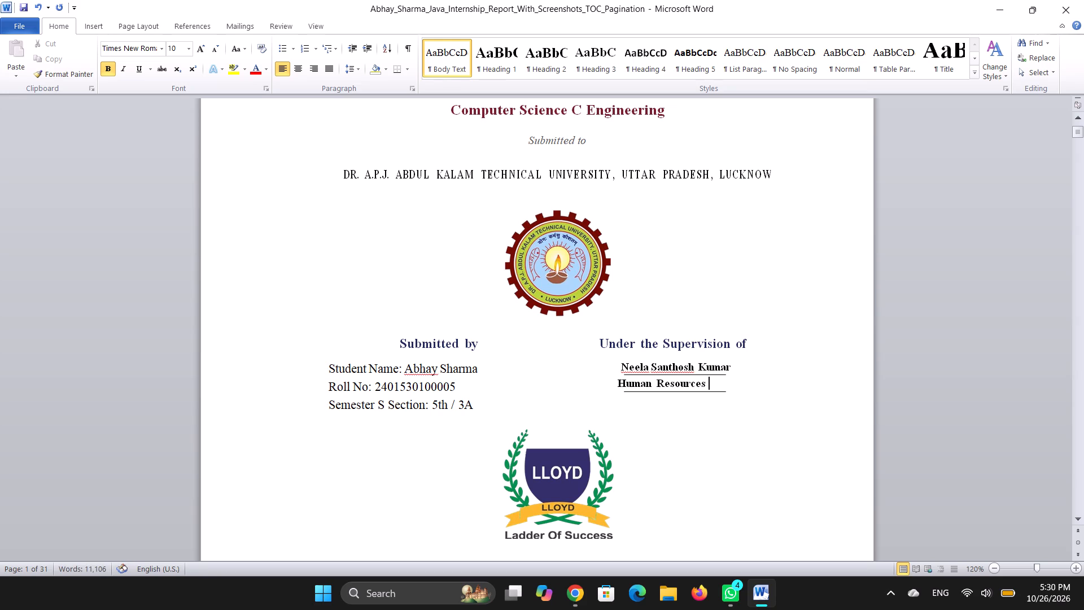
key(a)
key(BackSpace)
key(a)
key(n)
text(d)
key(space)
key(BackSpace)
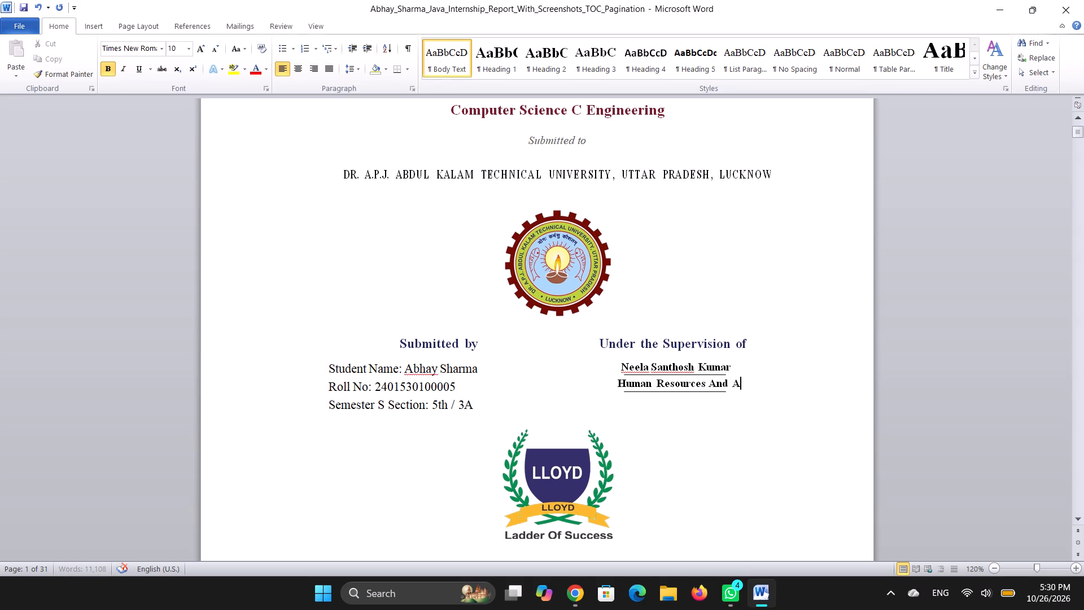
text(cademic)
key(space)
Check the supervisor's designation in the signature block of the internship completion certificate.
scroll(634, 382, down, 6)
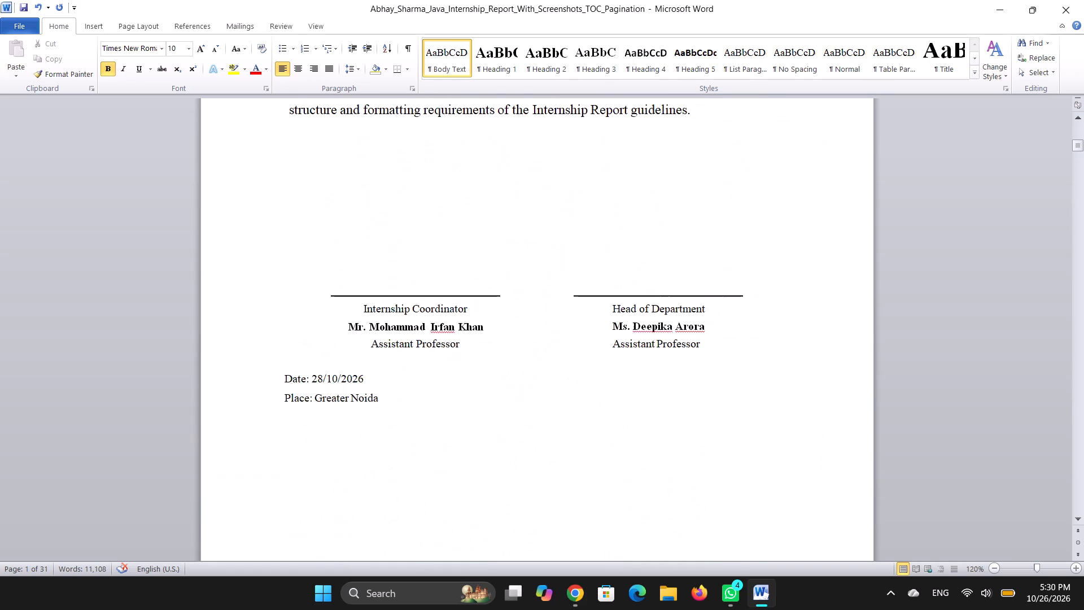
scroll(634, 382, down, 5)
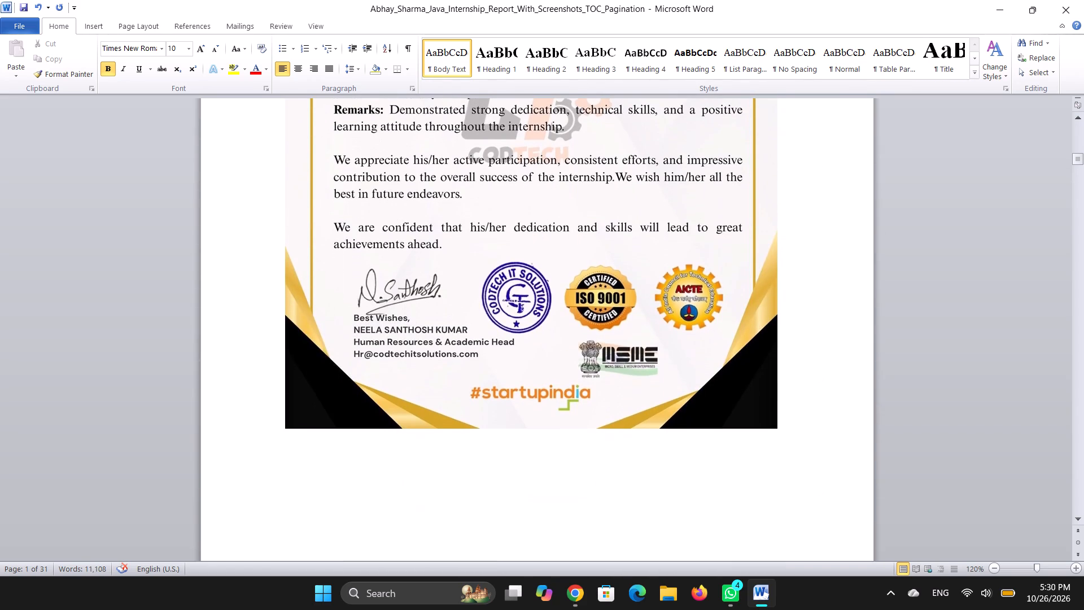
scroll(634, 382, down, 1)
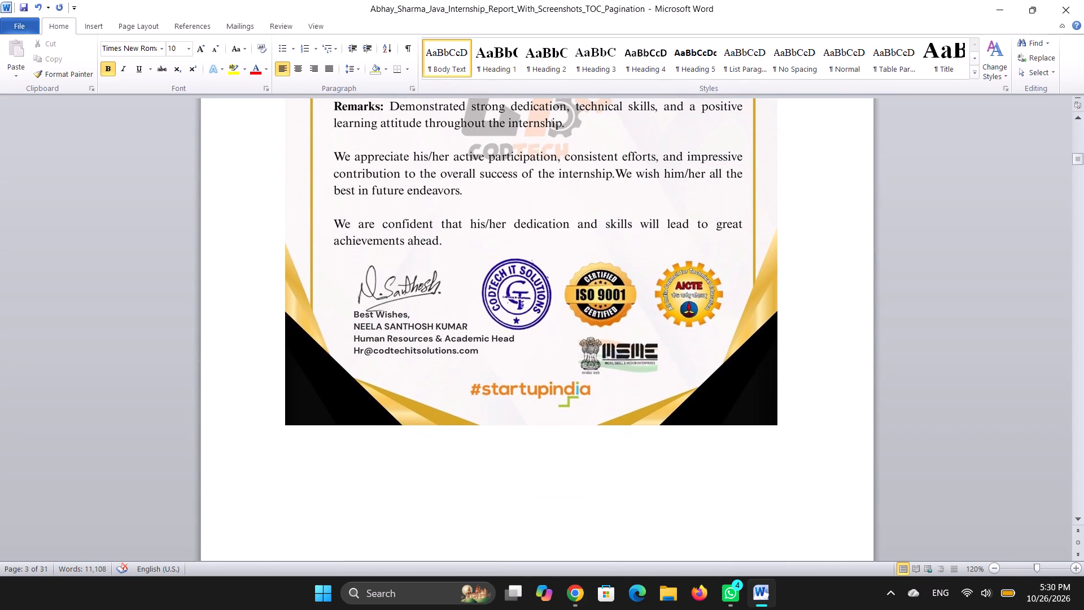
scroll(634, 382, up, 1)
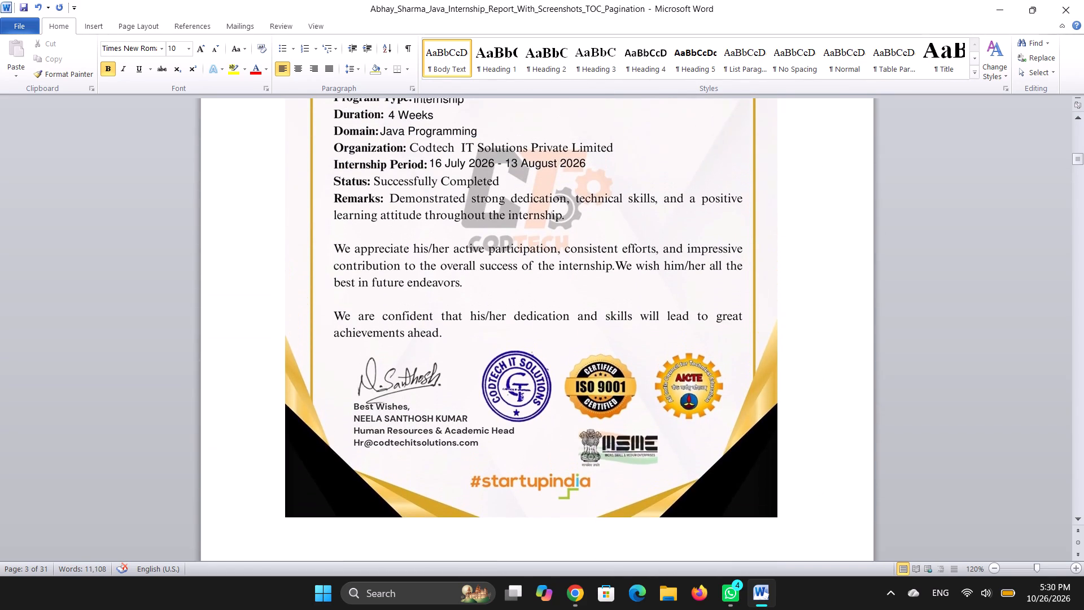
scroll(634, 382, up, 6)
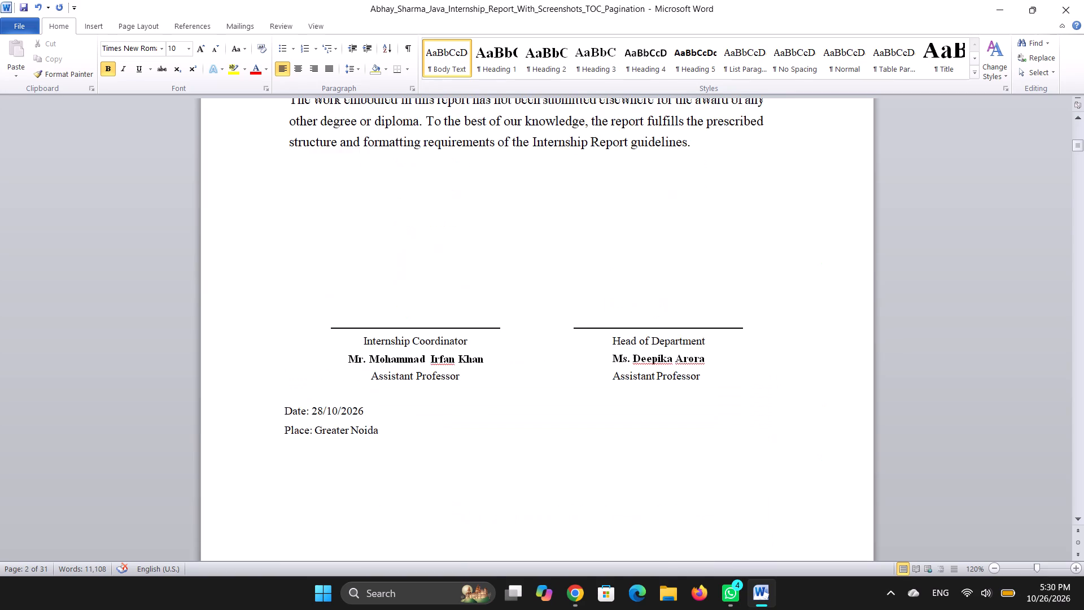
scroll(634, 382, up, 6)
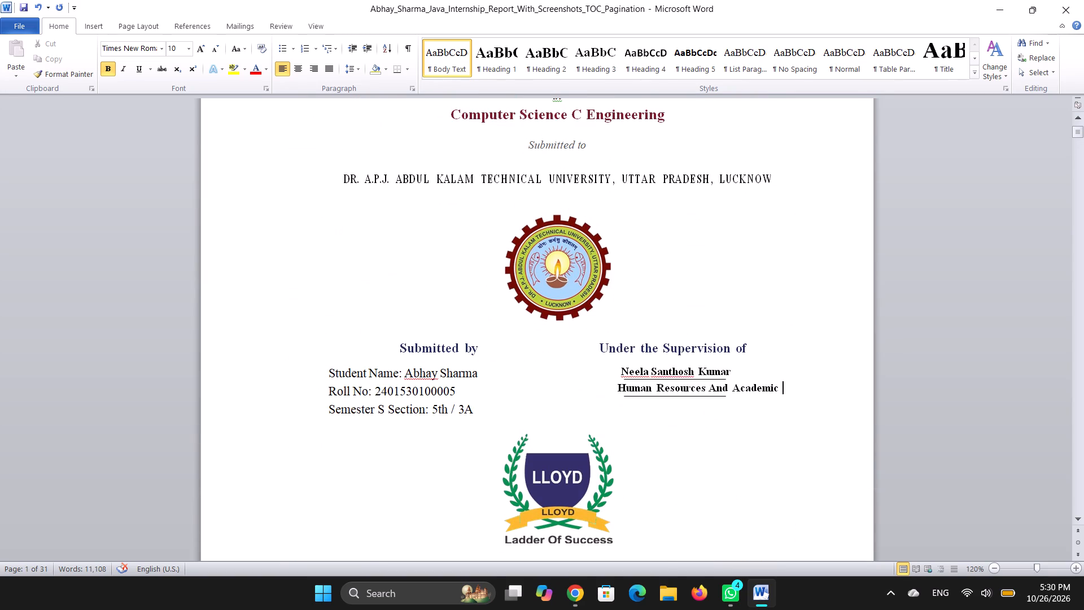
Add "Head" to the end of the supervisor's designation on the cover page.
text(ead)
Replace "And" with "&" between "Human Resources" and "Academic Head" in the supervisor's designation.
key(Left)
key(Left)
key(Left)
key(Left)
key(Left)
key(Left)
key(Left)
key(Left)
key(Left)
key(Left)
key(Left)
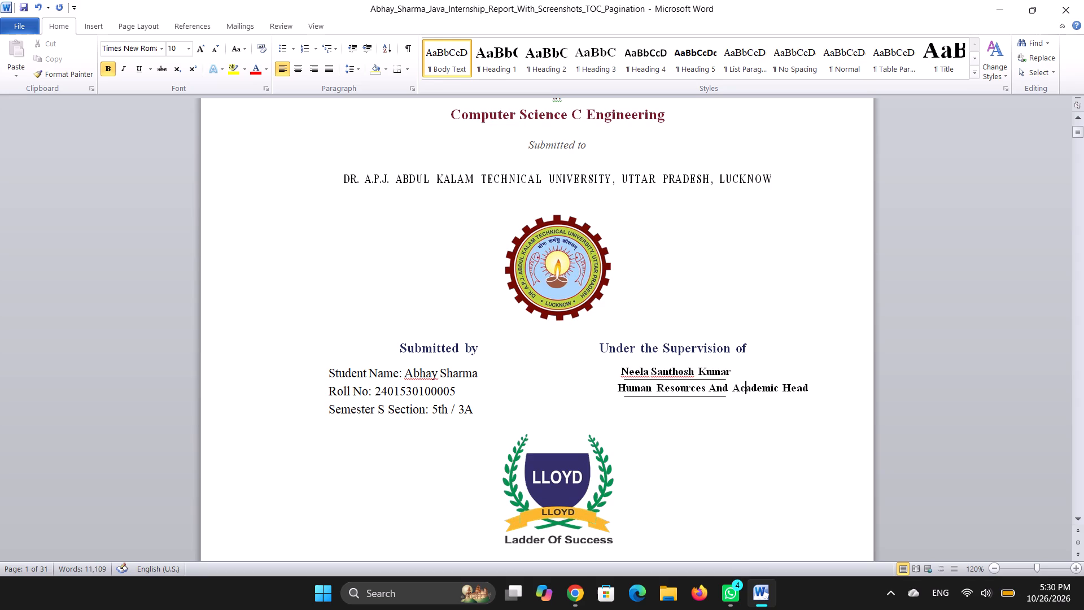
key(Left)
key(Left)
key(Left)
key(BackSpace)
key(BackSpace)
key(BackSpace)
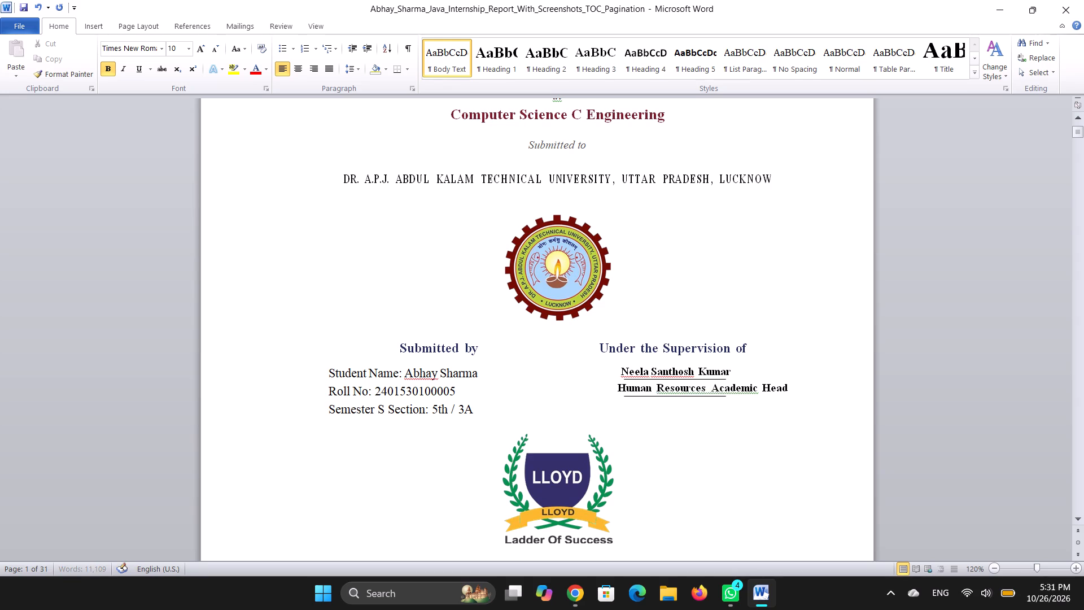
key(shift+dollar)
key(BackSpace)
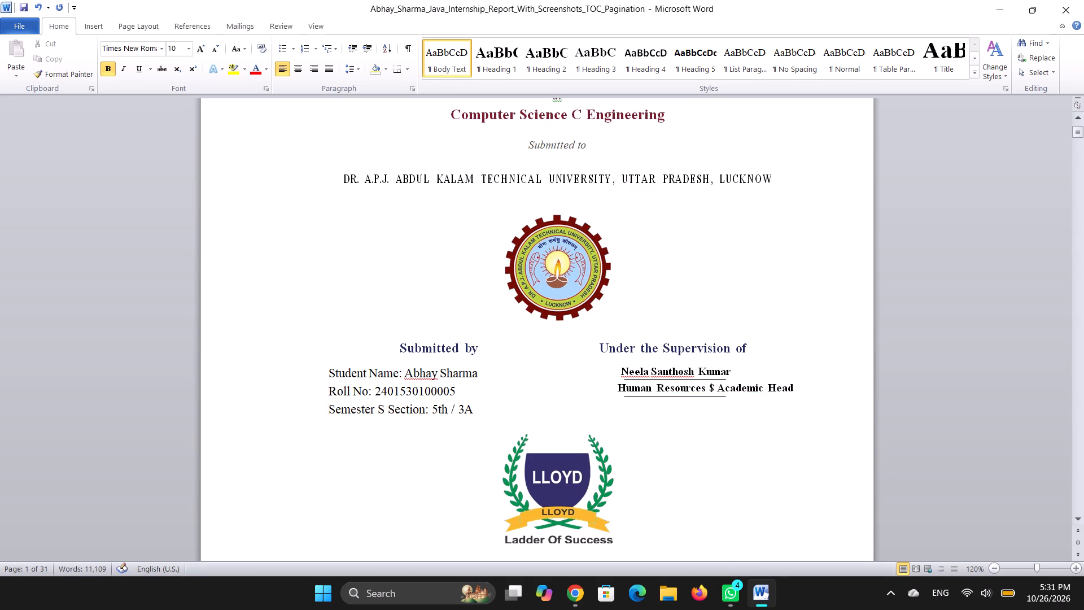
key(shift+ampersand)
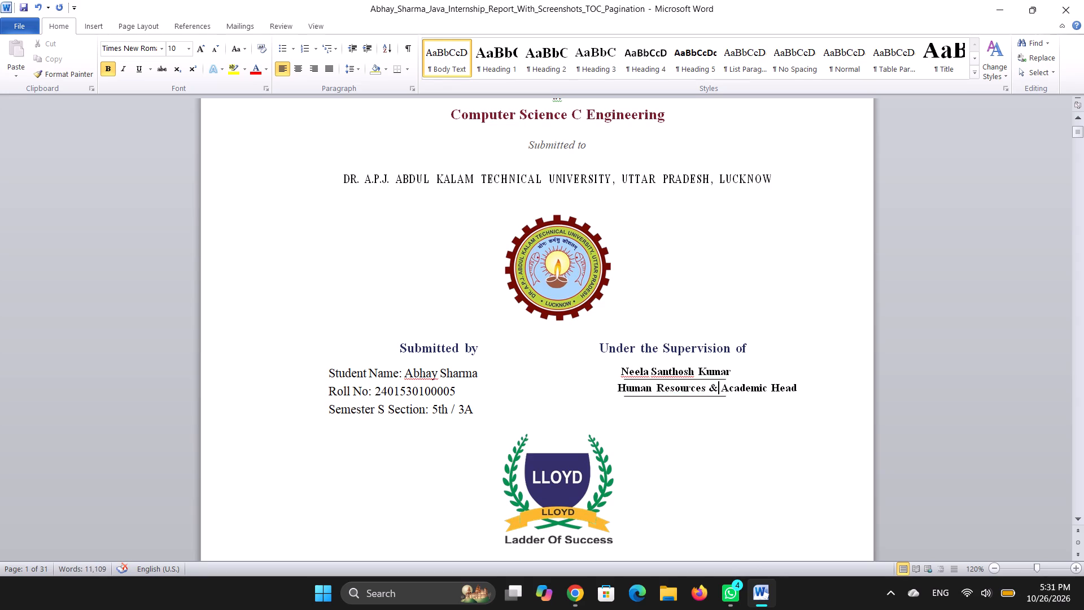
Review the certificate page, the internship completion certificate and the declaration for the supervisor's name and designation.
scroll(663, 373, down, 7)
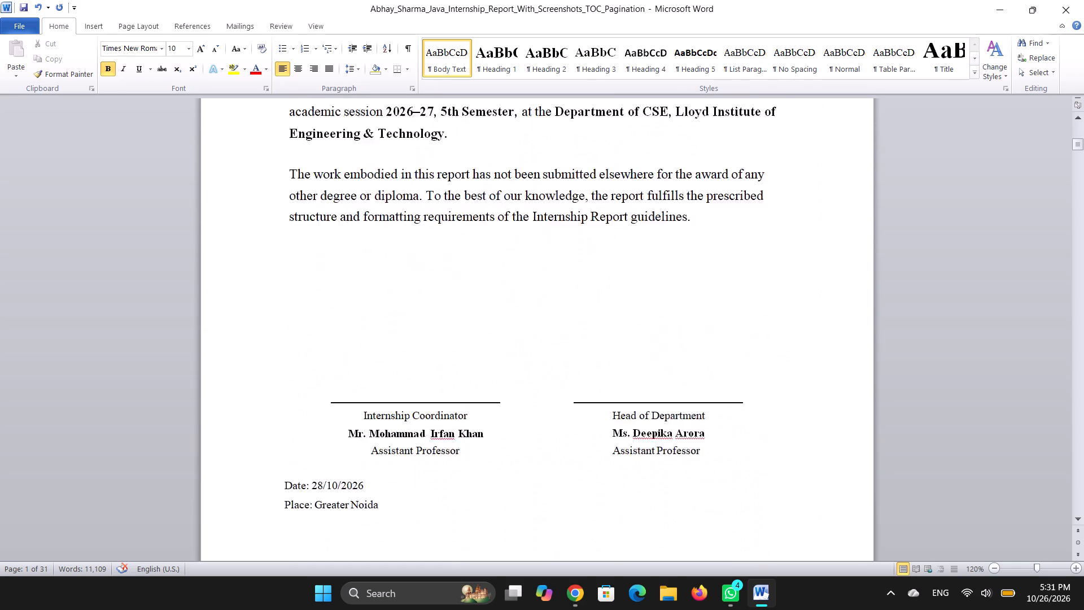
scroll(663, 373, down, 1)
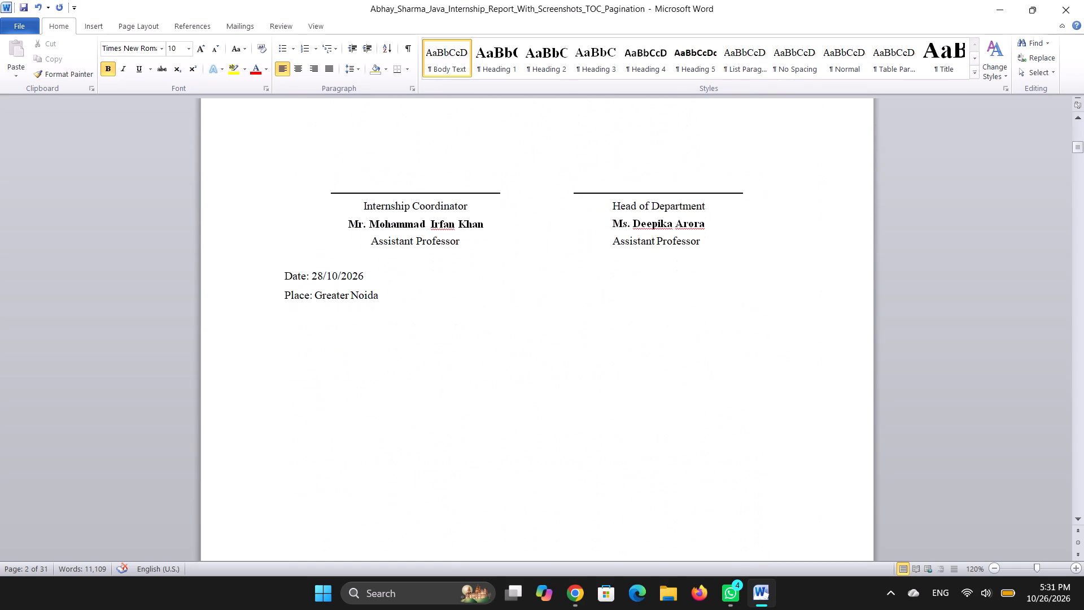
scroll(663, 373, down, 6)
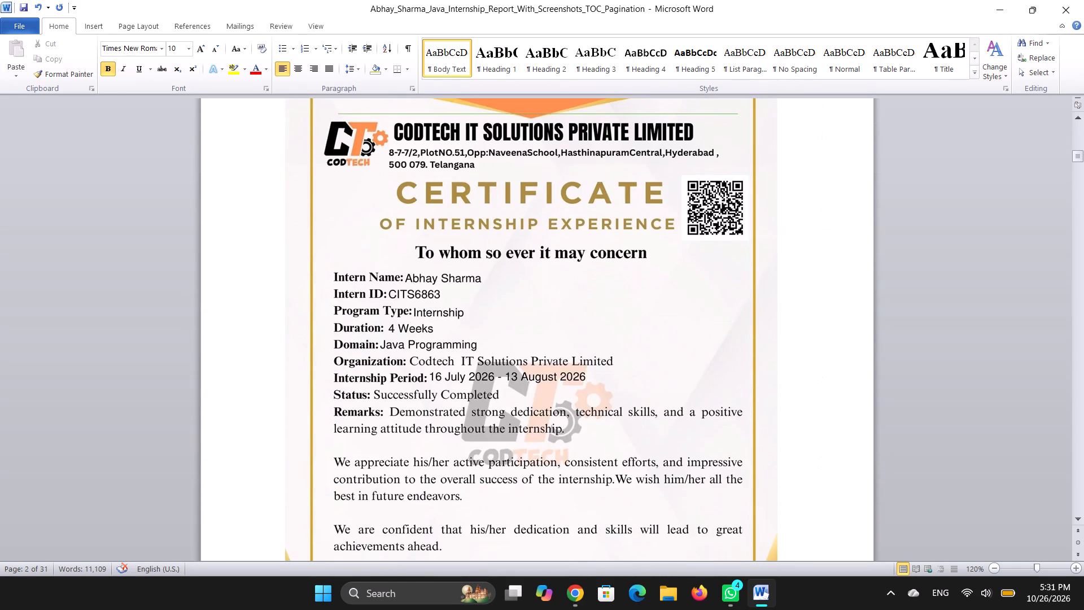
scroll(663, 373, down, 2)
scroll(663, 373, up, 2)
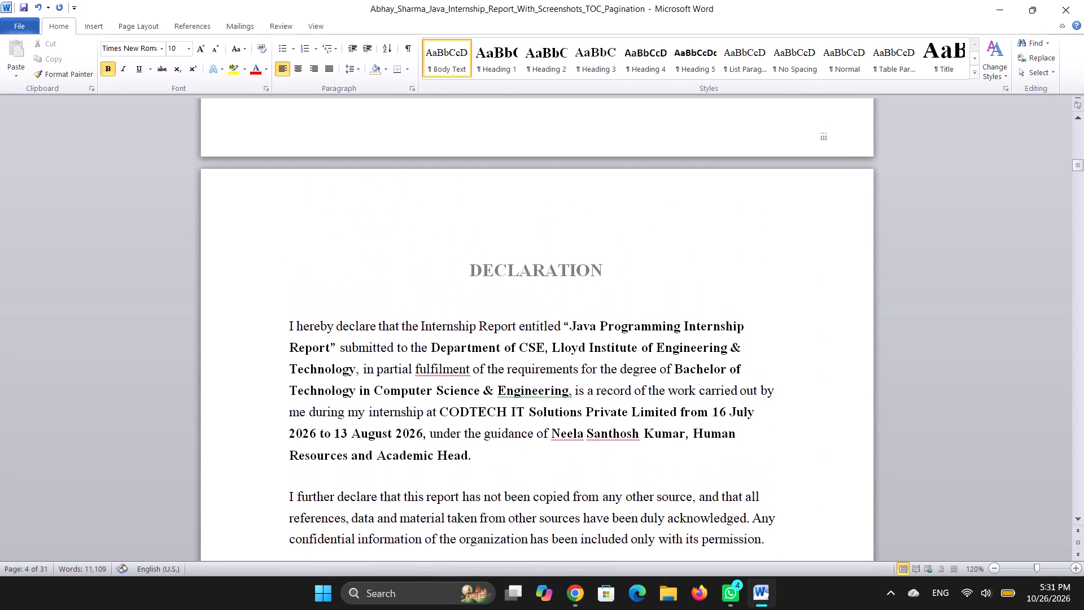
scroll(663, 373, up, 1)
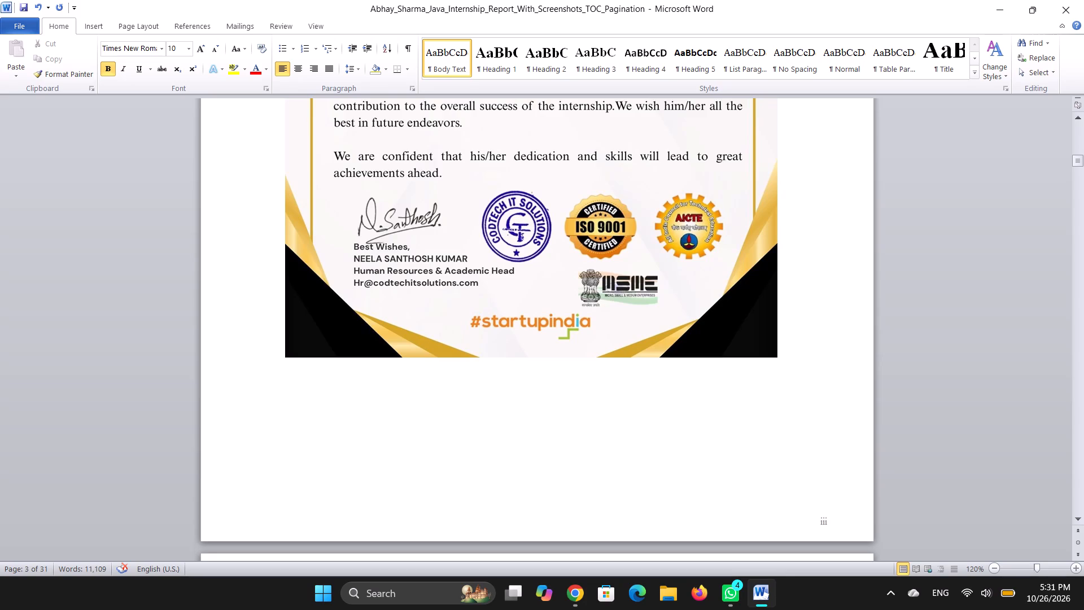
scroll(502, 404, up, 4)
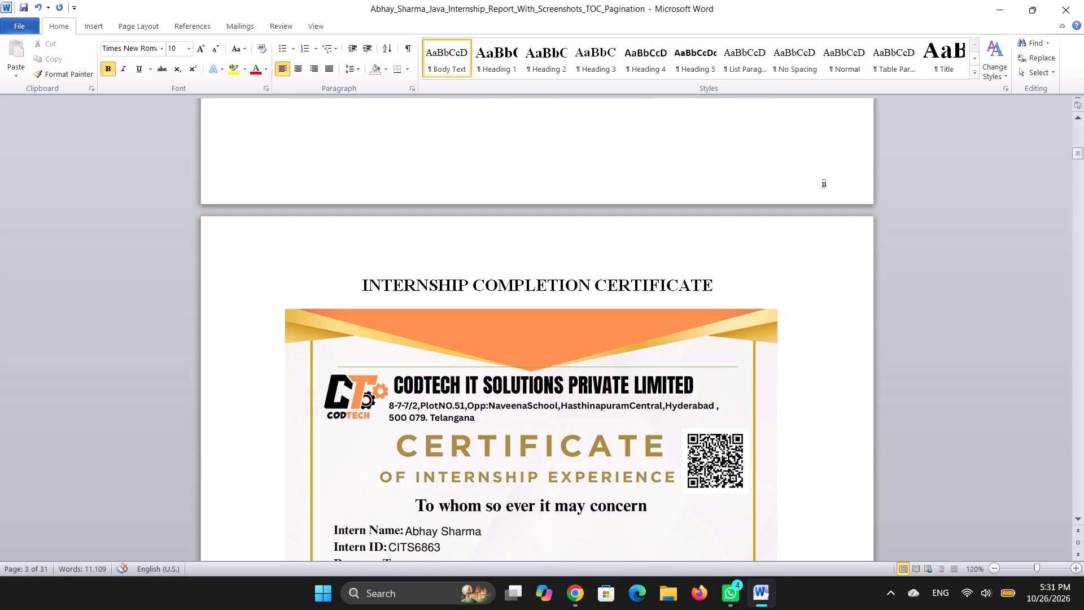
scroll(502, 404, up, 6)
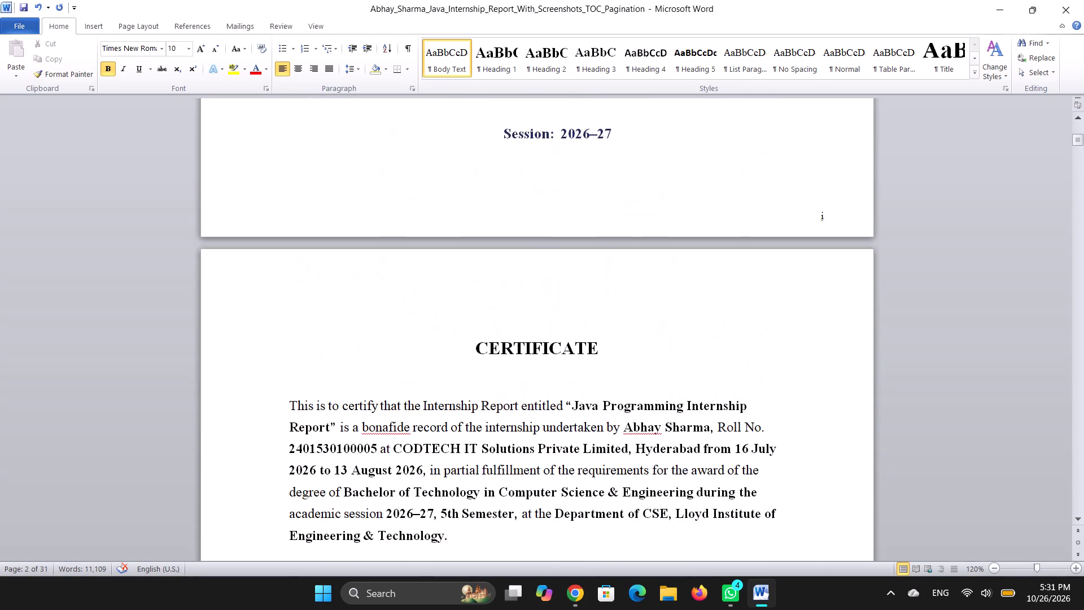
scroll(502, 404, up, 3)
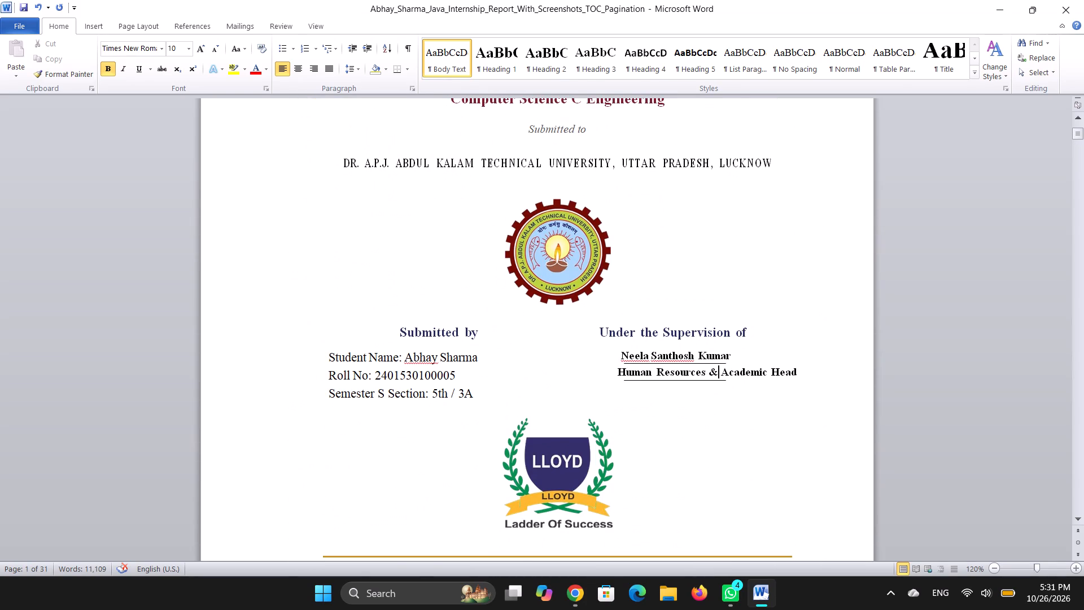
Remove leading spaces before "Human Resources & Academic Head" so the designation sits centred under "Under the Supervision of".
click(615, 373)
key(BackSpace)
key(BackSpace)
key(BackSpace)
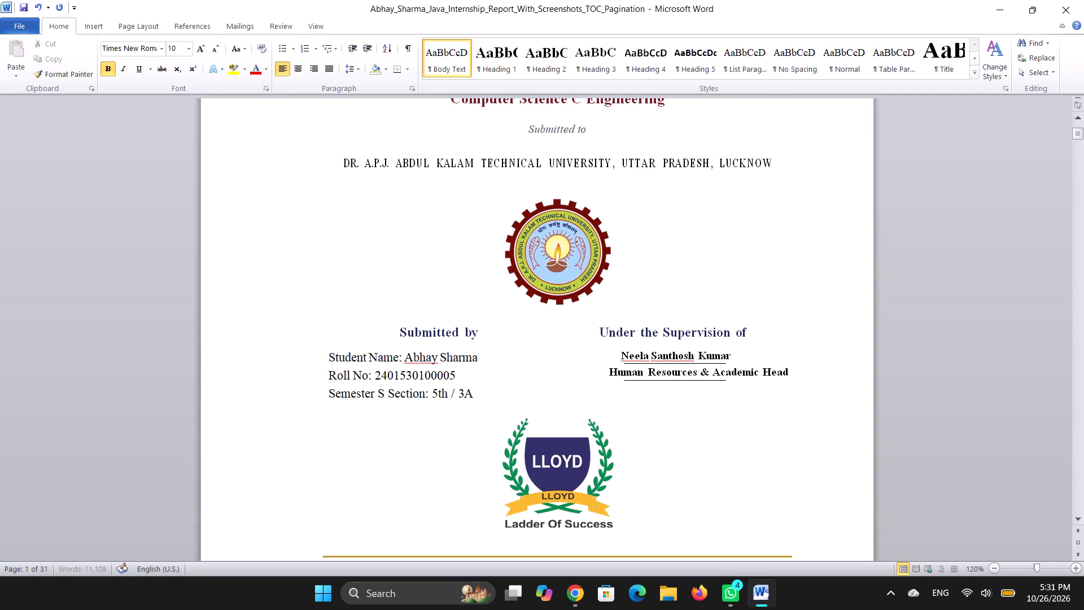
key(BackSpace)
key(BackSpace)
key(BackSpace)
key(BackSpace)
key(BackSpace)
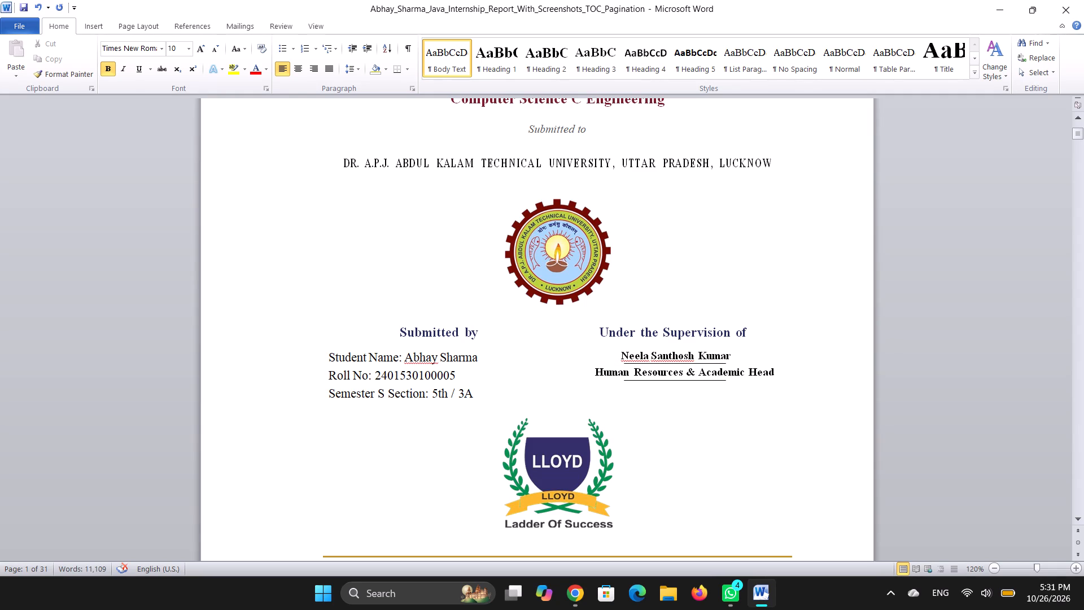
key(BackSpace)
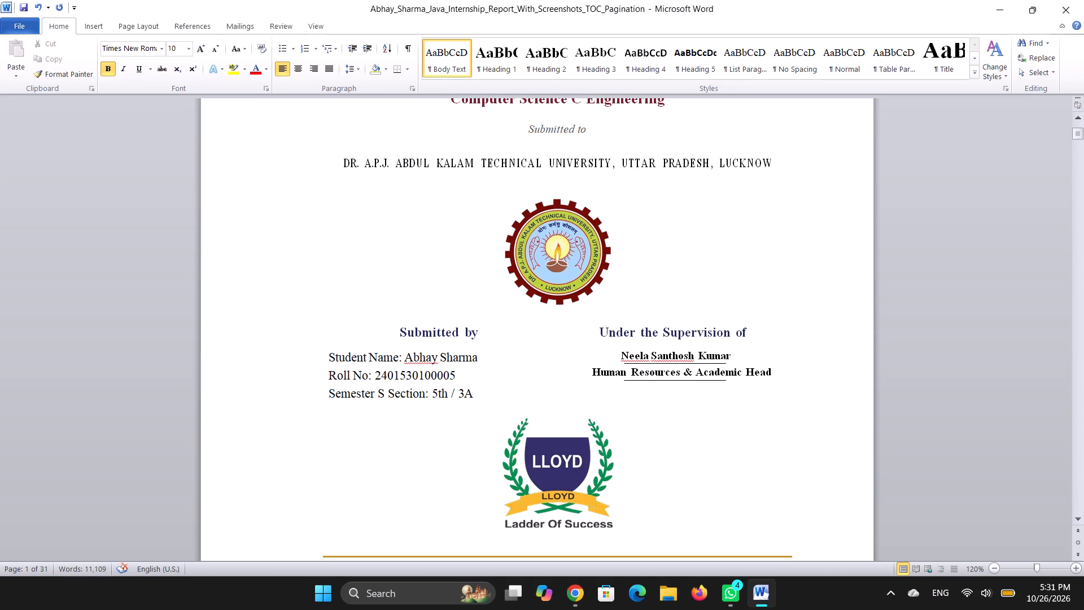
Remove the bold formatting from the supervisor's name and designation lines on the cover page.
click(715, 360)
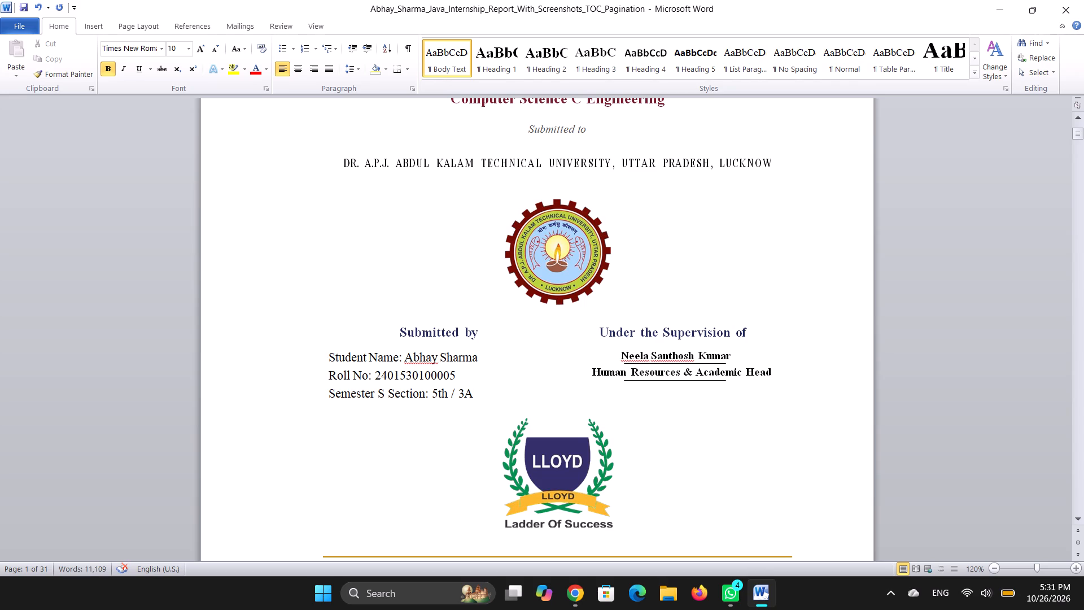
click(729, 378)
drag(620, 354, 767, 376)
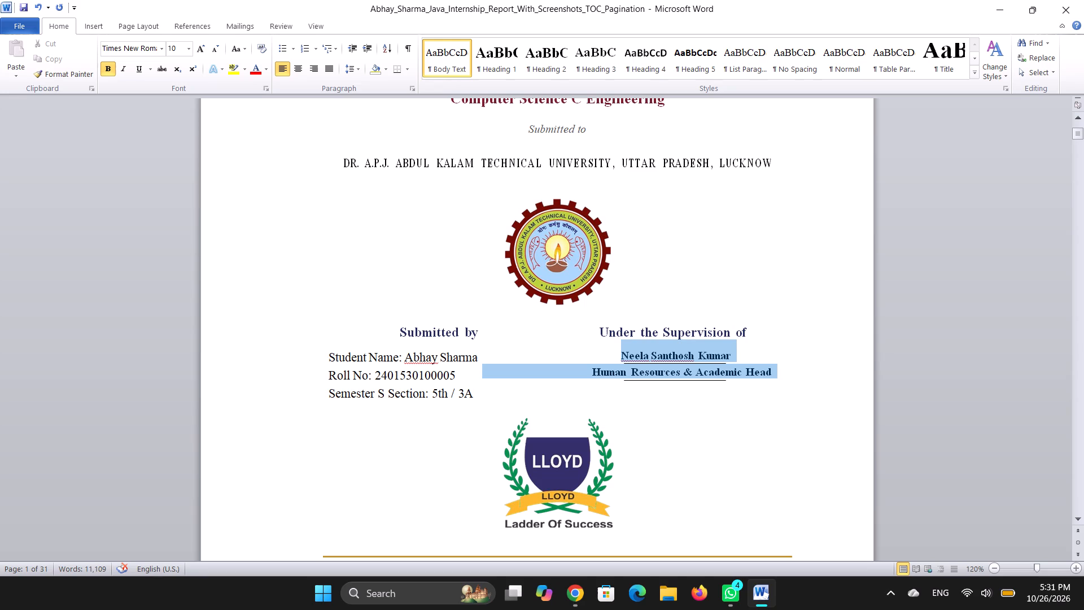
click(108, 69)
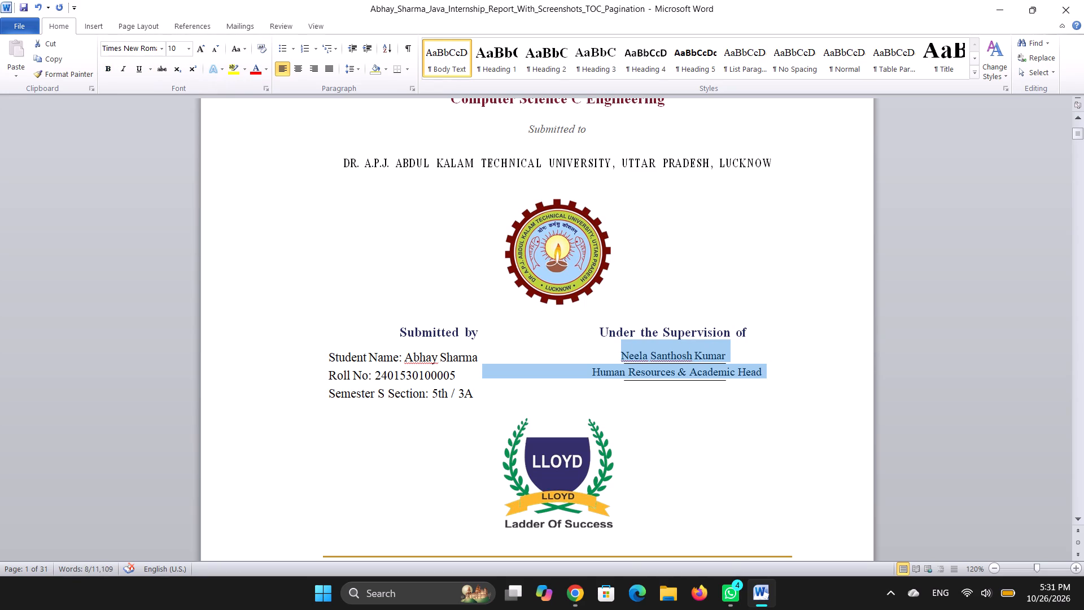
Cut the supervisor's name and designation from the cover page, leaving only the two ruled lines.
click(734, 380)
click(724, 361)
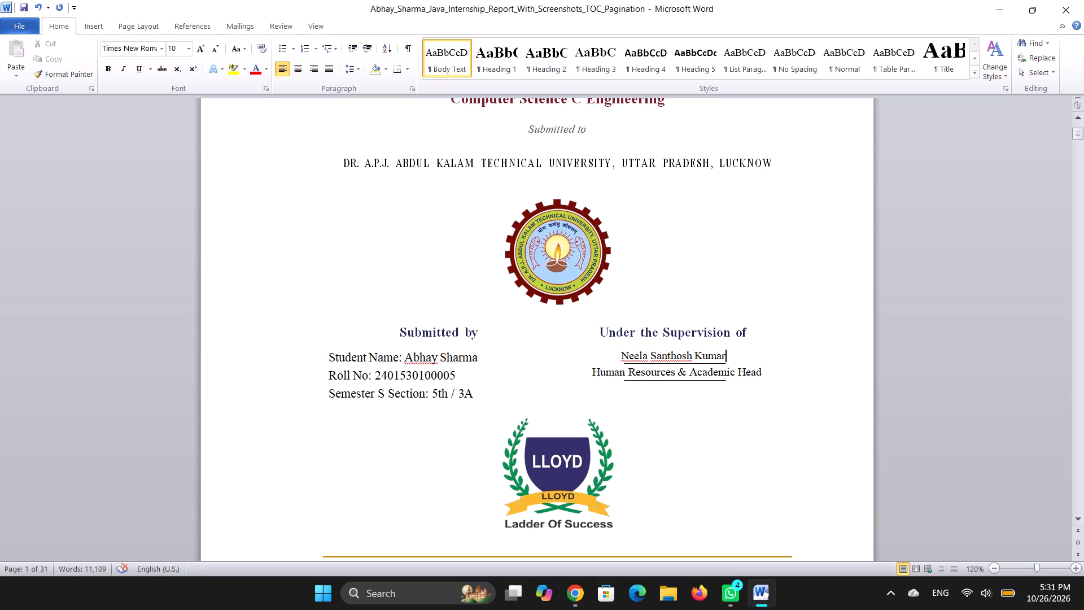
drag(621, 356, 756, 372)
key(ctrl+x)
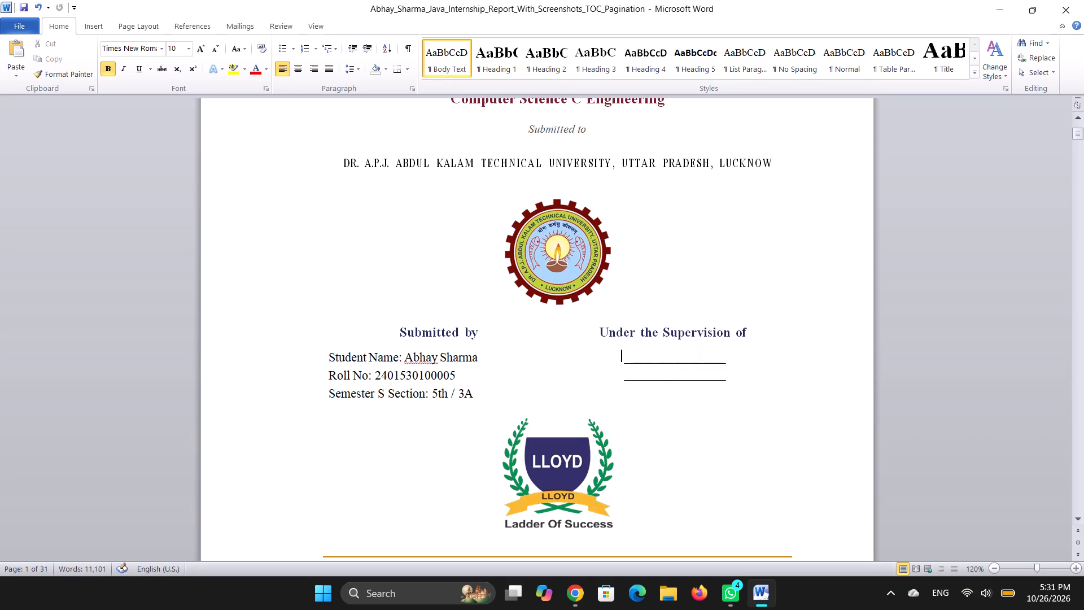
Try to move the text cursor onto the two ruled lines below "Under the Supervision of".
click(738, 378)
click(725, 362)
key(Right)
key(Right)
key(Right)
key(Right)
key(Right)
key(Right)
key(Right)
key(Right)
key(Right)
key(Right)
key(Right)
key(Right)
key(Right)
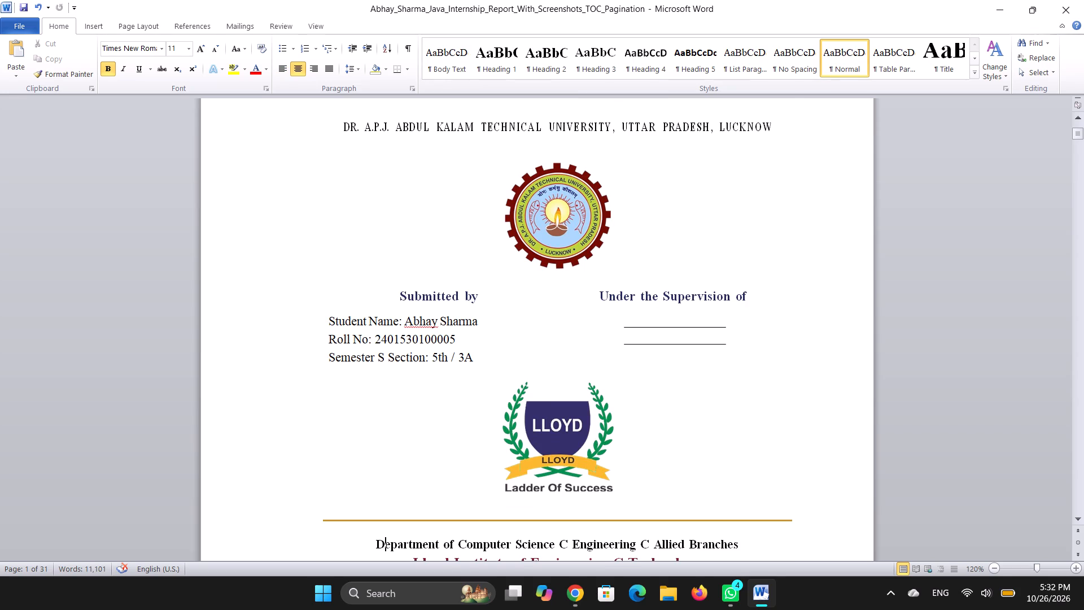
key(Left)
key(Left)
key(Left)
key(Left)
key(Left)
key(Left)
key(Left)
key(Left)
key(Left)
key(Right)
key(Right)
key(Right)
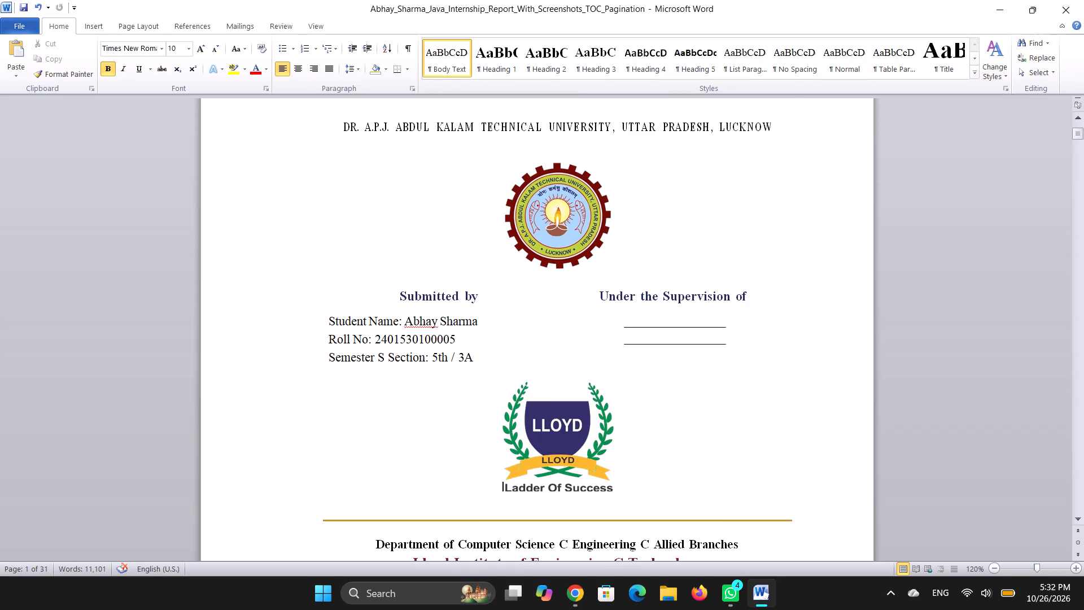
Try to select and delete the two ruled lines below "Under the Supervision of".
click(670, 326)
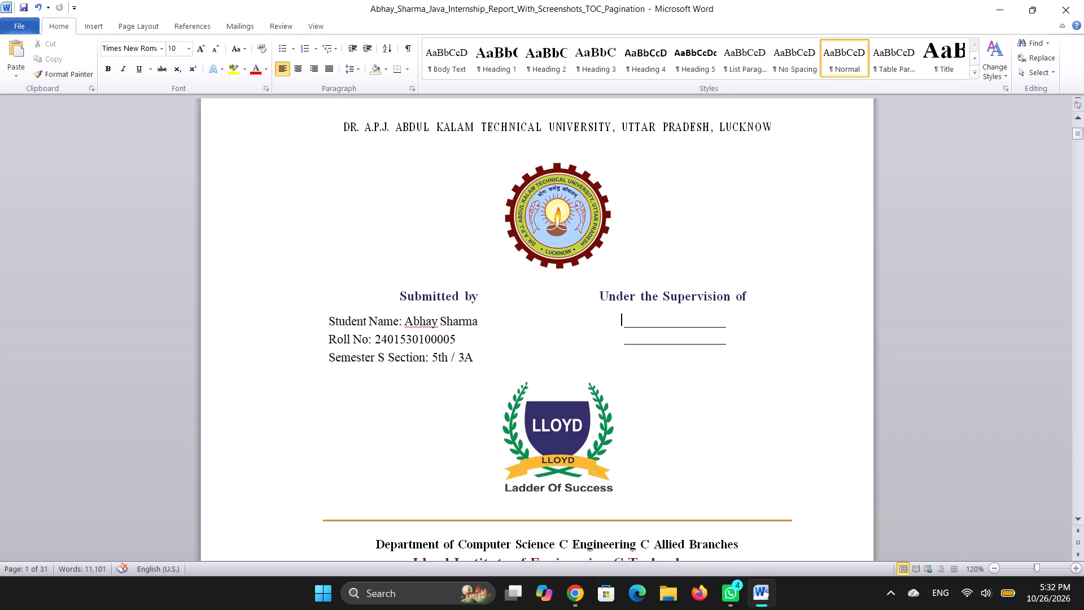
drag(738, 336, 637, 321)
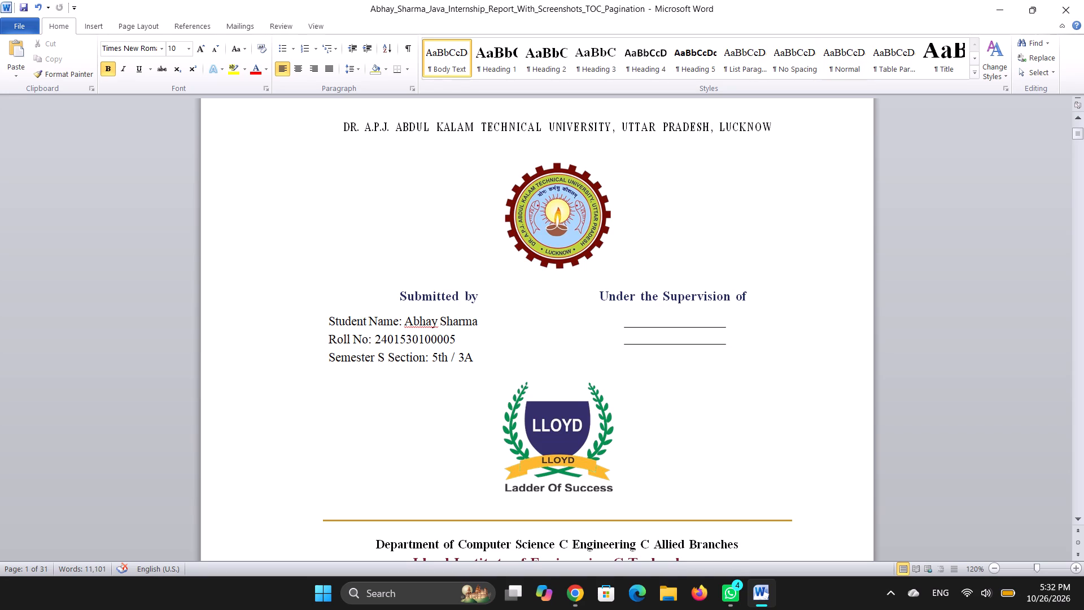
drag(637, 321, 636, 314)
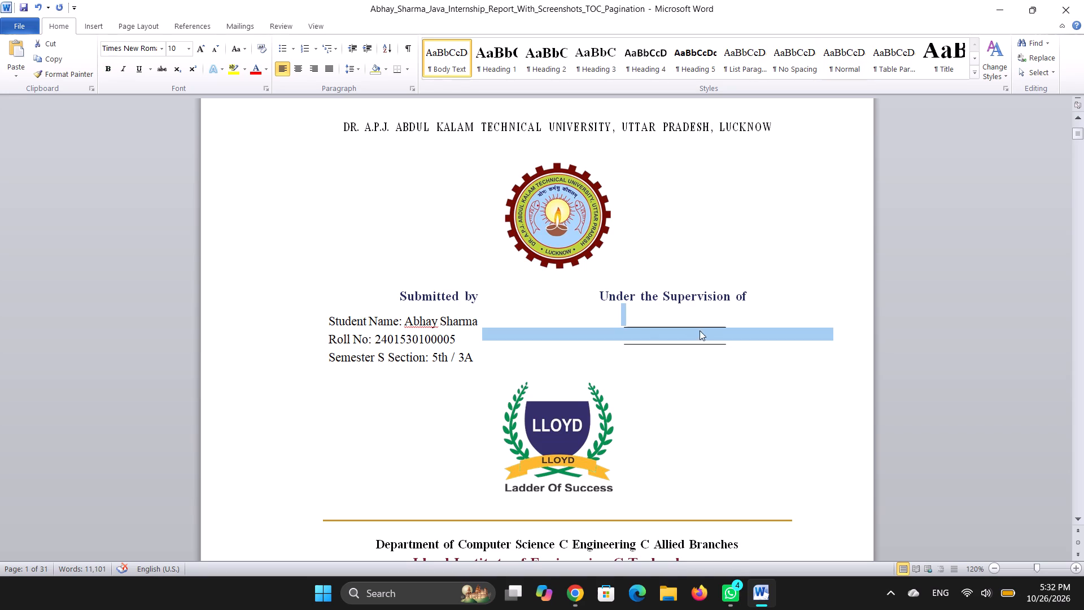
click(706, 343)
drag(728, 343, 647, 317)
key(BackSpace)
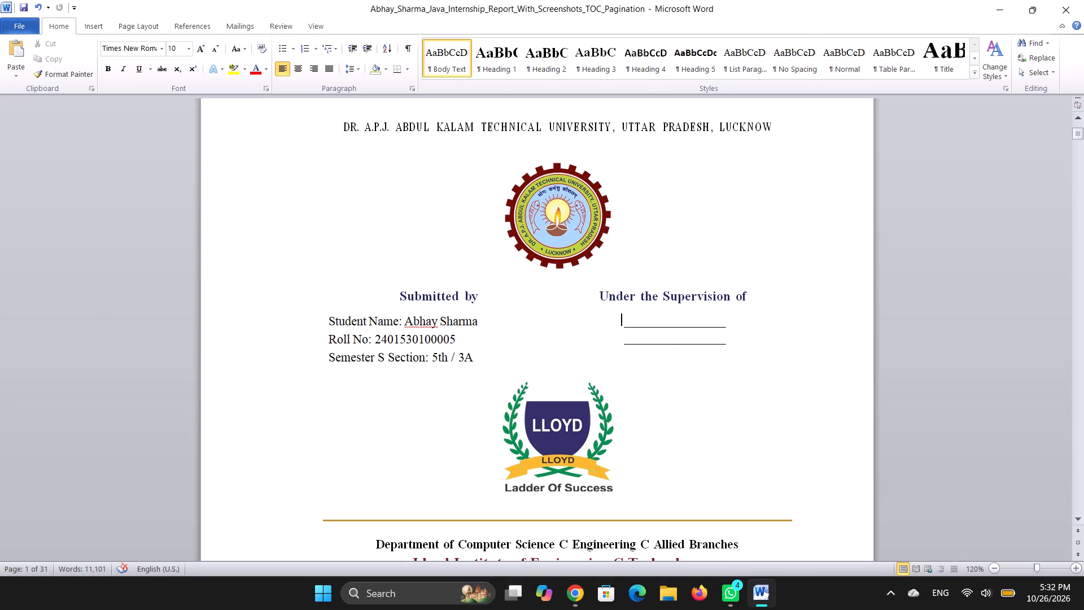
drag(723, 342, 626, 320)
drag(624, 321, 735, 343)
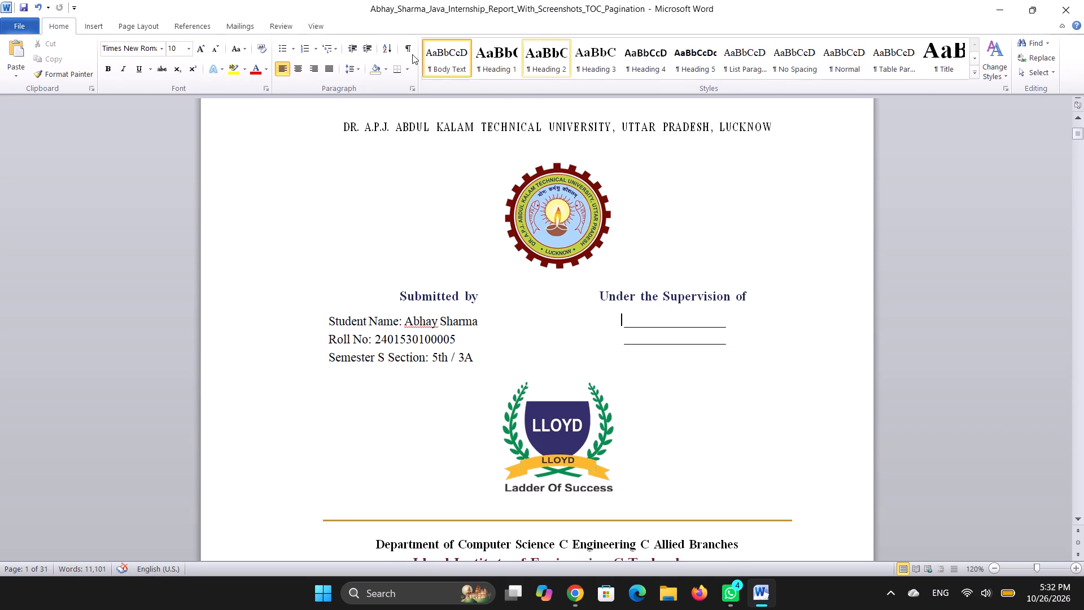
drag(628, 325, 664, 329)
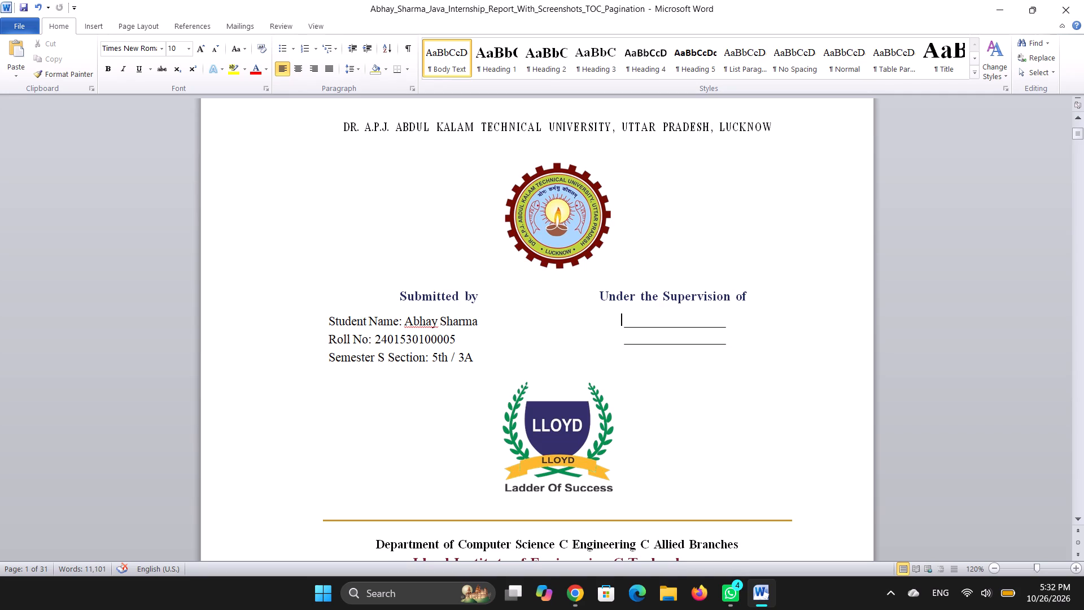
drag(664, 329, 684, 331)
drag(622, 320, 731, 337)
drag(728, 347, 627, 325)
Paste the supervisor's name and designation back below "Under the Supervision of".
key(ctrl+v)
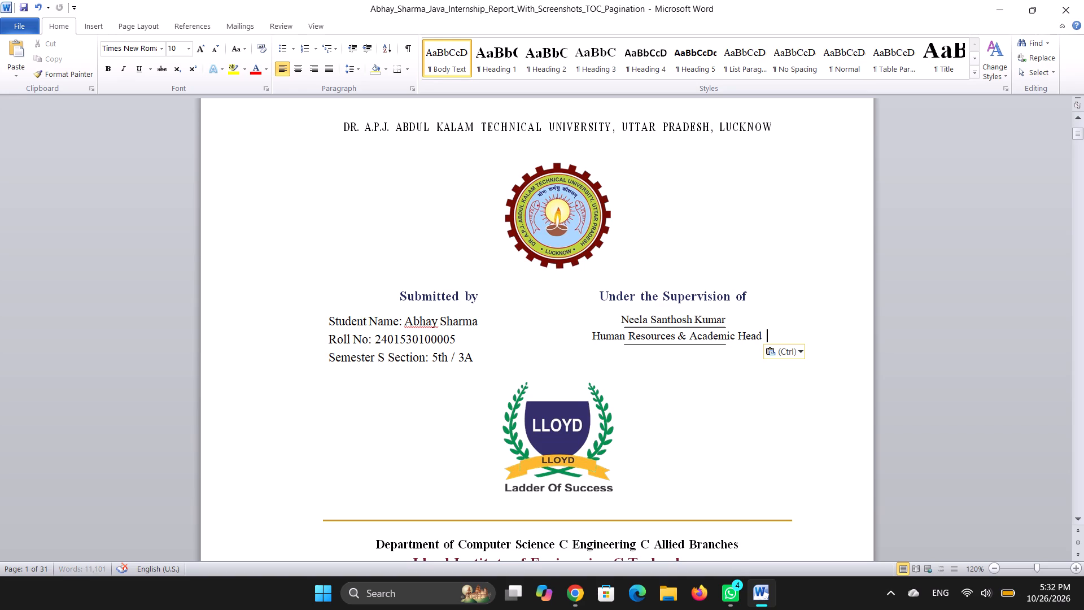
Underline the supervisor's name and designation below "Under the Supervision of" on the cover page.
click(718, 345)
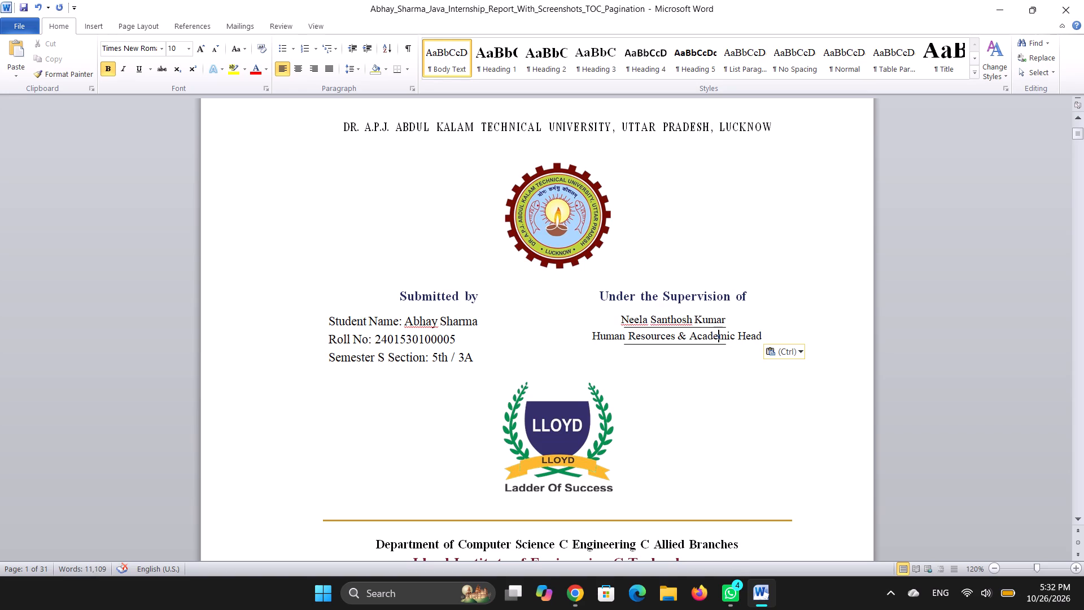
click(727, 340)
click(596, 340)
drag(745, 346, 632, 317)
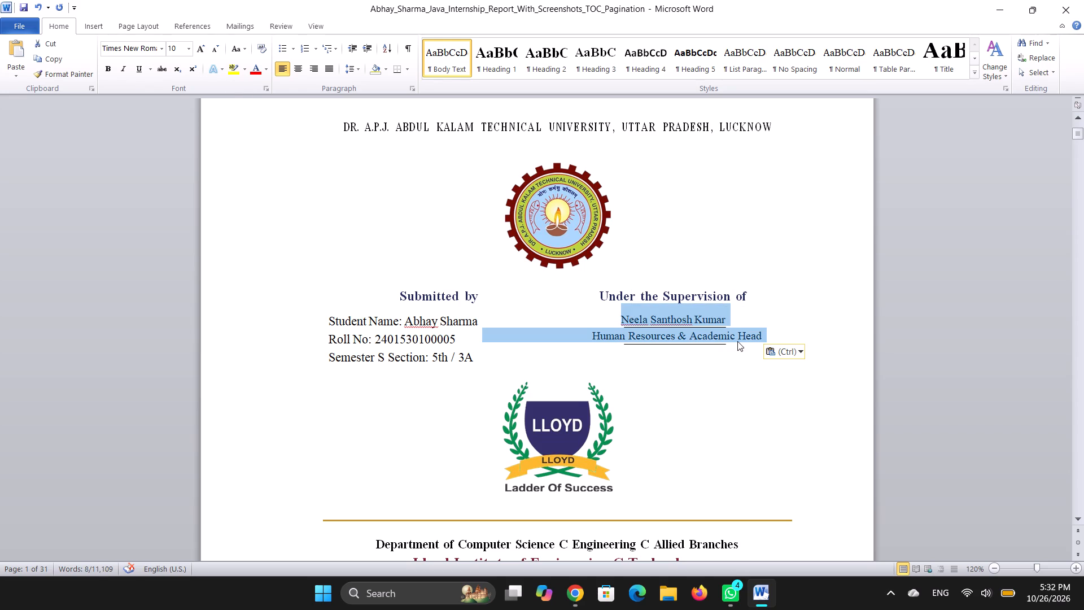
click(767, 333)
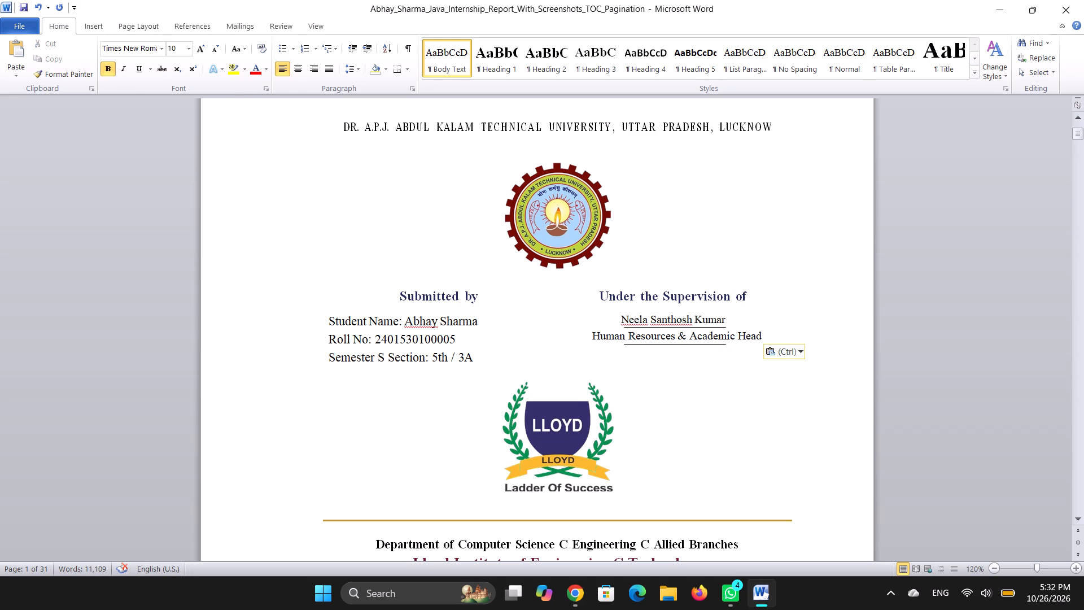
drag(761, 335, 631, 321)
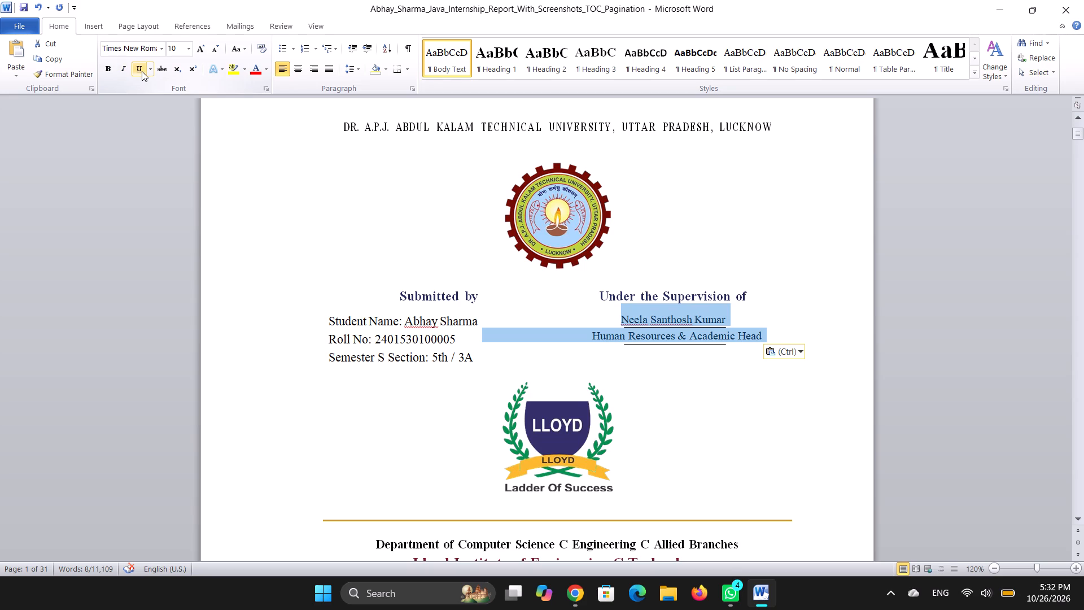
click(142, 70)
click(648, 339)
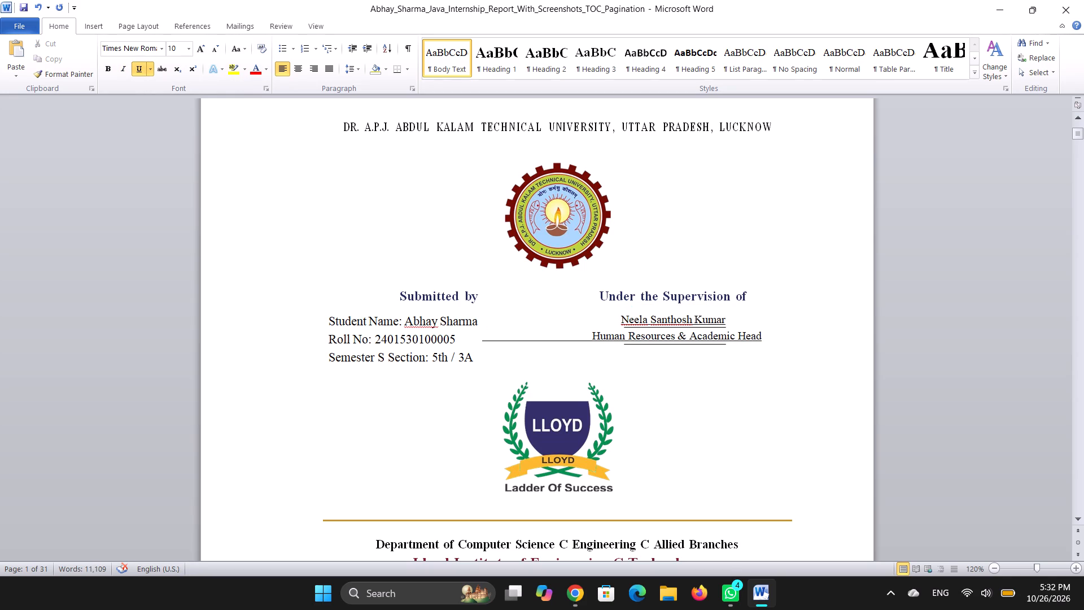
Delete one leading space before the "Human Resources & Academic Head" designation on the cover page.
click(480, 335)
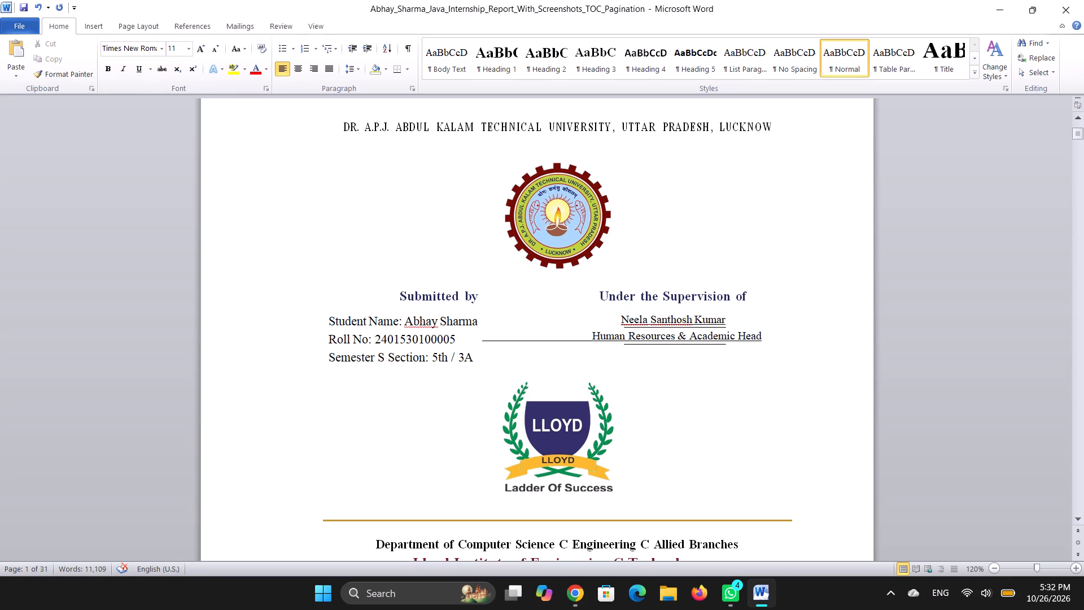
key(Right)
key(Up)
click(592, 343)
key(BackSpace)
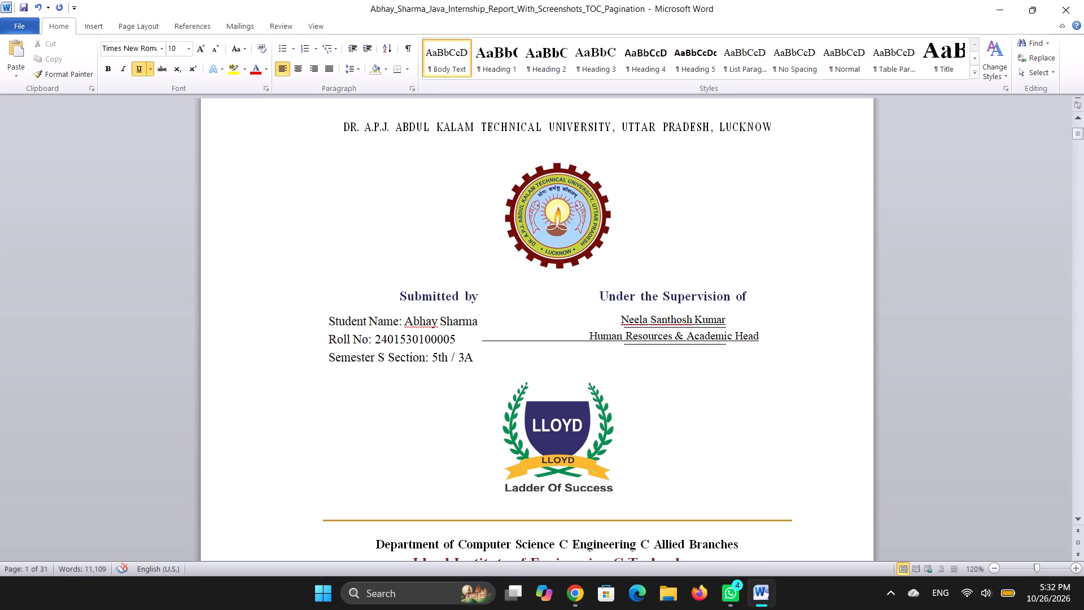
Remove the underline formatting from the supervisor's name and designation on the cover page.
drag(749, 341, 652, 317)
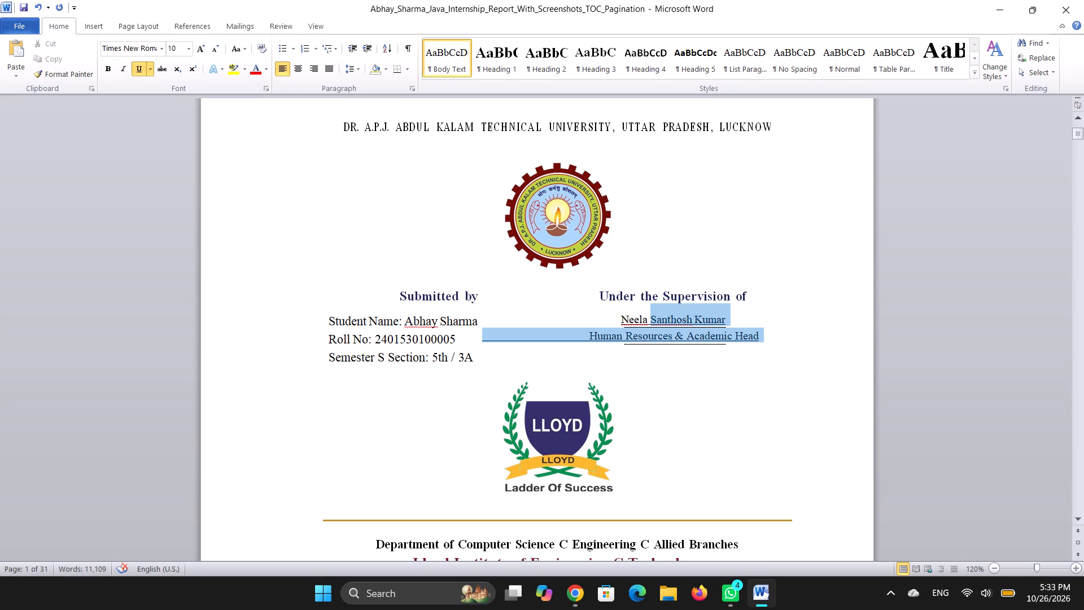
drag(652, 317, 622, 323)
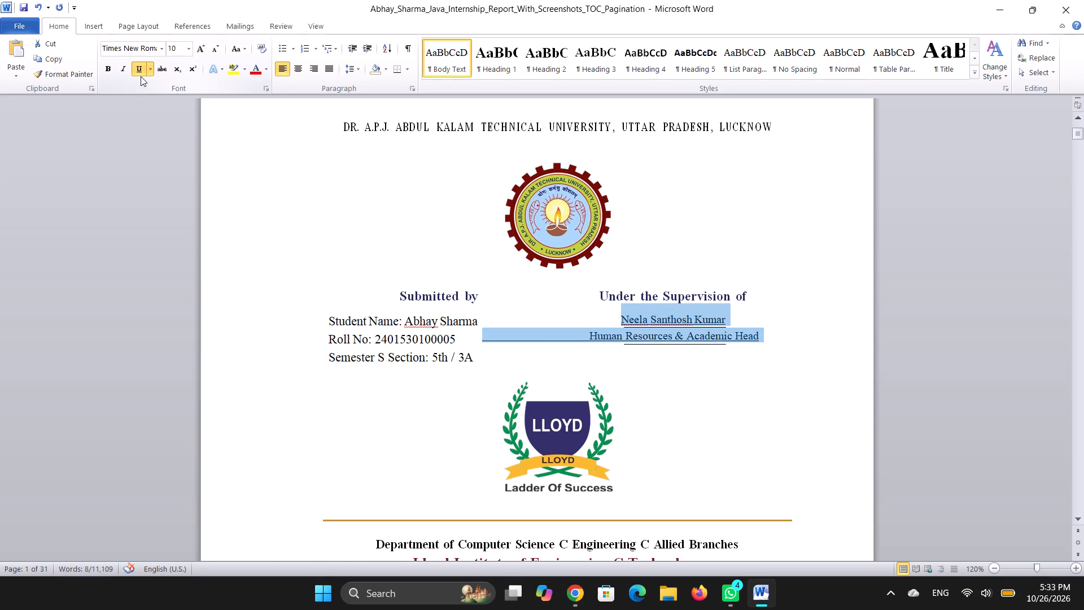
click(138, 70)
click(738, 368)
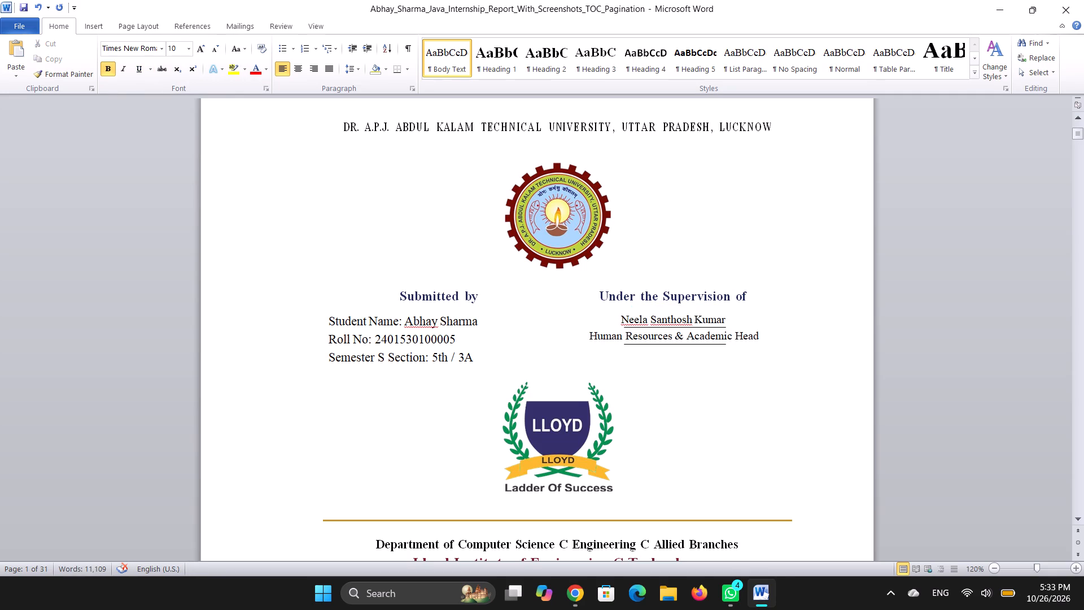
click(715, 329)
Look over the cover page, the Certificate page and the Internship Completion Certificate page.
scroll(626, 339, up, 2)
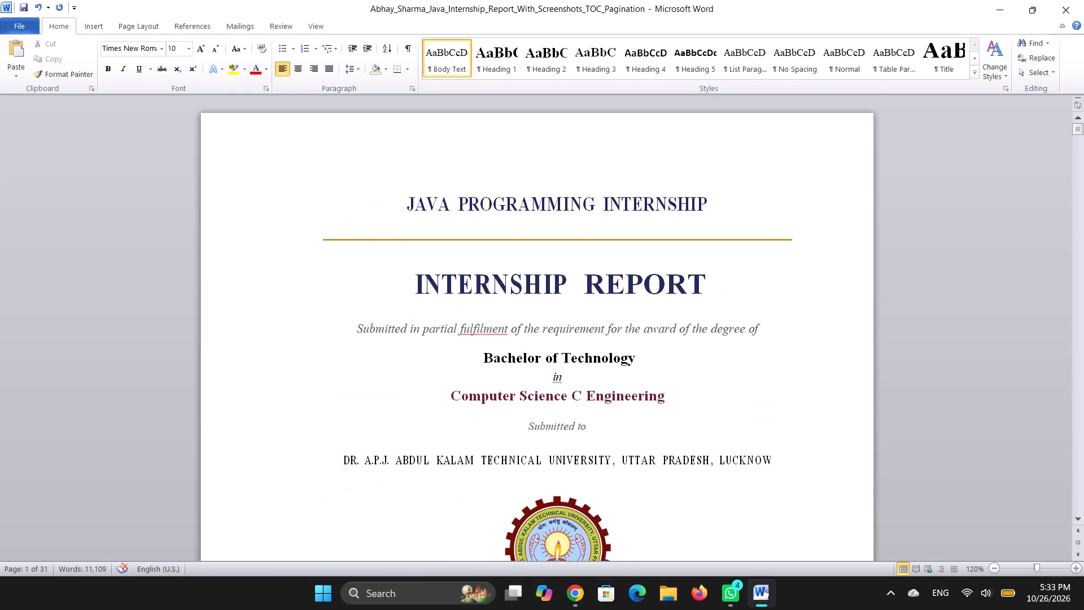
scroll(626, 339, down, 6)
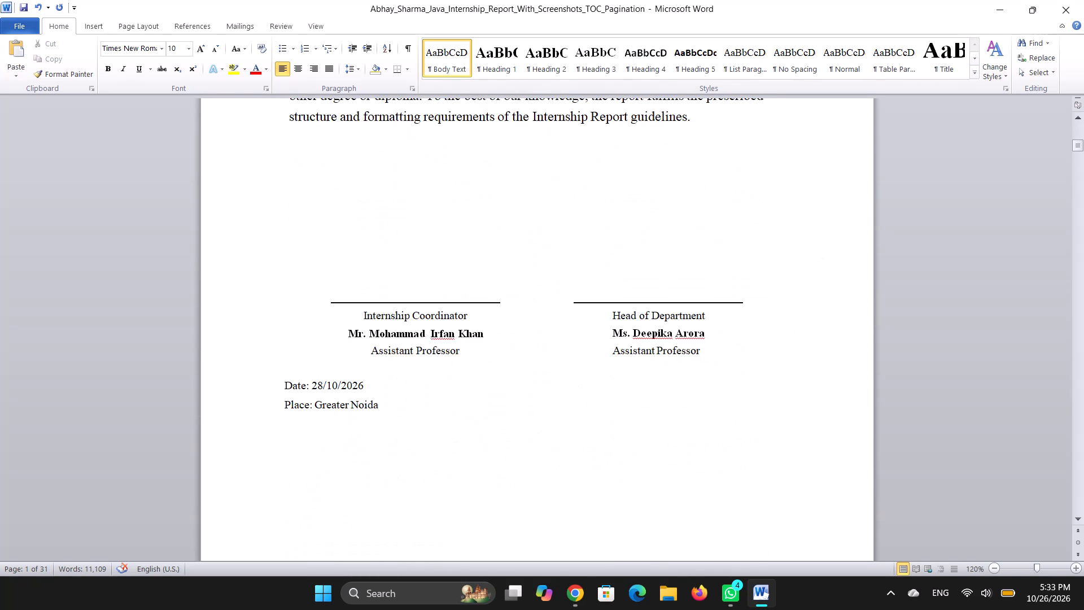
scroll(626, 339, down, 4)
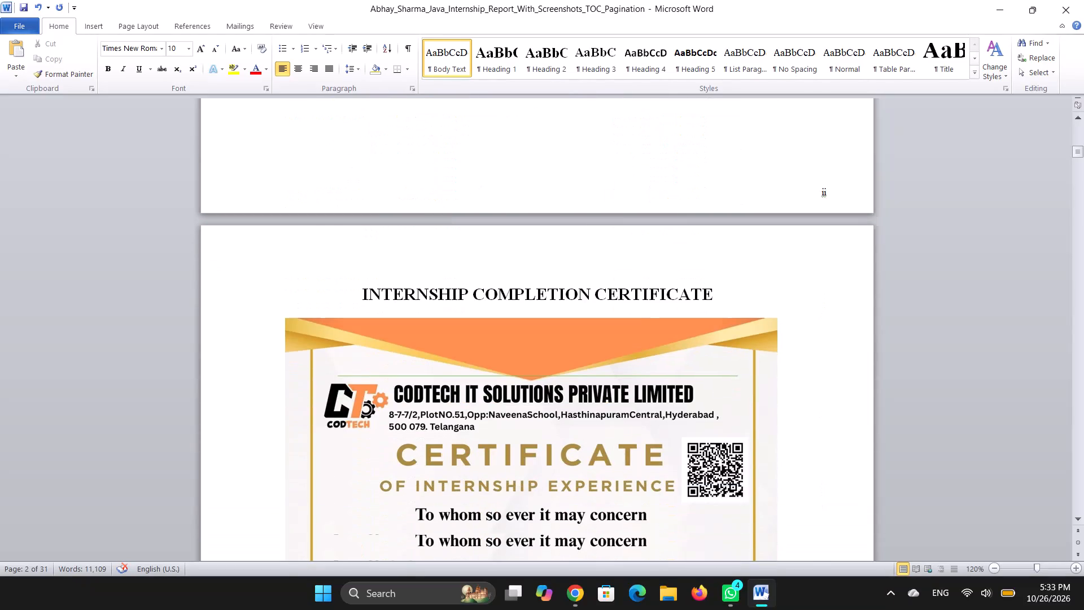
scroll(626, 339, down, 2)
scroll(626, 339, up, 6)
scroll(626, 339, down, 1)
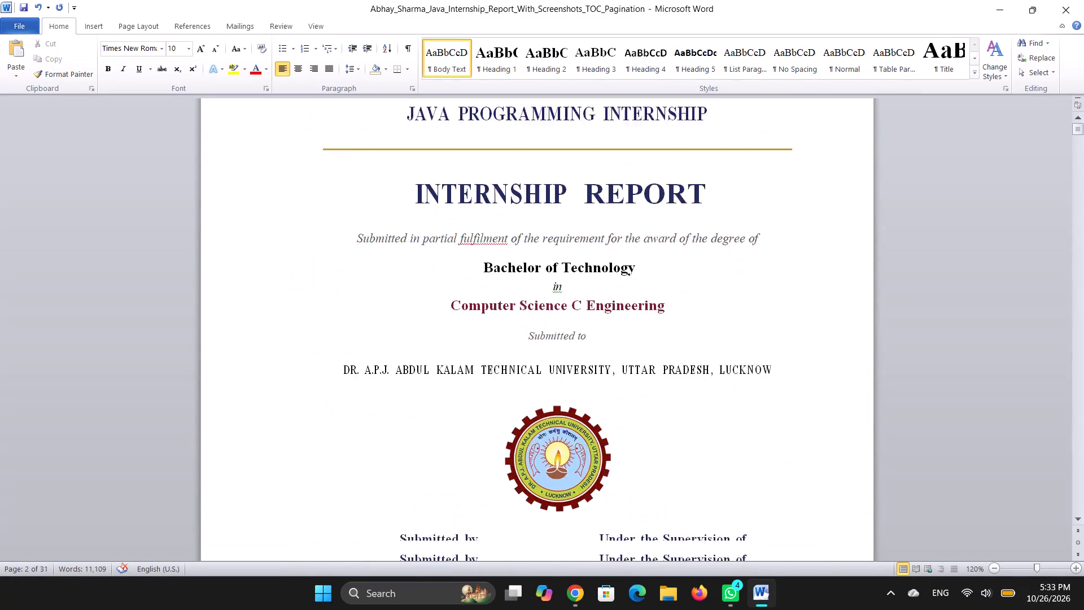
Justify both body paragraphs of the Certificate page.
scroll(626, 339, down, 4)
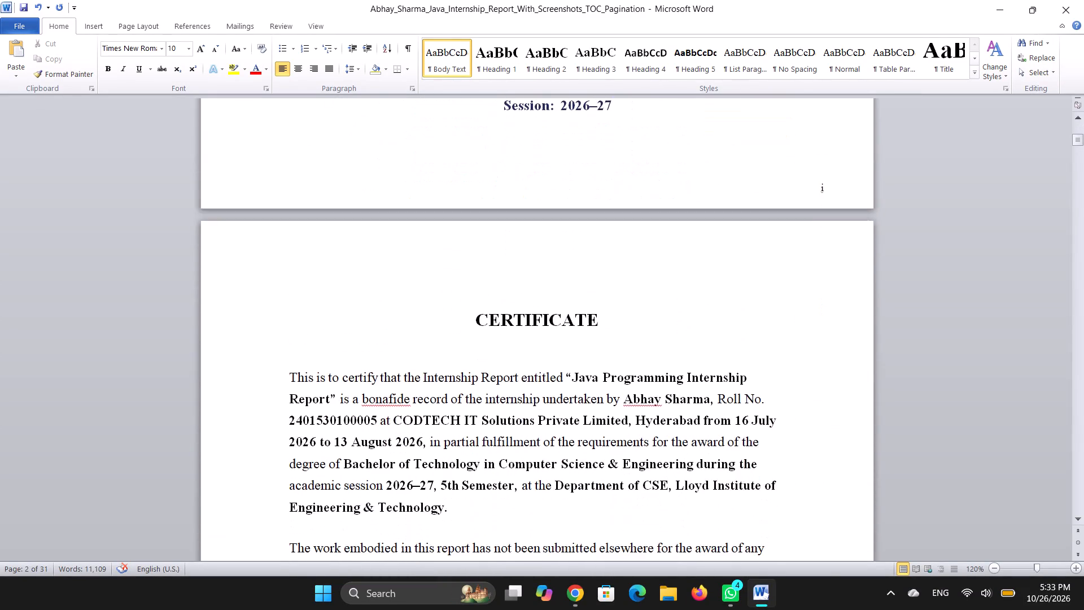
scroll(626, 339, down, 2)
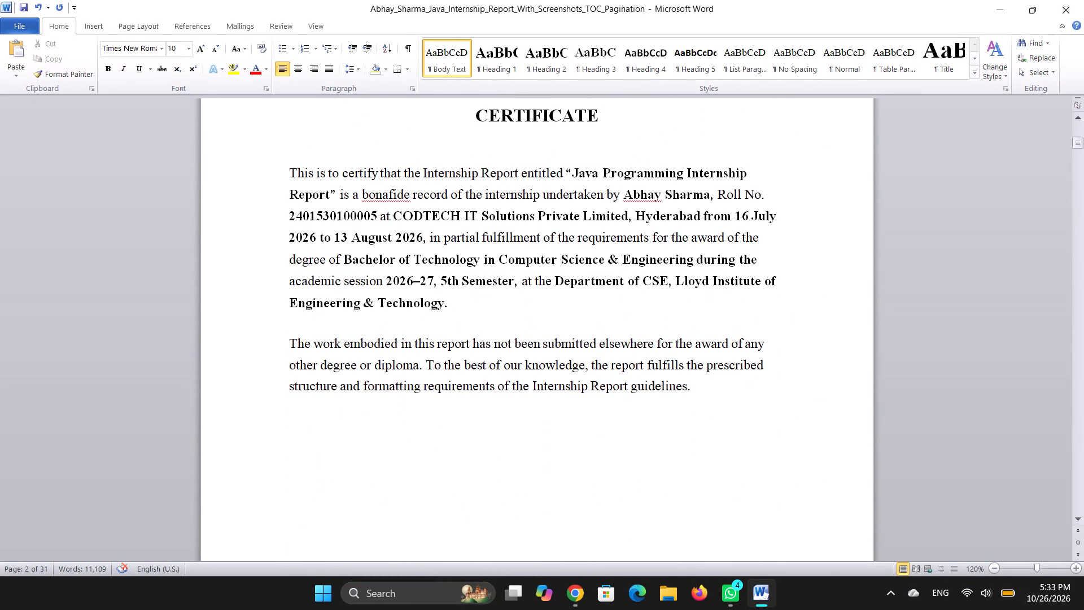
drag(282, 162, 703, 401)
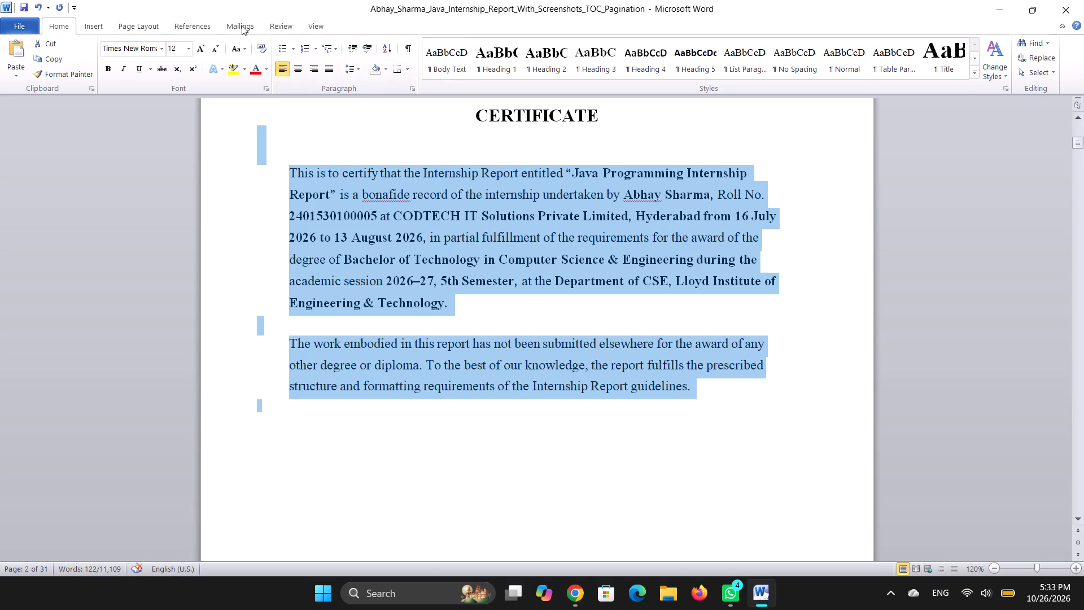
click(143, 29)
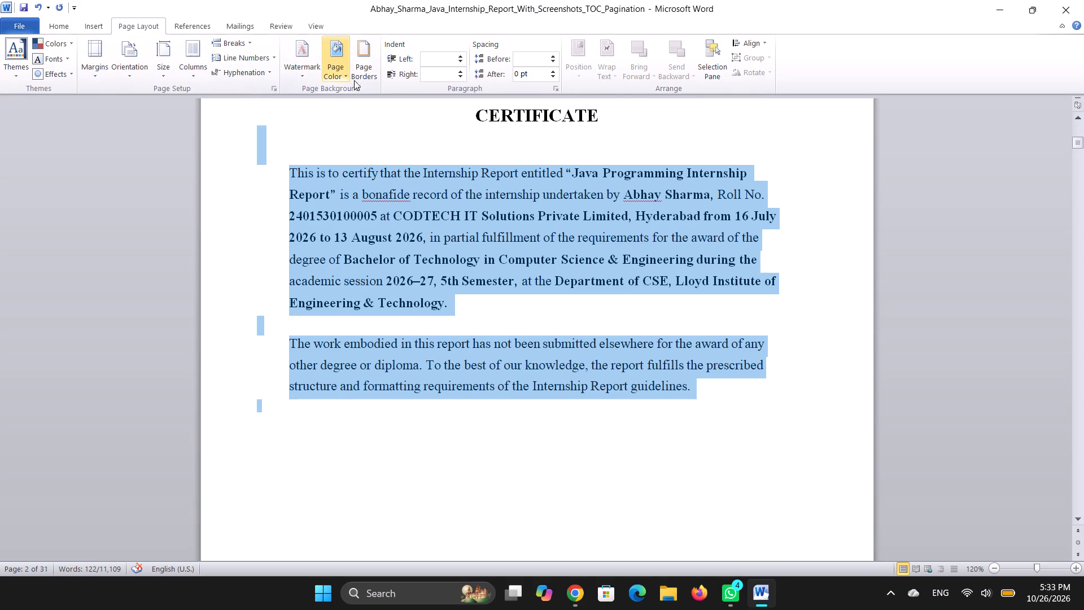
click(65, 21)
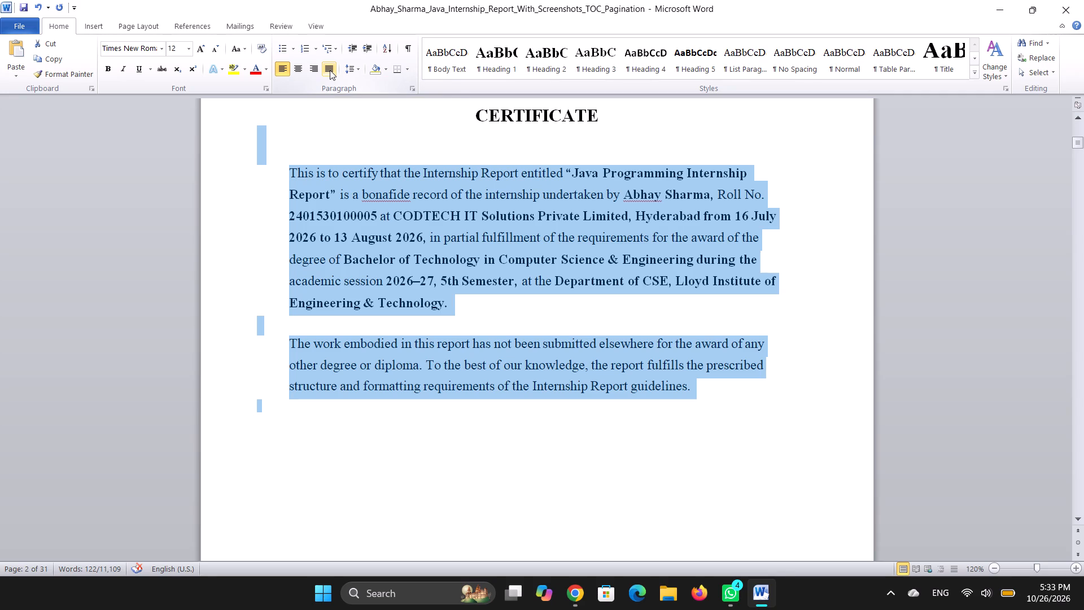
click(330, 70)
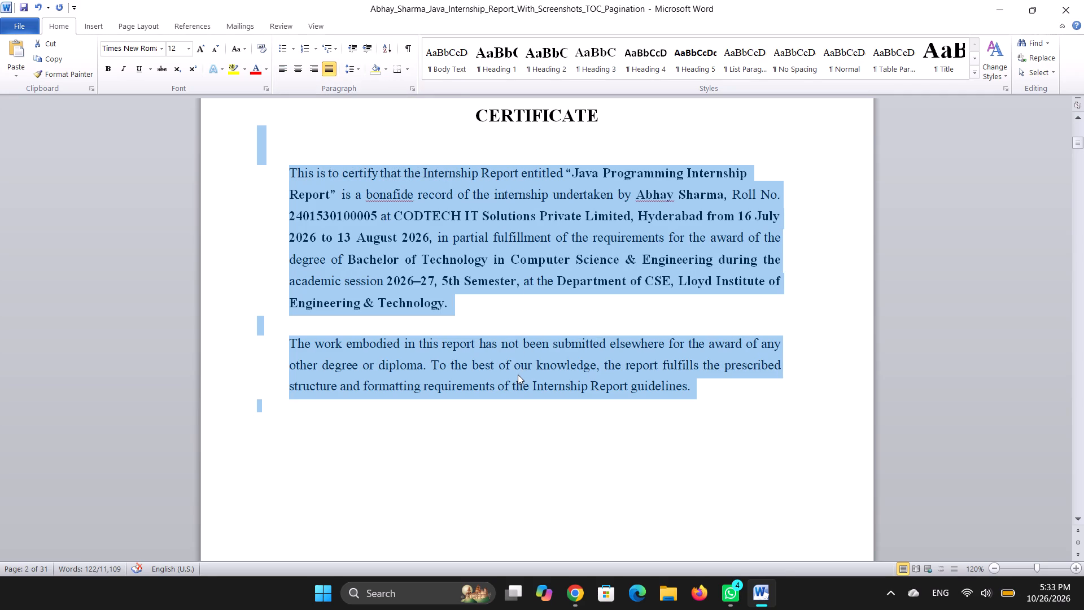
click(498, 399)
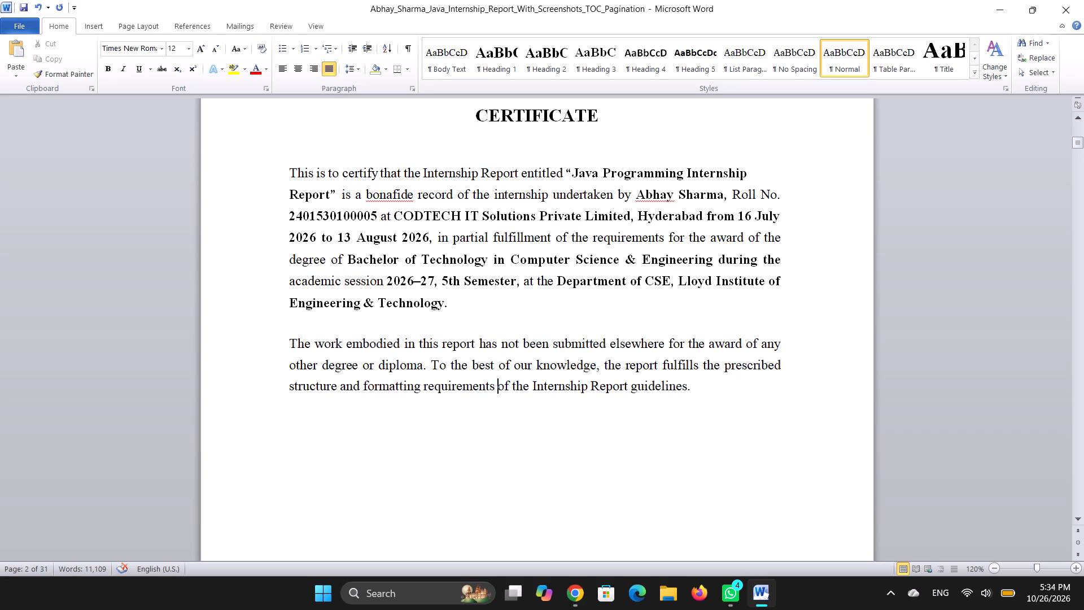
Delete one space before "is a bonafide record" in the first paragraph of the Certificate page.
scroll(771, 176, down, 1)
scroll(771, 176, up, 1)
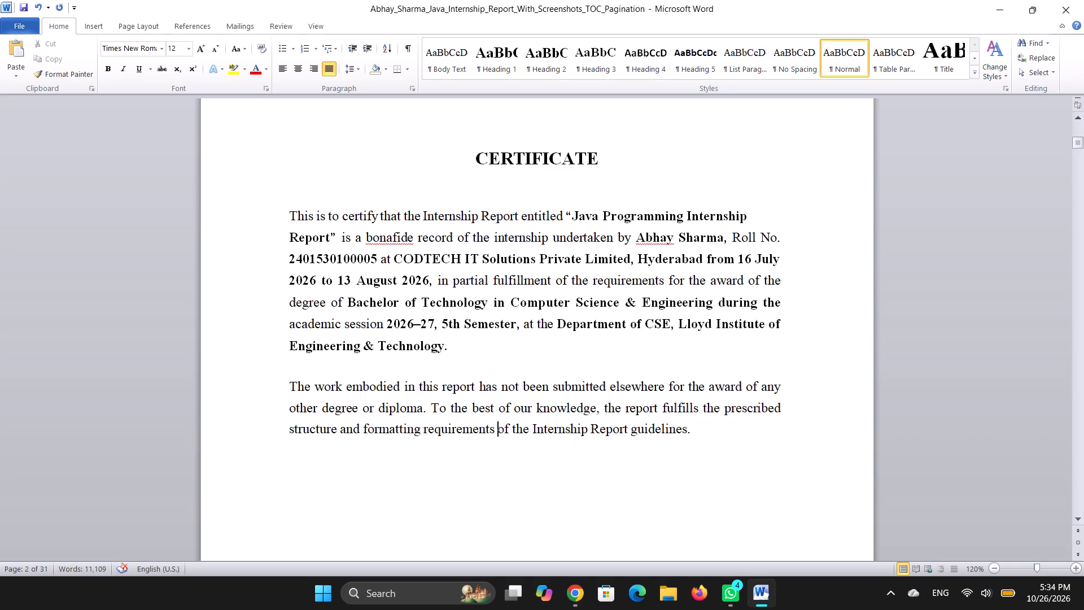
click(342, 242)
key(BackSpace)
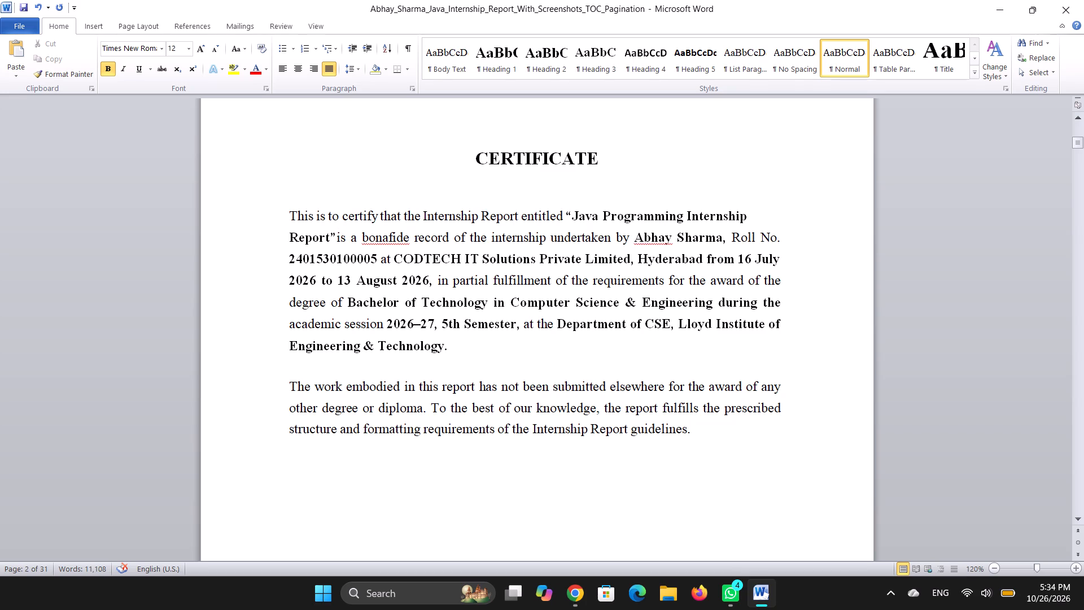
Remove the bold formatting from the title "Java Programming Internship Report" in the Certificate's first paragraph.
drag(330, 236, 261, 215)
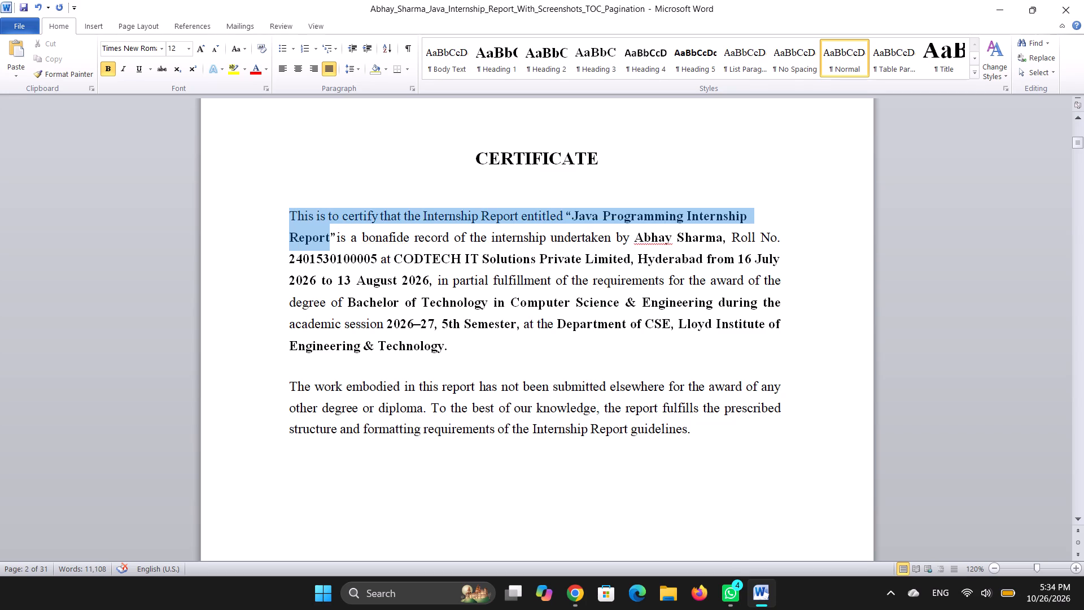
drag(261, 215, 572, 220)
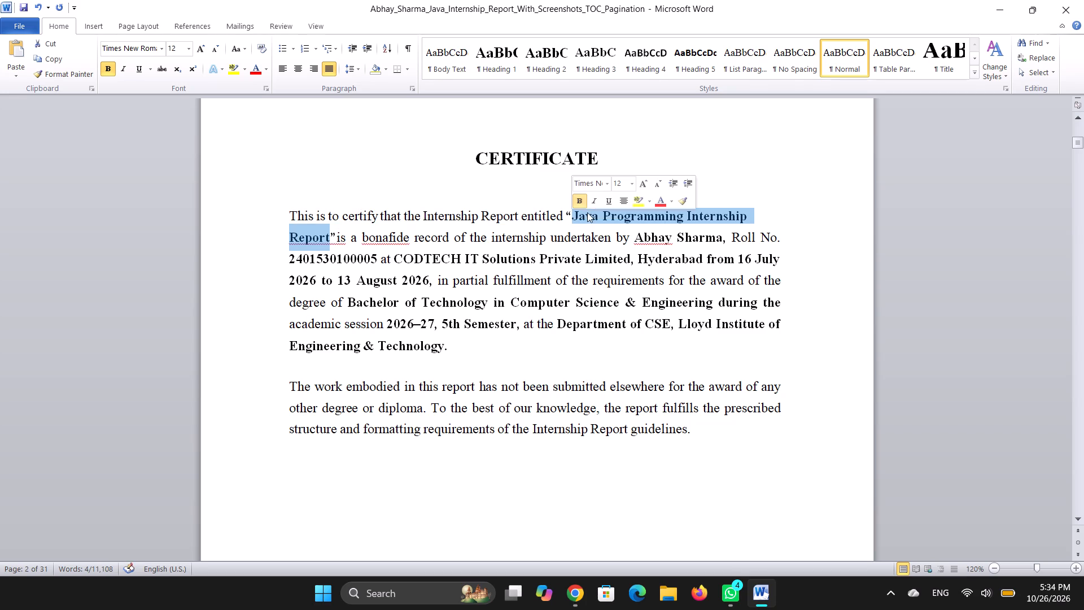
click(579, 199)
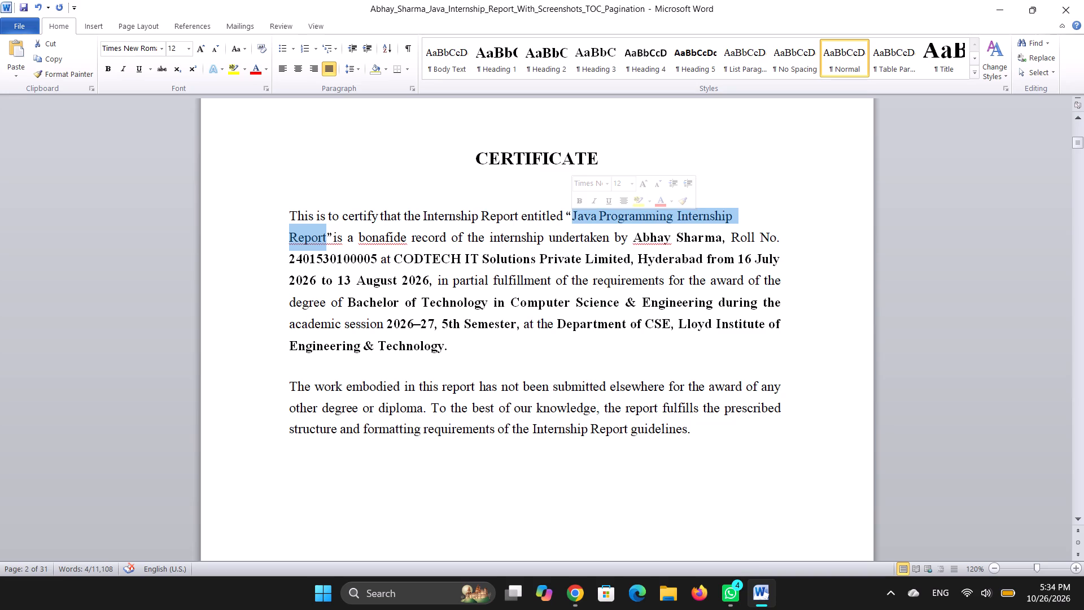
Delete the word "Report" and its closing quotation mark from the start of the first paragraph's second line.
click(332, 239)
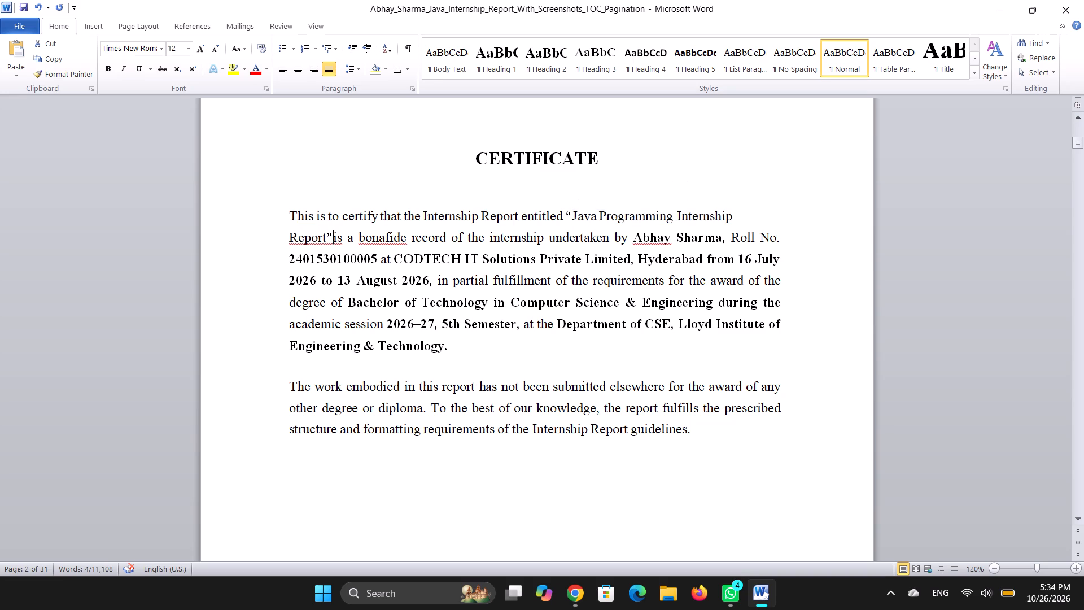
key(BackSpace)
key(BackSpace)
key(BackSpace)
key(BackSpace)
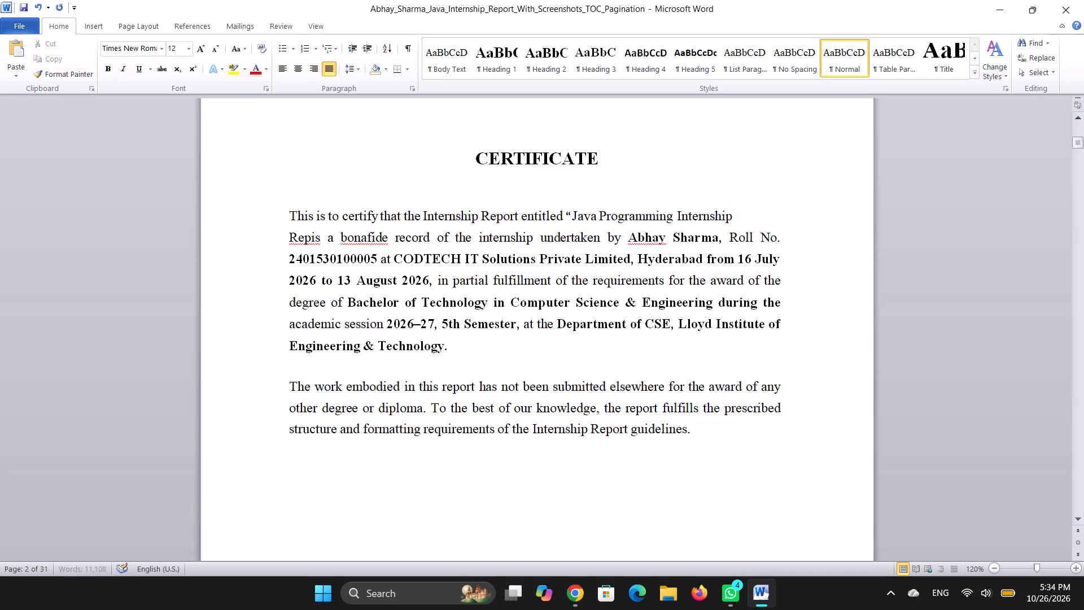
key(BackSpace)
key(BackSpace)
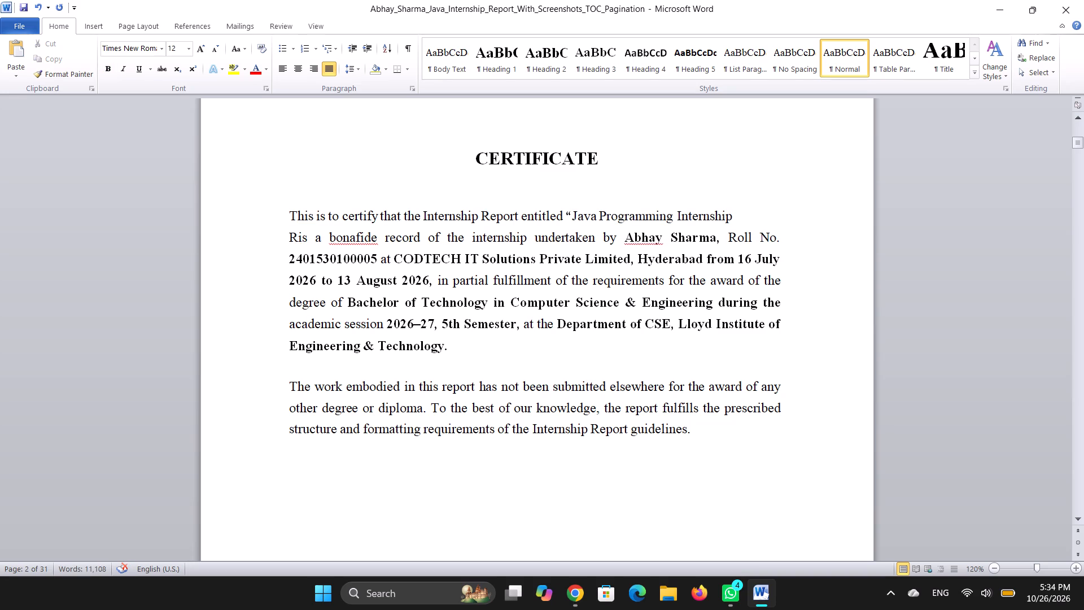
key(BackSpace)
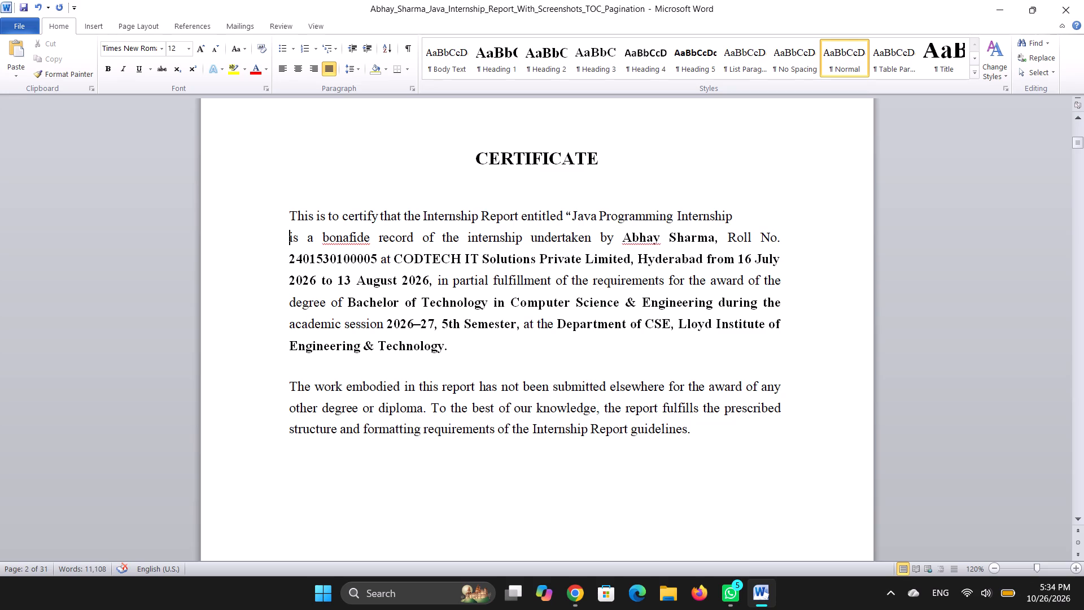
click(732, 217)
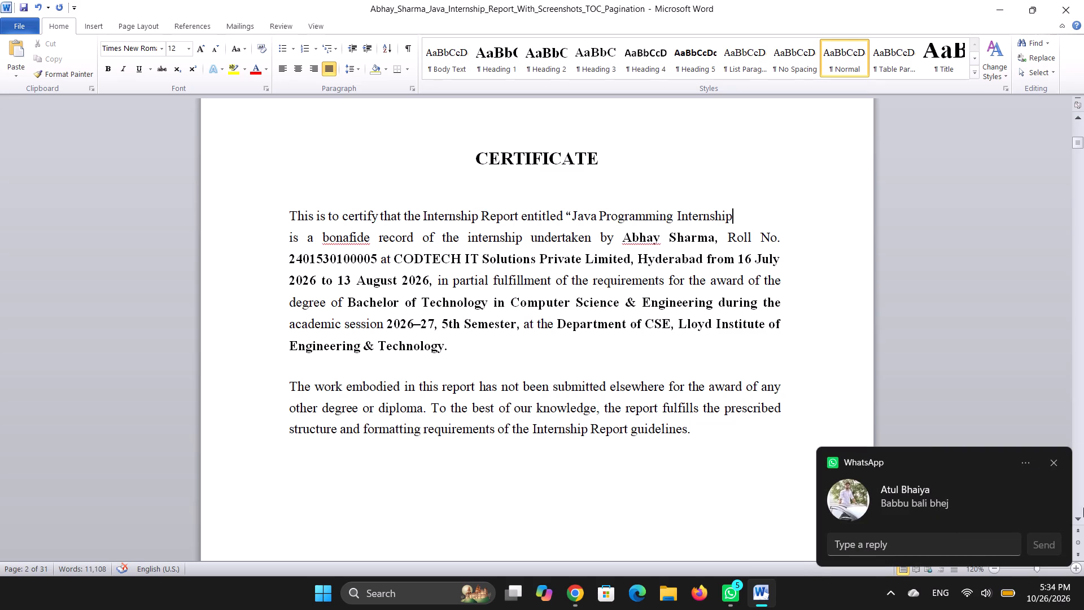
click(909, 544)
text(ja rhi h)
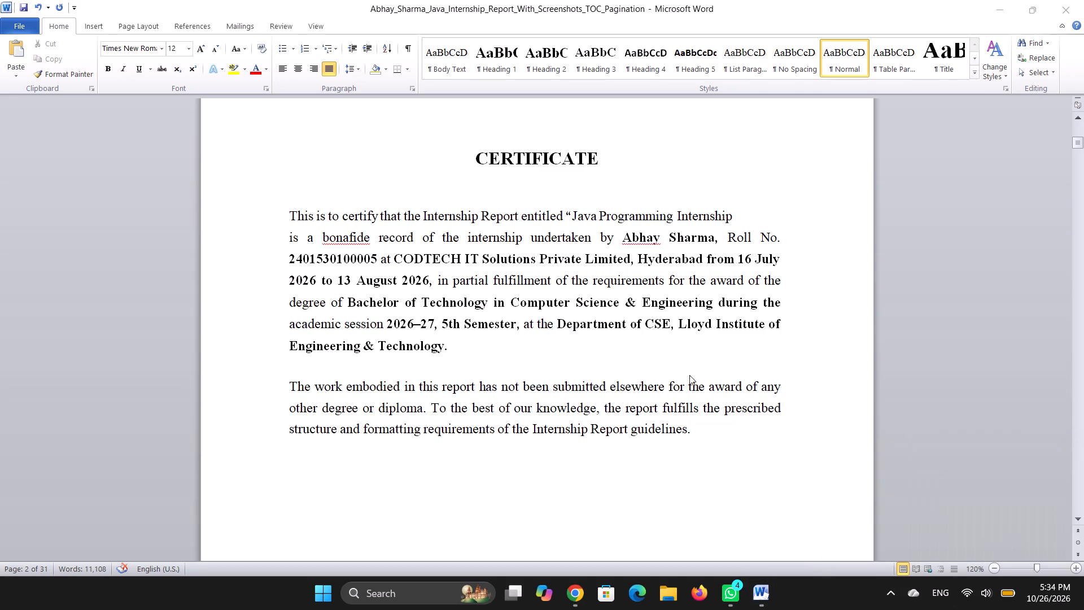
Add " Report" with a closing quotation mark after "Java Programming Internship" on the paragraph's first line.
click(729, 217)
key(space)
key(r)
key(BackSpace)
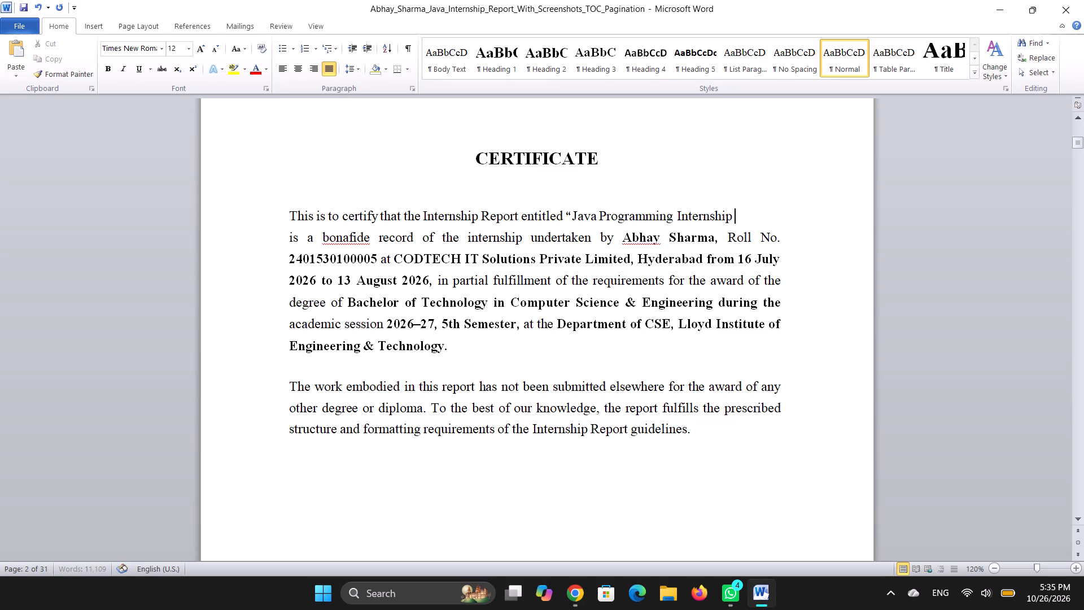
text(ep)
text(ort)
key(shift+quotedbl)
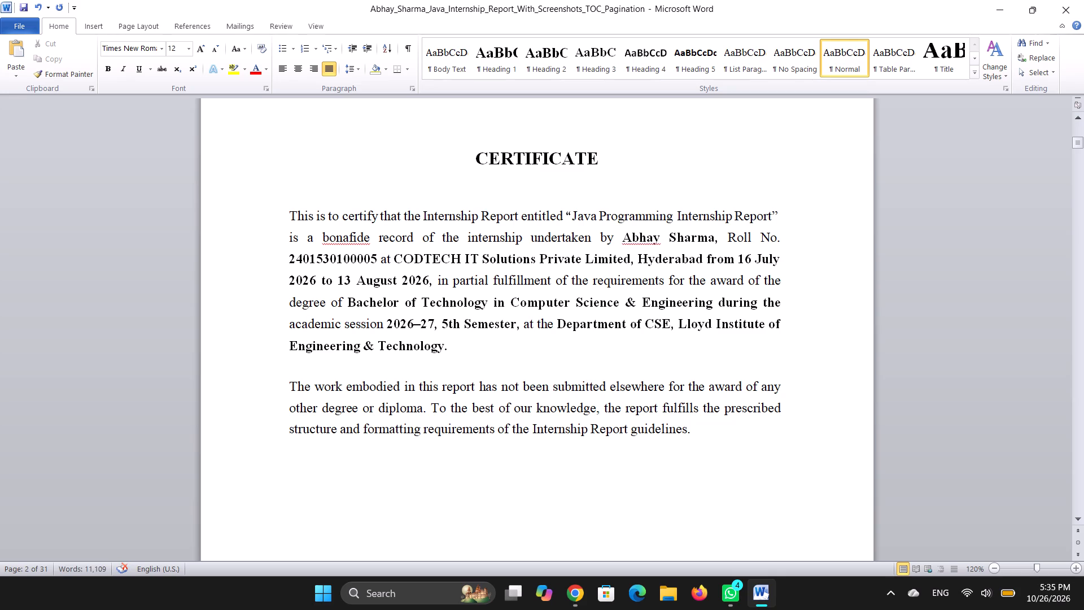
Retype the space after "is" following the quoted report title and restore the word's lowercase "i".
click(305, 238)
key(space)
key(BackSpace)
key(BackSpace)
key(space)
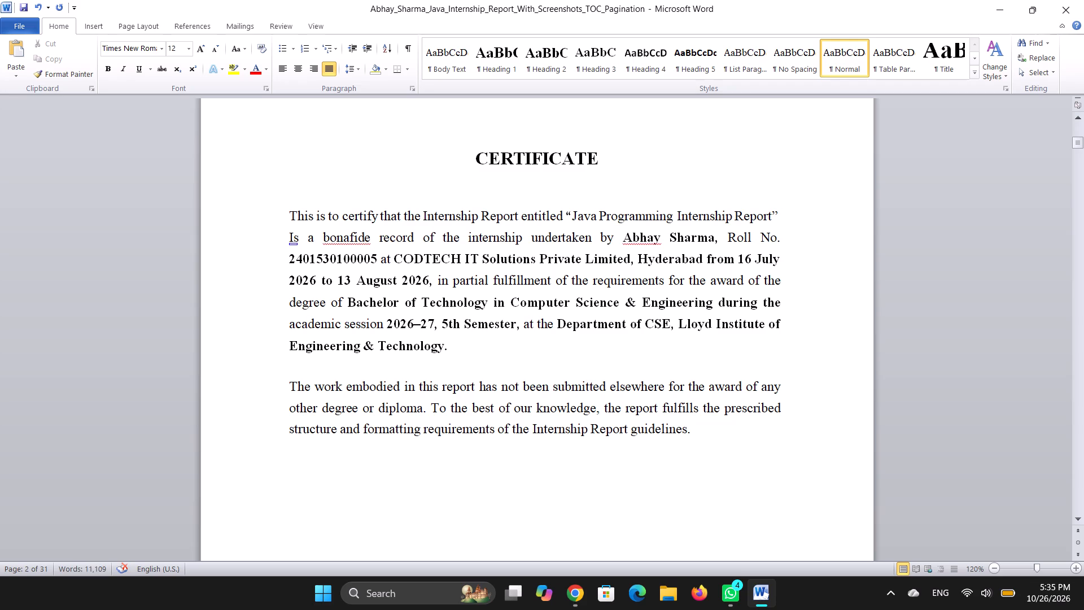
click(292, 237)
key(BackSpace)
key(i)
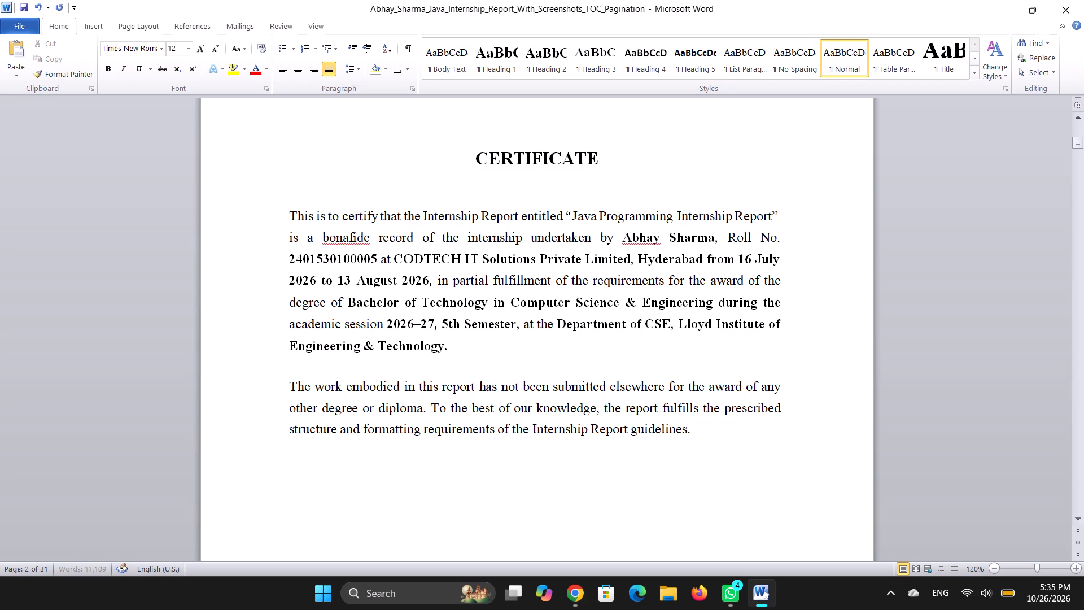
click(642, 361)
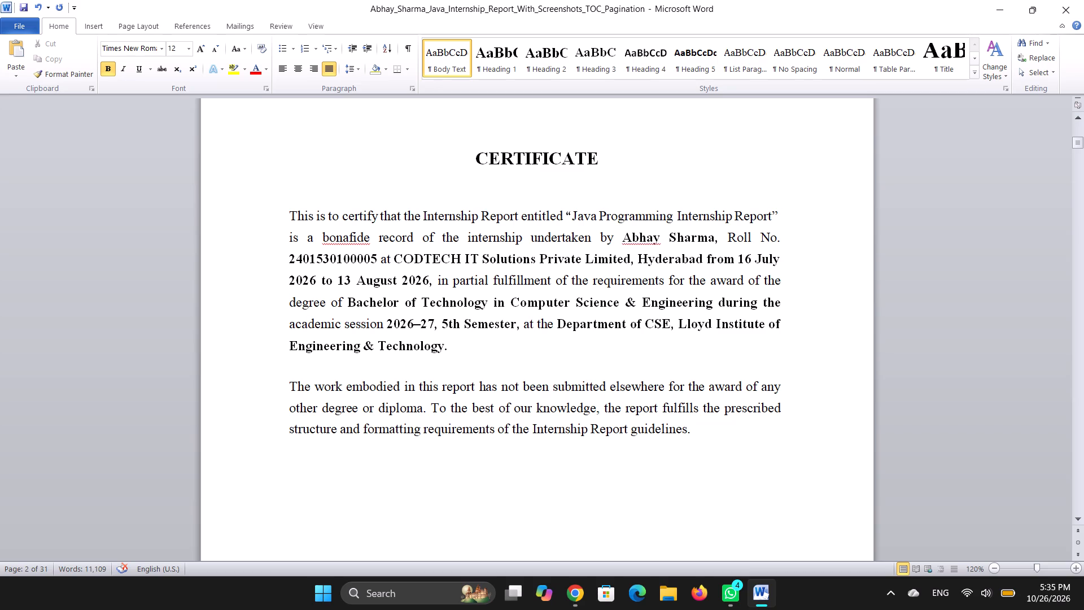
Justify both body paragraphs of the Declaration page.
scroll(619, 390, down, 1)
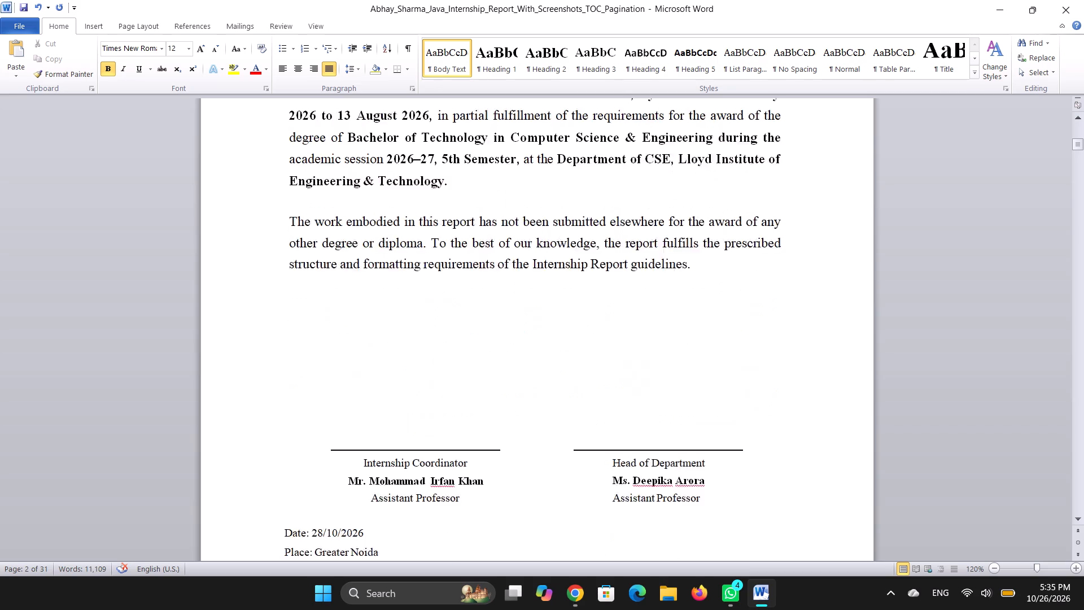
scroll(619, 390, down, 7)
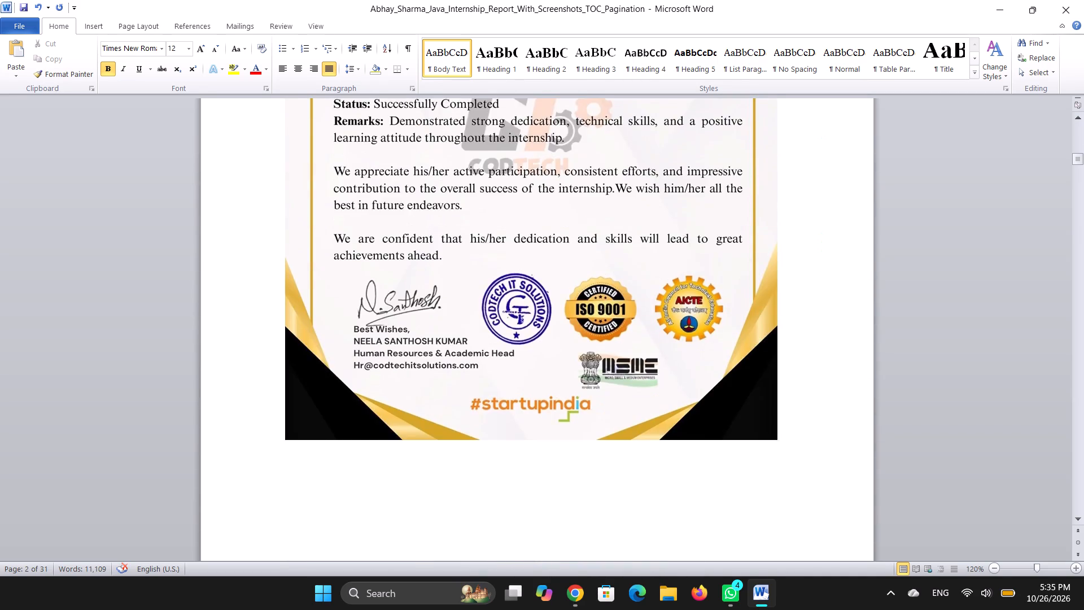
scroll(619, 390, down, 3)
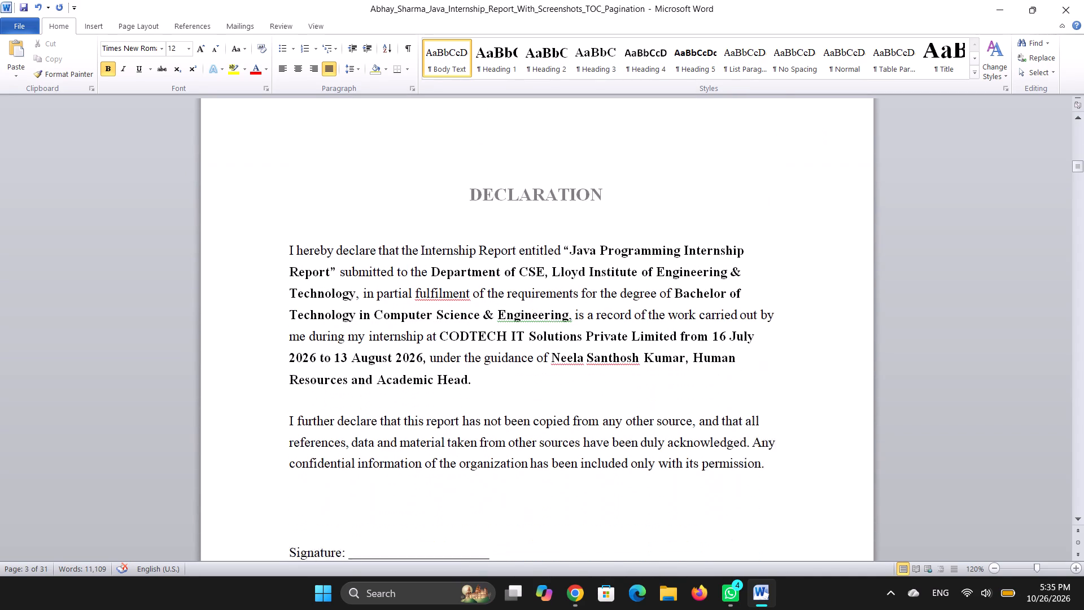
scroll(619, 390, down, 2)
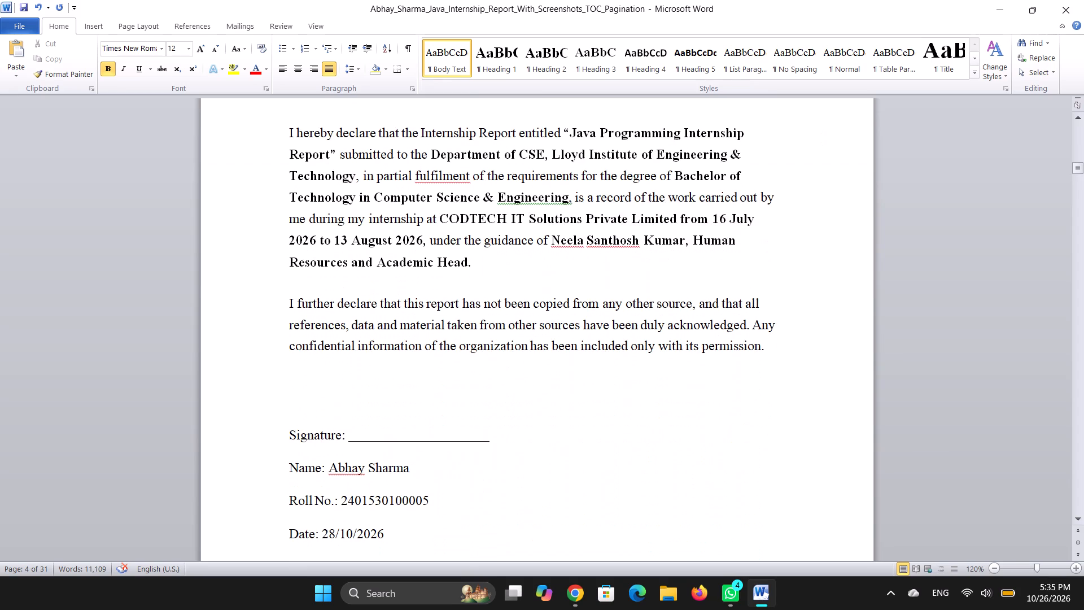
drag(283, 122, 688, 334)
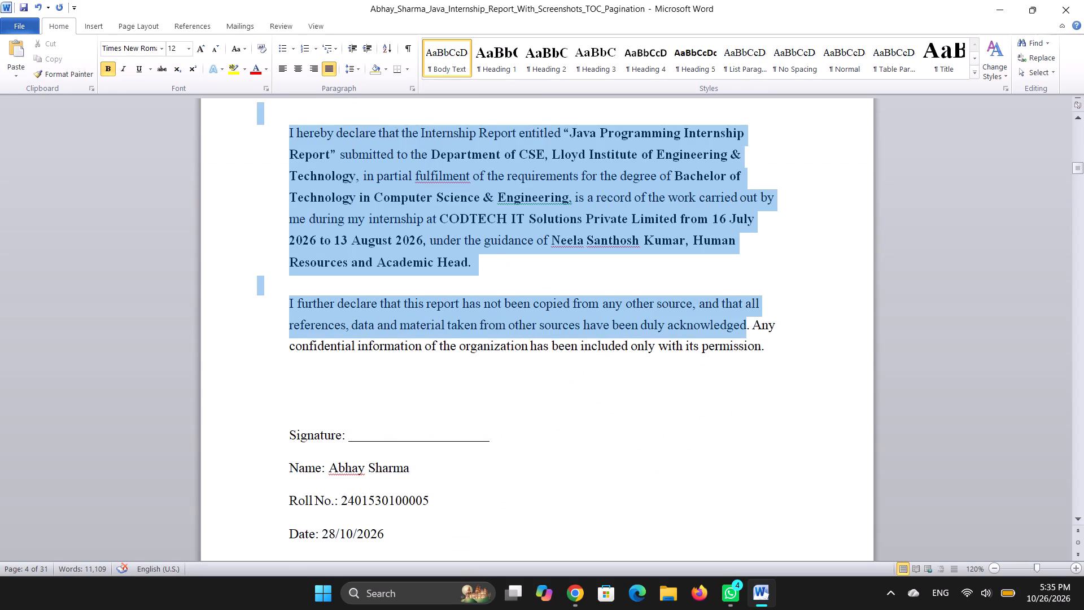
drag(688, 334, 477, 309)
click(290, 123)
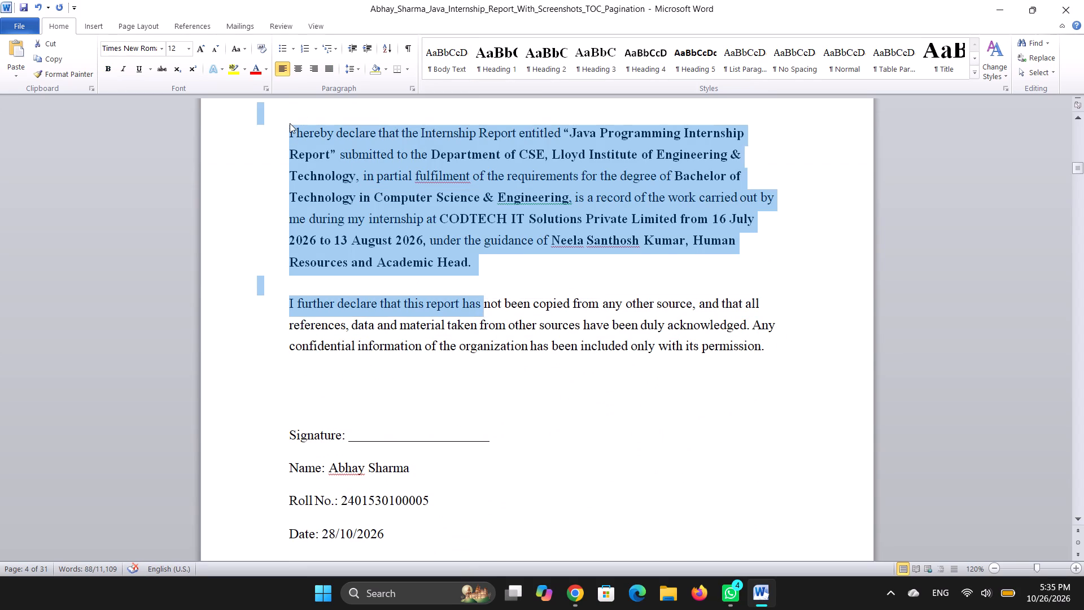
click(291, 131)
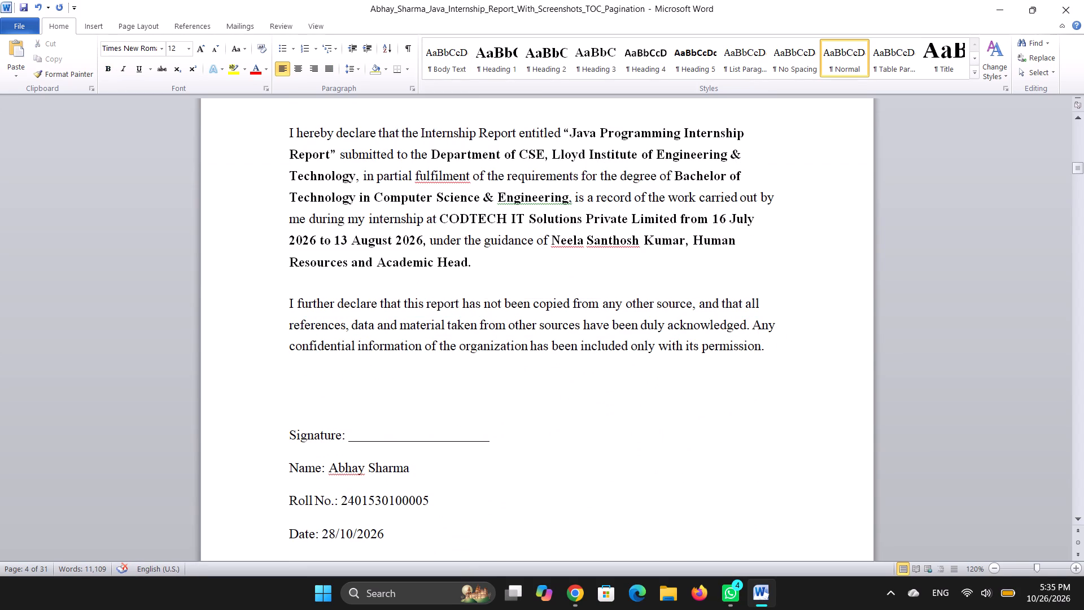
key(Left)
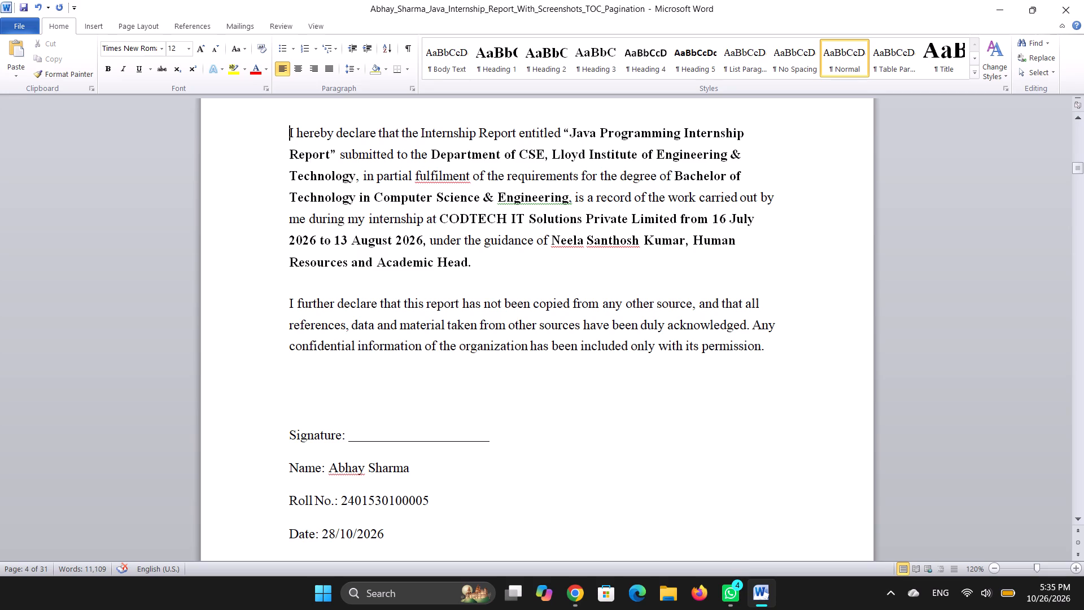
drag(290, 129, 759, 347)
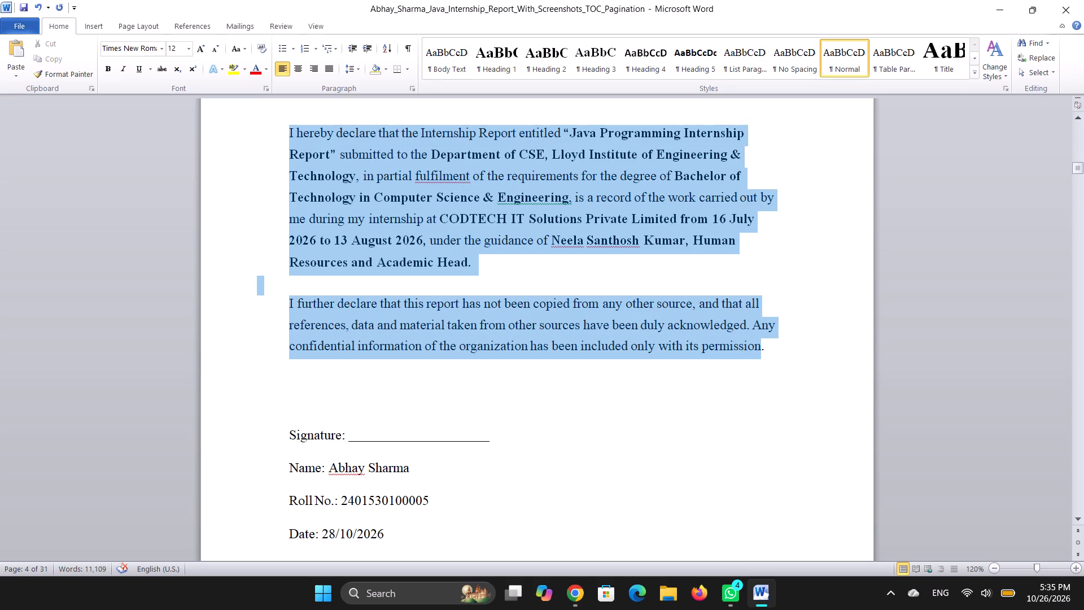
drag(759, 347, 765, 347)
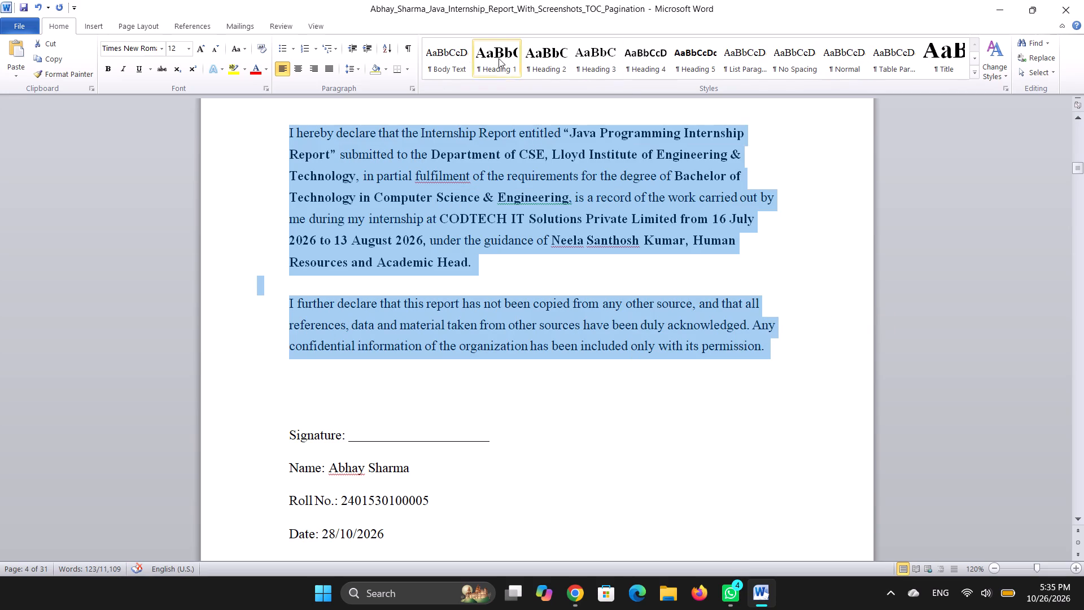
click(329, 69)
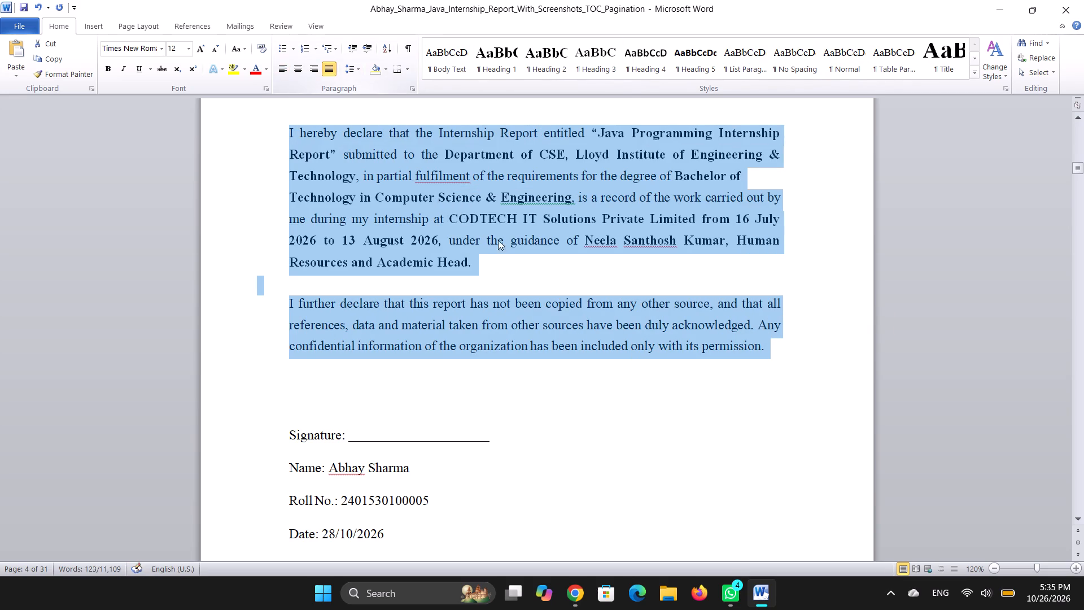
click(586, 383)
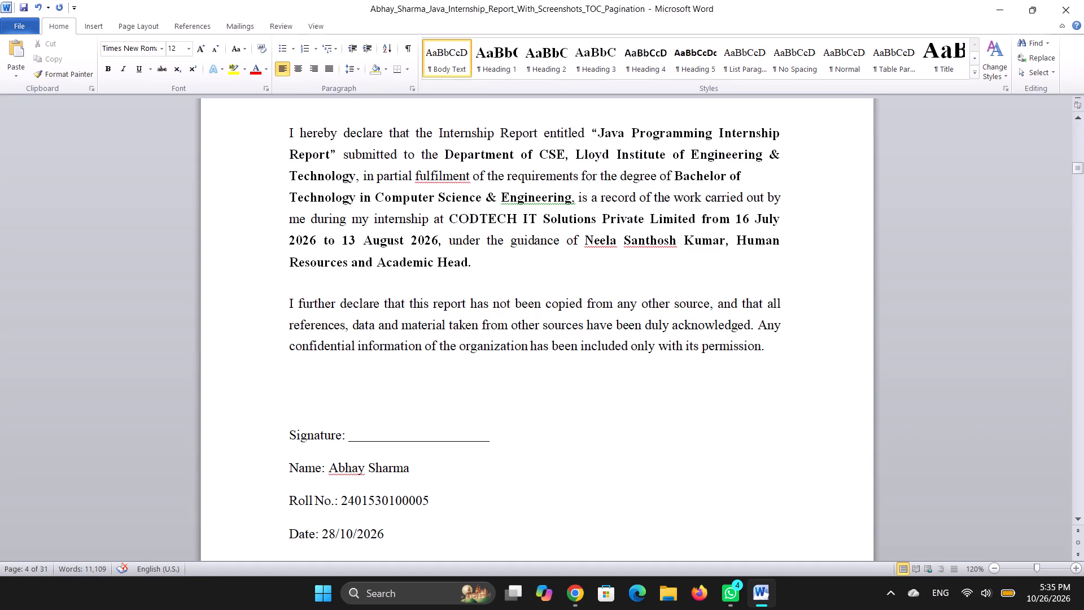
Justify all three body paragraphs of the Acknowledgement page.
scroll(706, 250, up, 1)
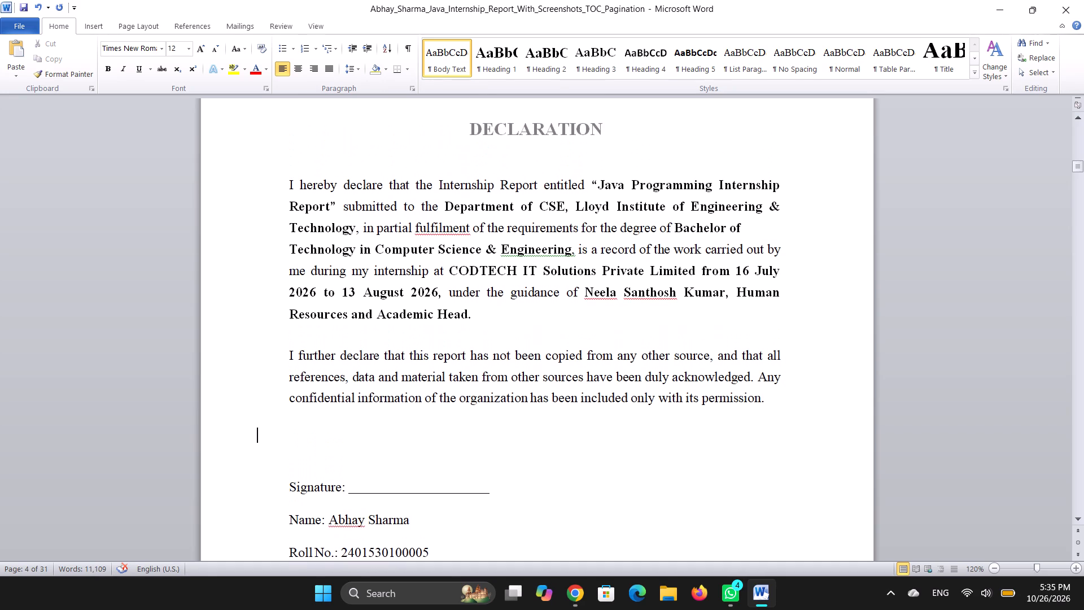
scroll(706, 250, down, 6)
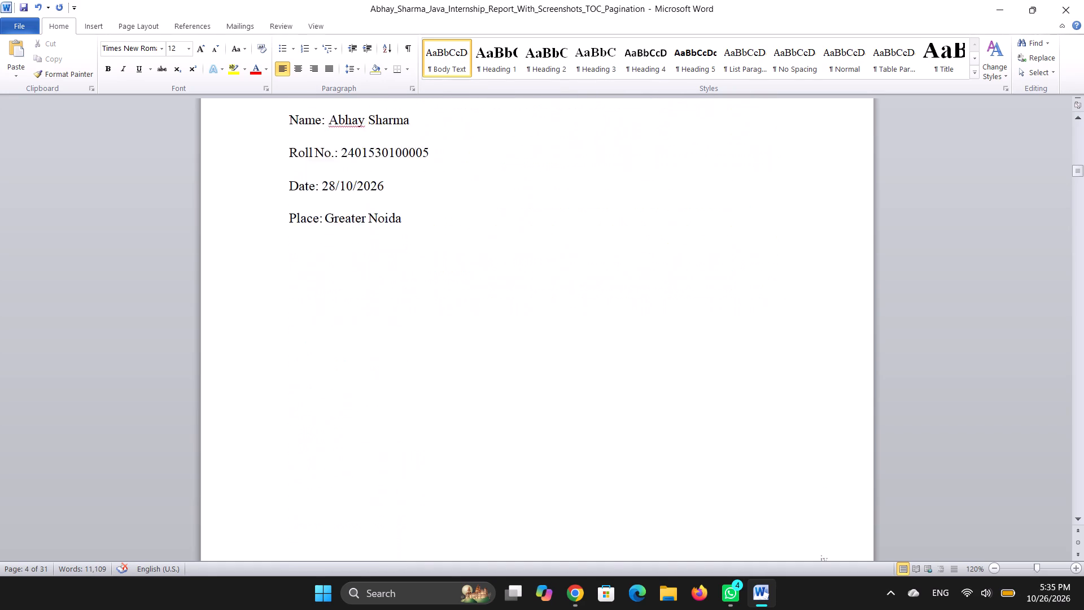
scroll(706, 250, down, 2)
scroll(706, 250, up, 1)
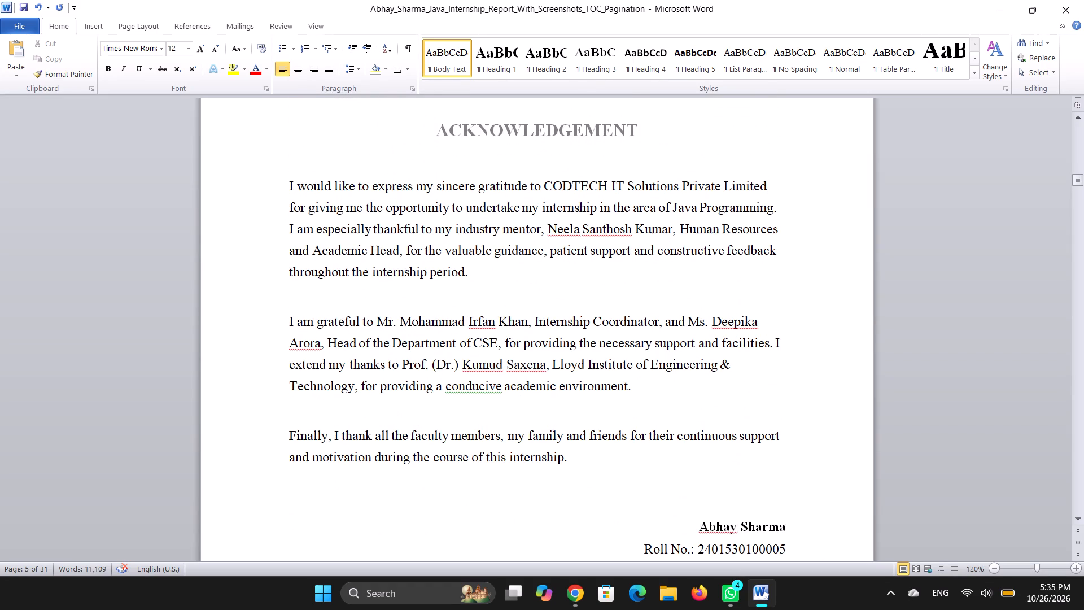
drag(289, 184, 559, 472)
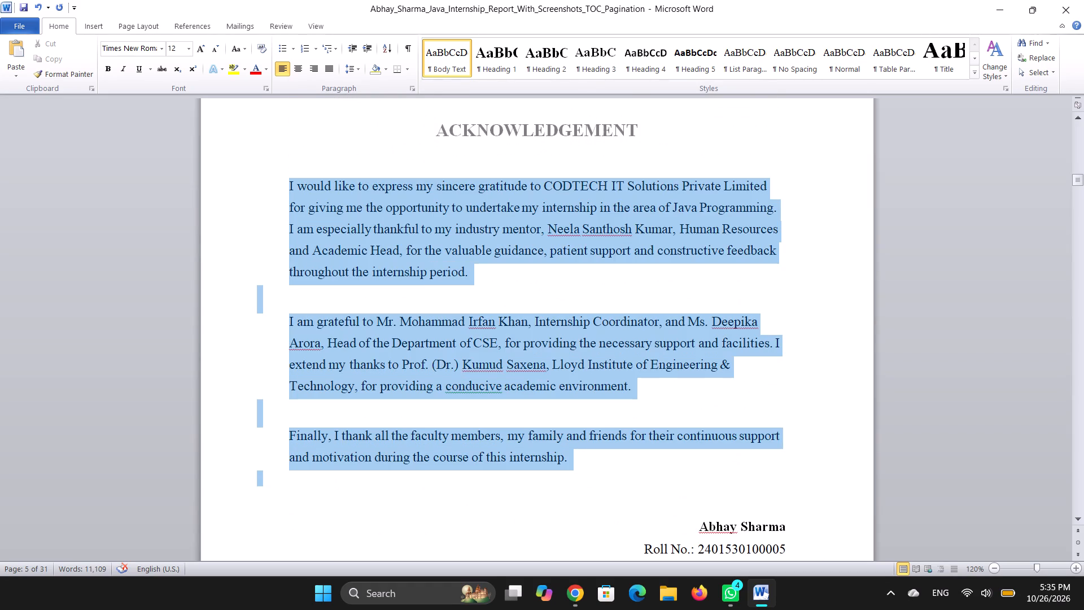
drag(559, 472, 567, 465)
drag(567, 465, 567, 464)
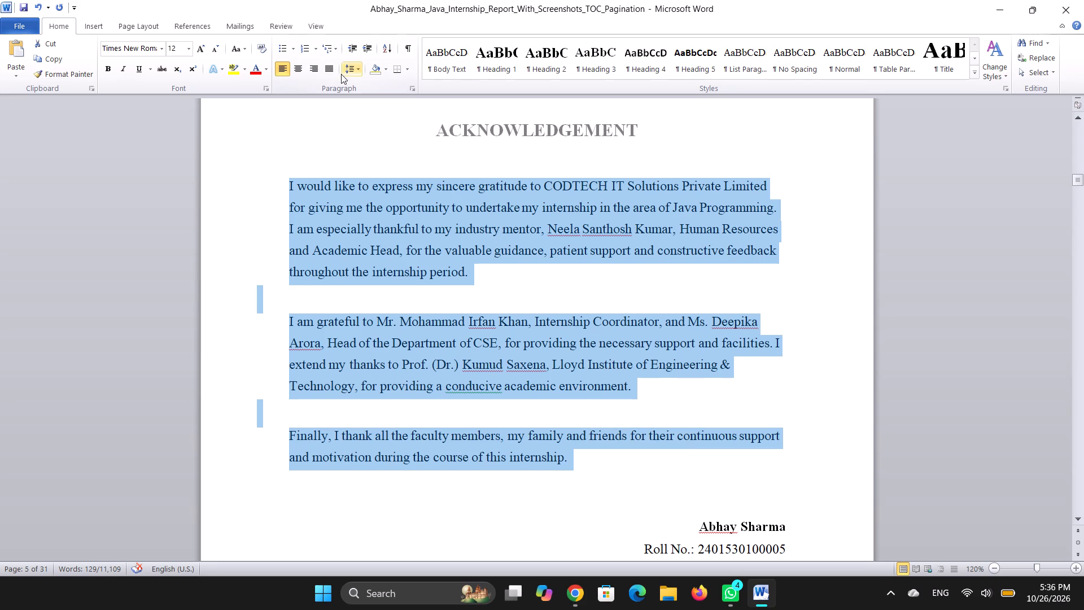
click(333, 71)
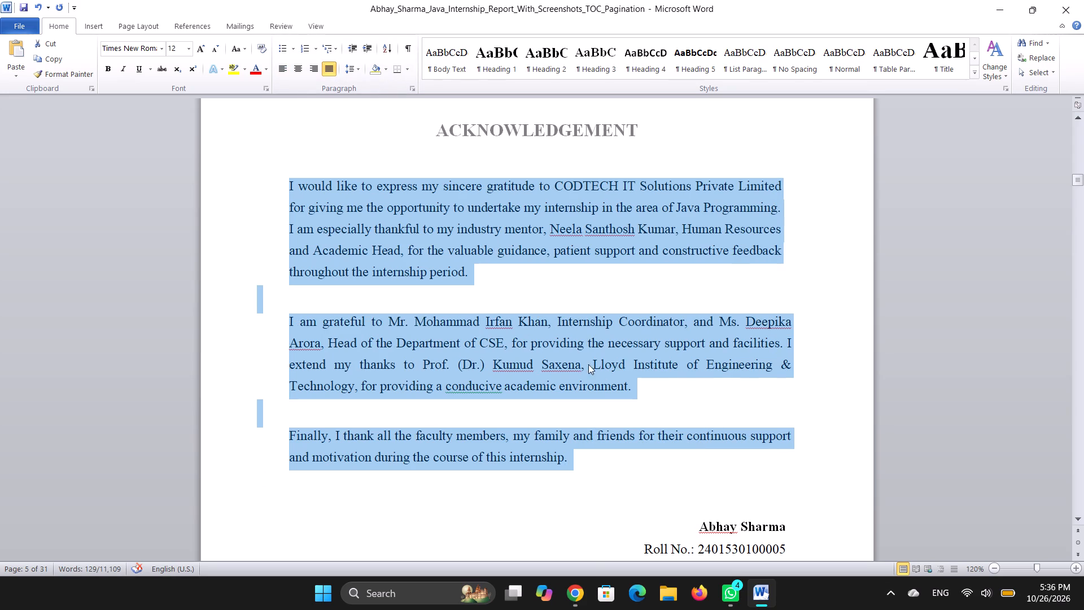
click(658, 375)
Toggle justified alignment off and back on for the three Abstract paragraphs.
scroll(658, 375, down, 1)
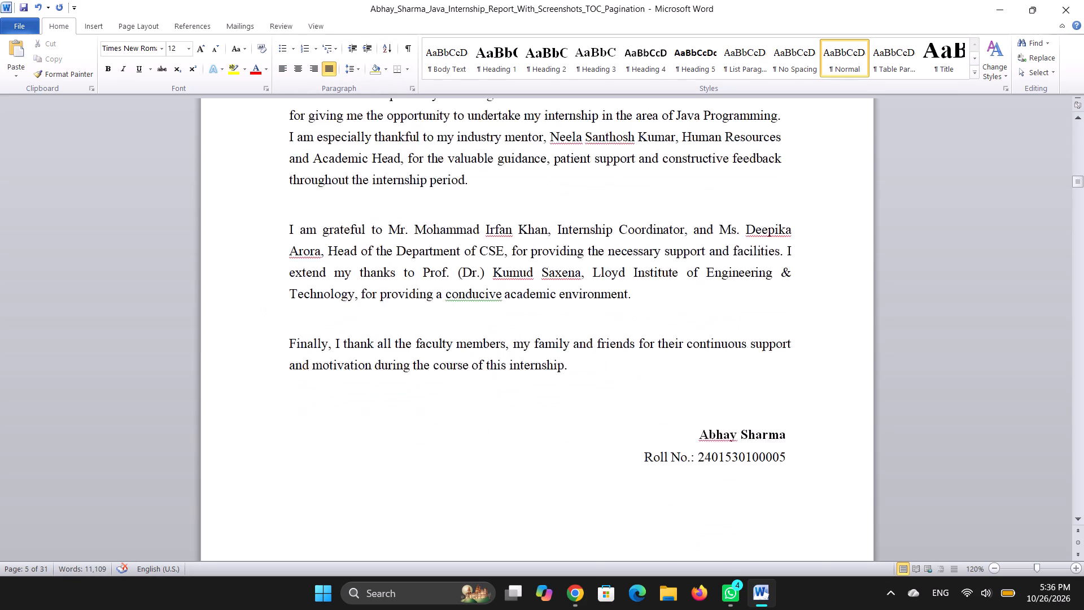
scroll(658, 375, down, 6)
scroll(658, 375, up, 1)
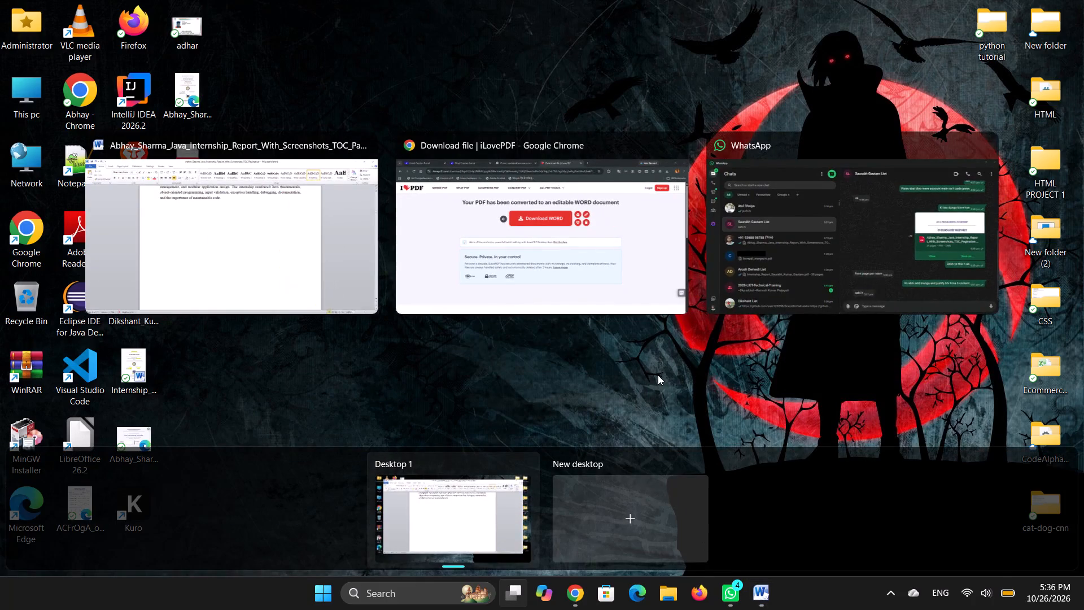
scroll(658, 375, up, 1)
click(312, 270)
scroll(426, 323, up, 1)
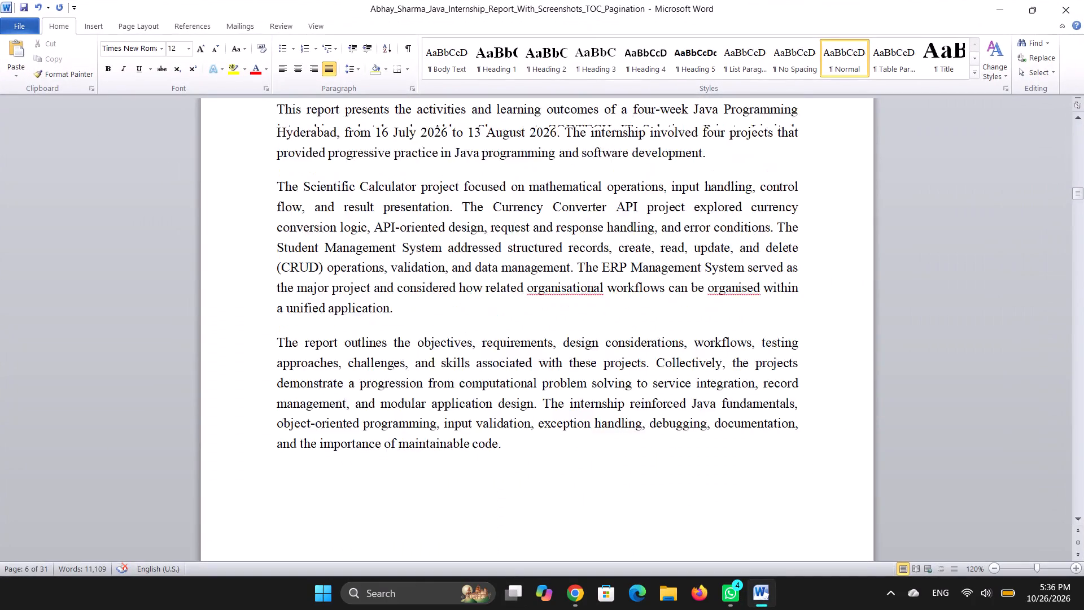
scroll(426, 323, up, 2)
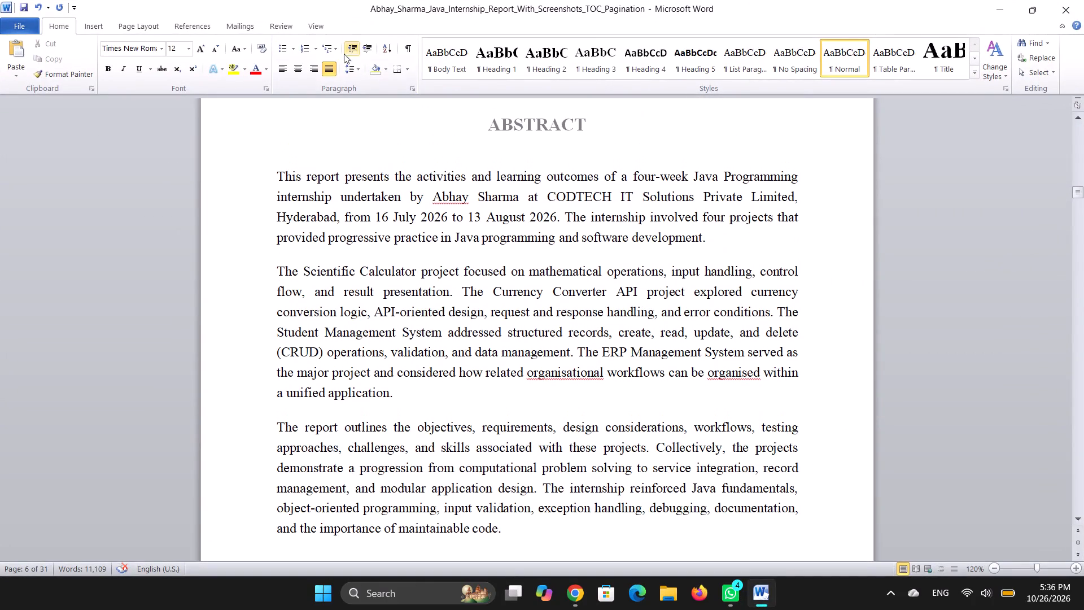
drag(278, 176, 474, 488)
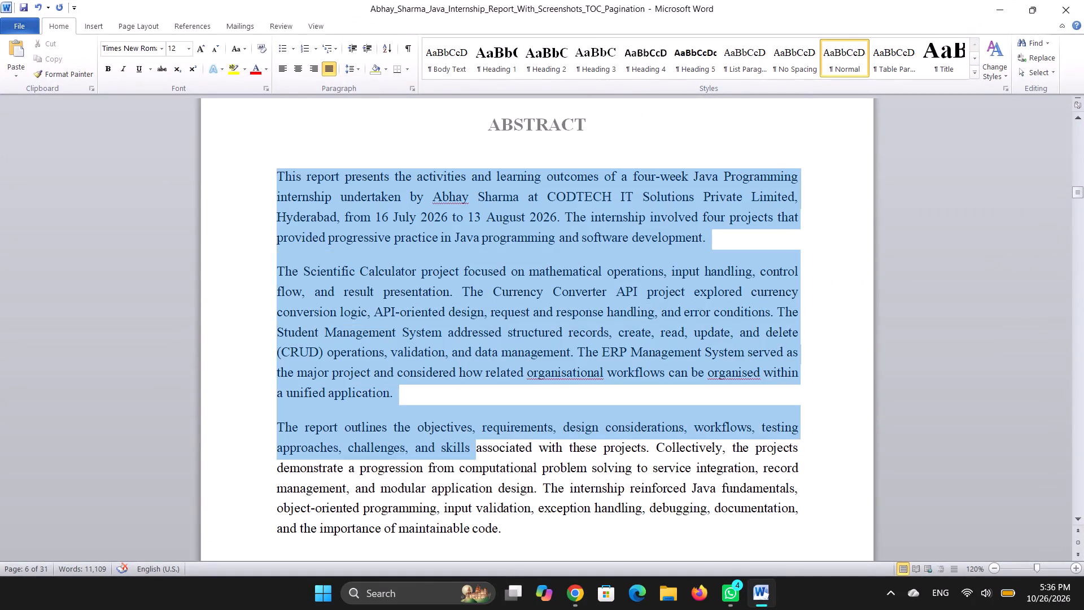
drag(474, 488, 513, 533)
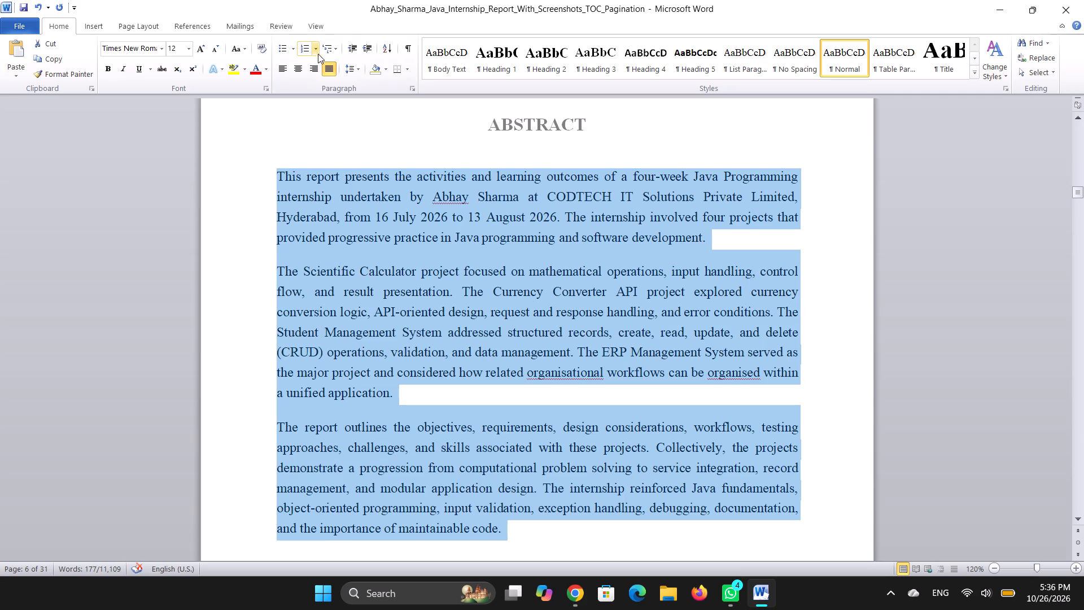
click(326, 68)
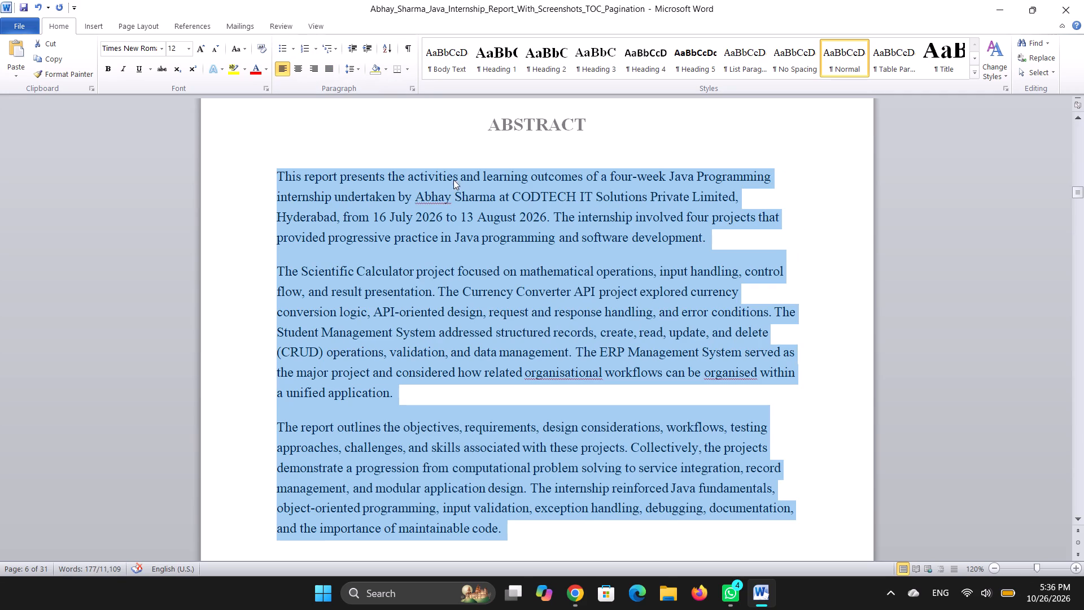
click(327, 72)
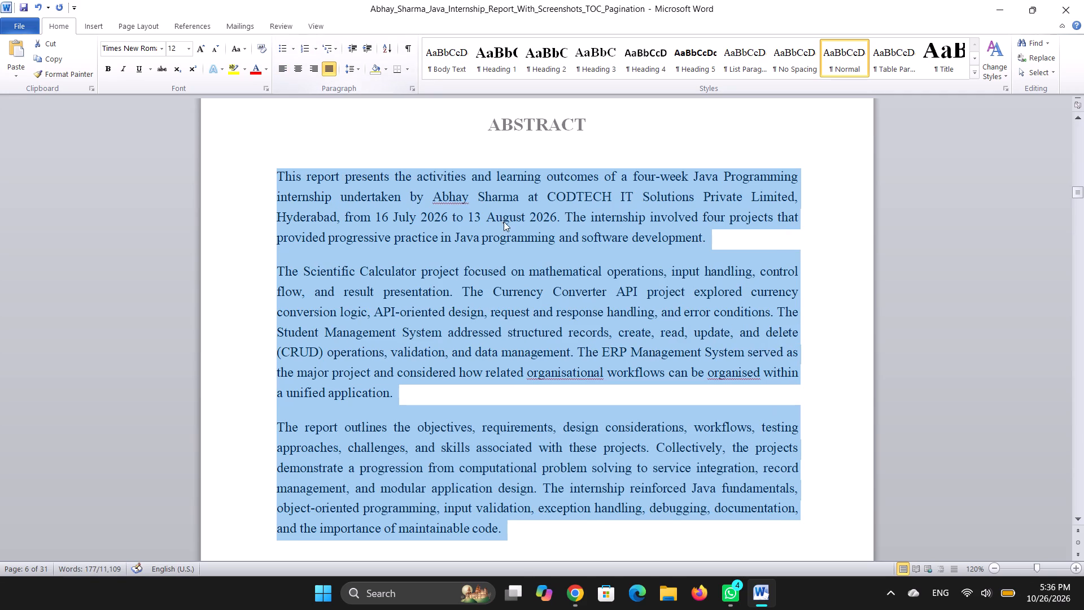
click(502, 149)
Justify all Table of Contents entries, from Chapter 1: Introduction through Appendix and References.
scroll(502, 149, down, 4)
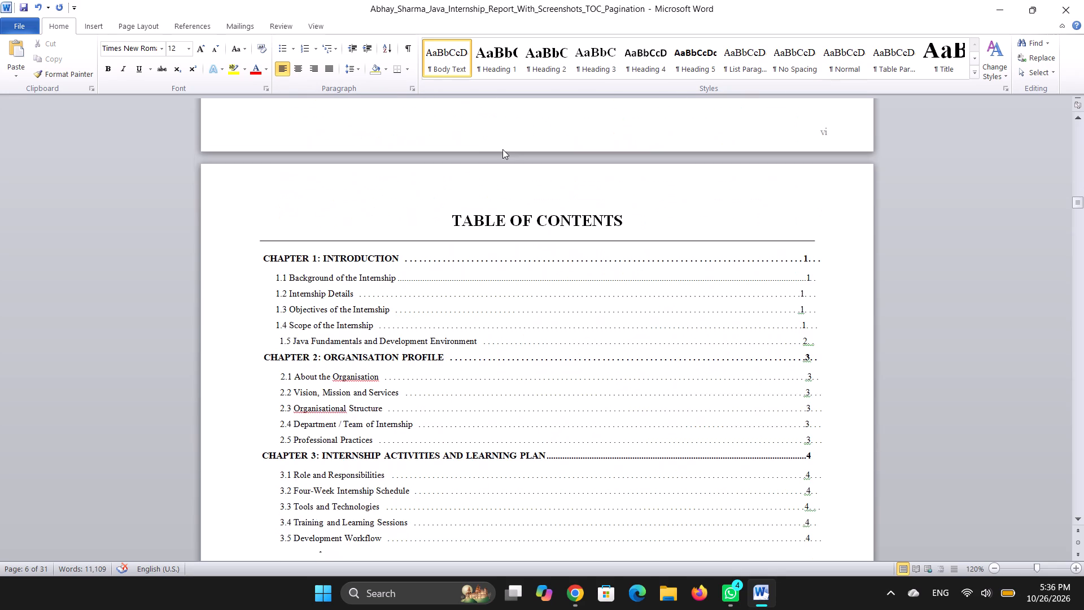
scroll(502, 149, down, 2)
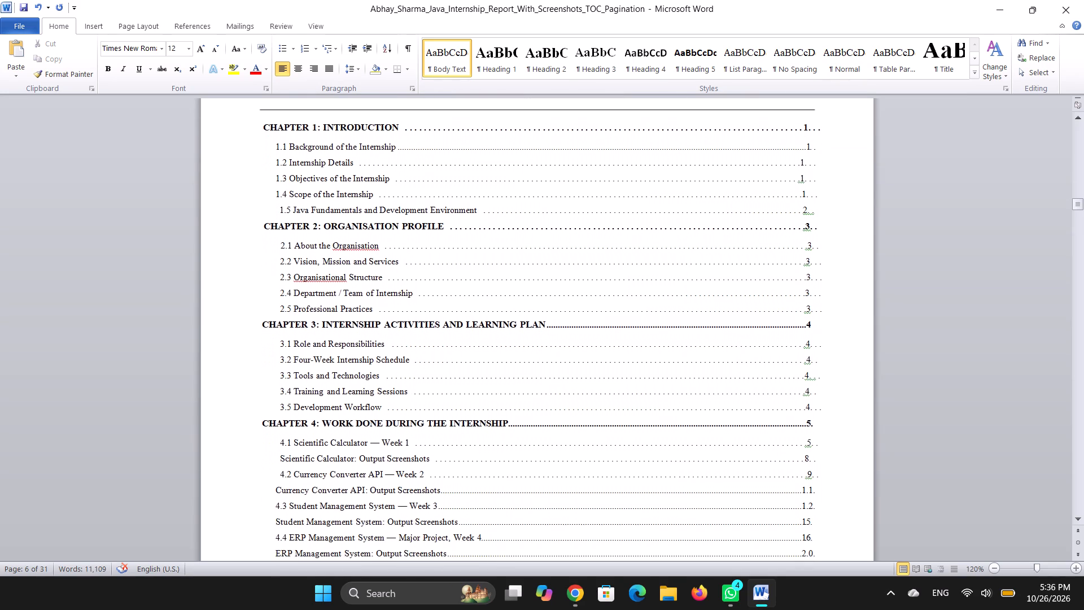
drag(263, 162, 283, 195)
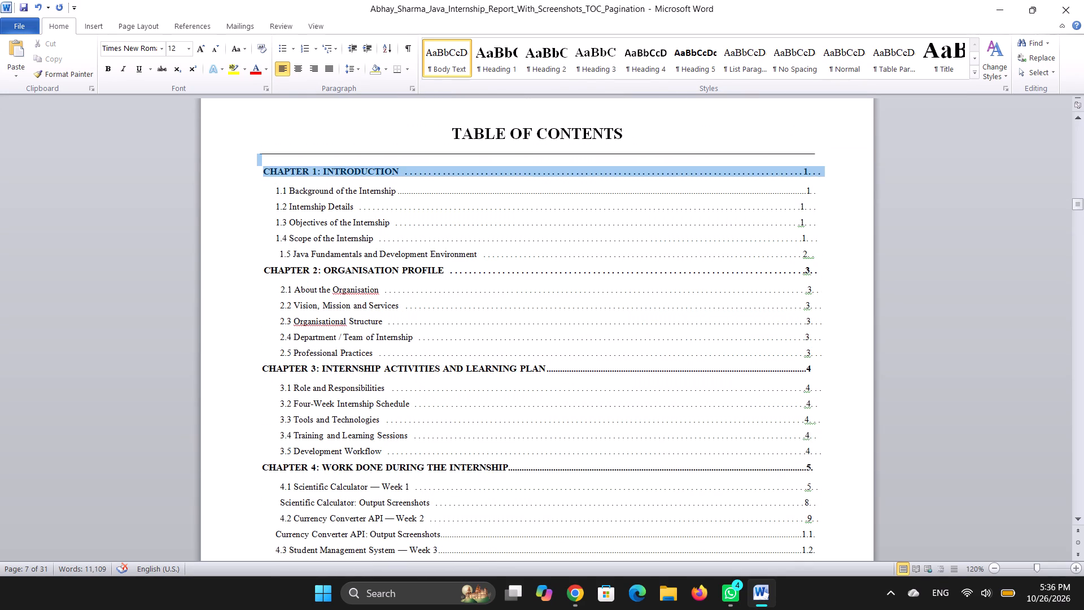
drag(283, 195, 514, 454)
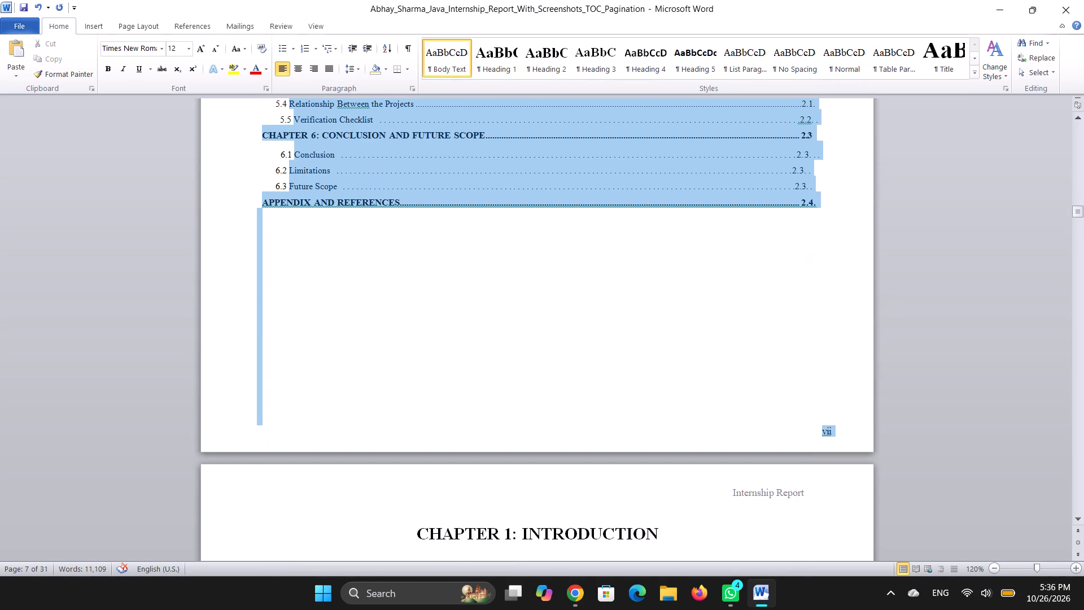
drag(514, 454, 817, 203)
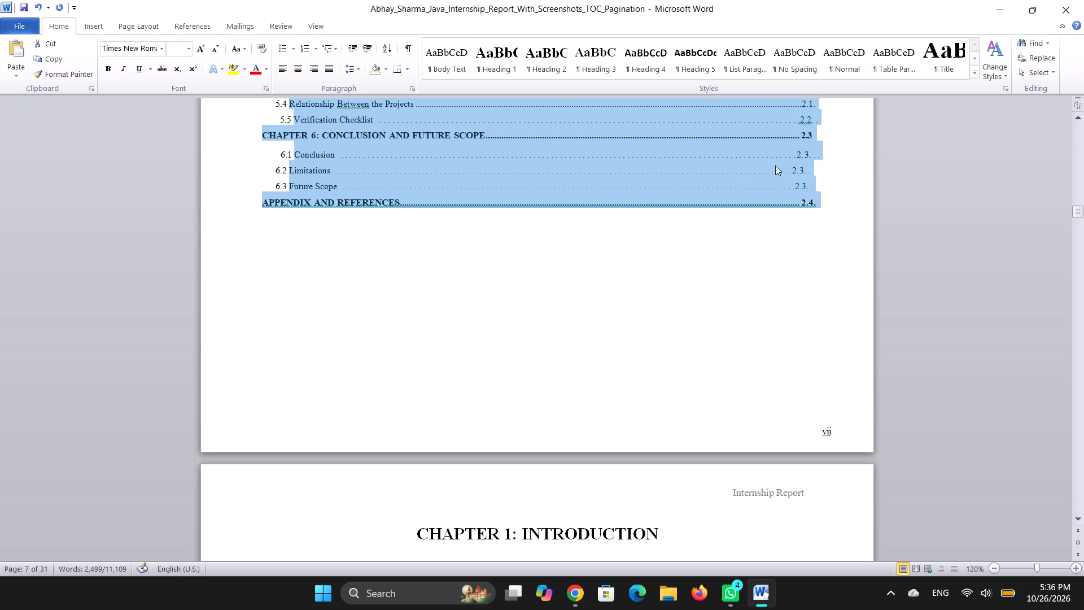
click(333, 71)
click(362, 235)
Toggle justified alignment for all Table of Contents entries, from Chapter 1: Introduction through Appendix and References.
scroll(362, 235, up, 4)
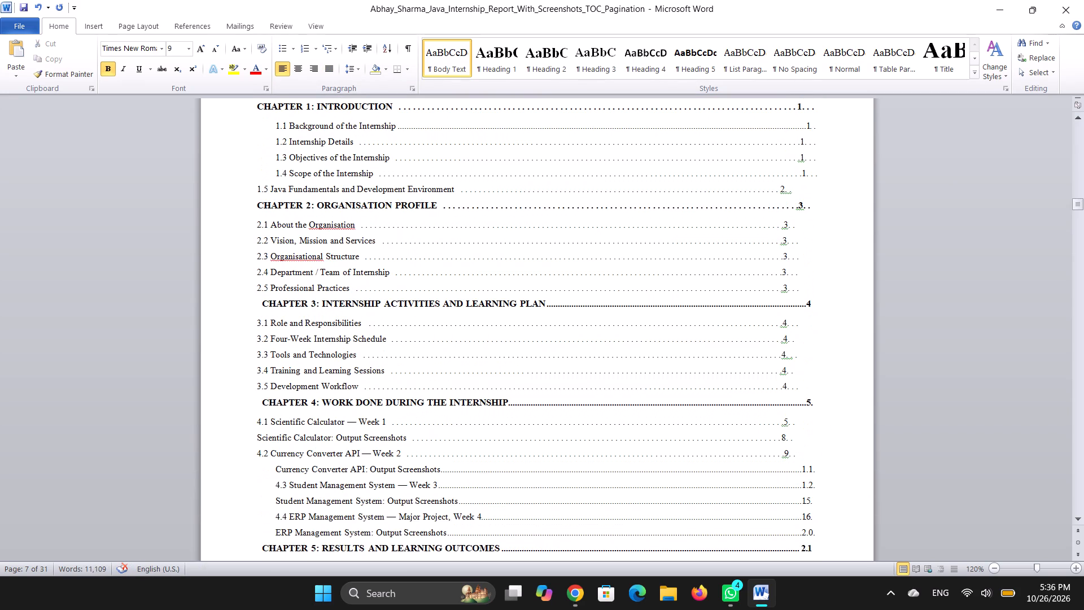
scroll(264, 114, up, 1)
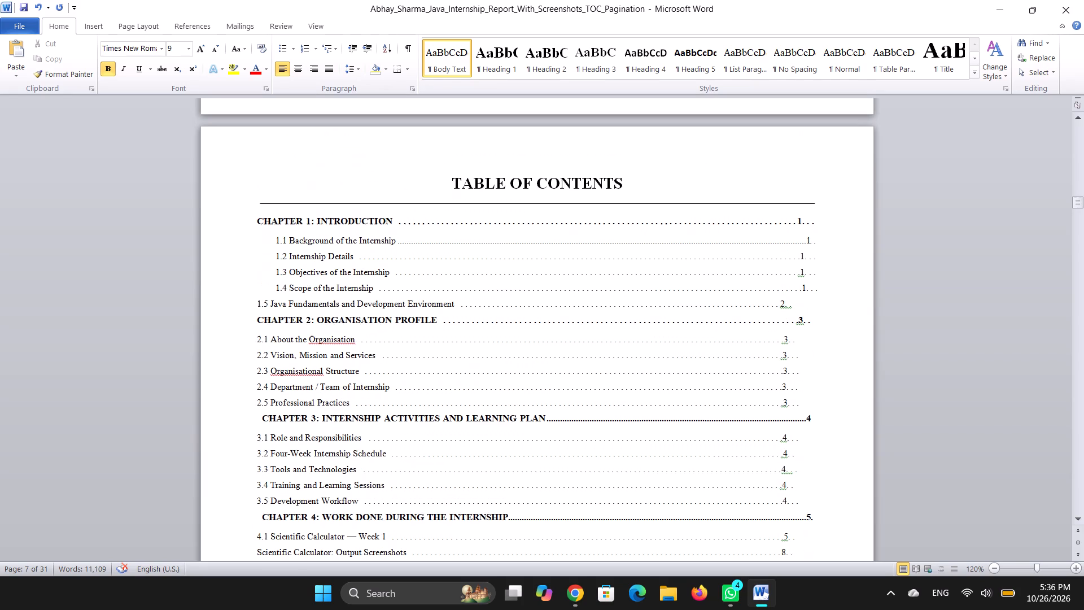
drag(260, 210, 360, 367)
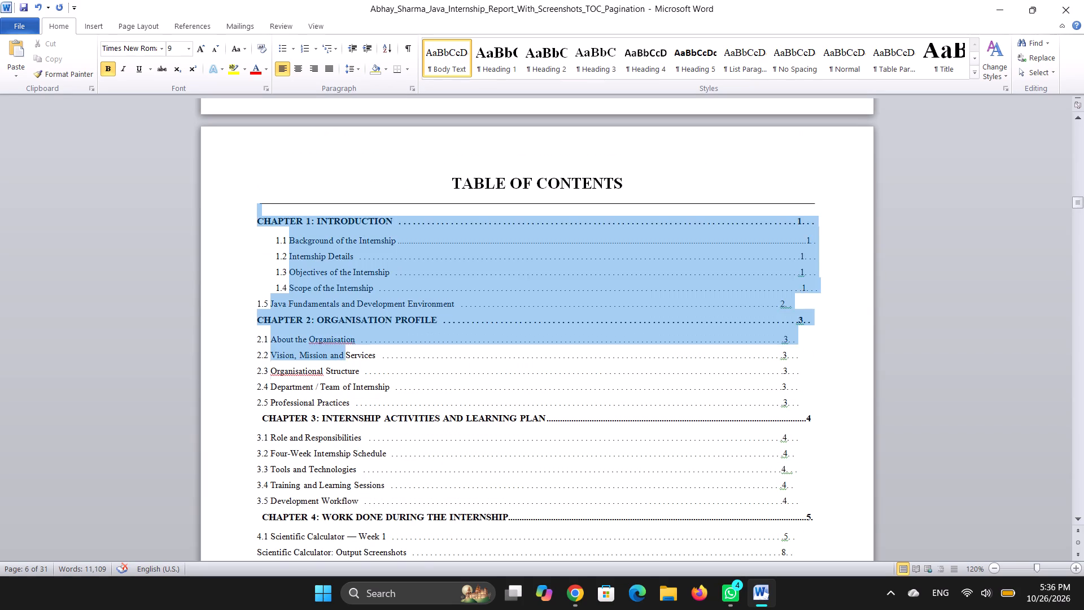
drag(360, 367, 723, 536)
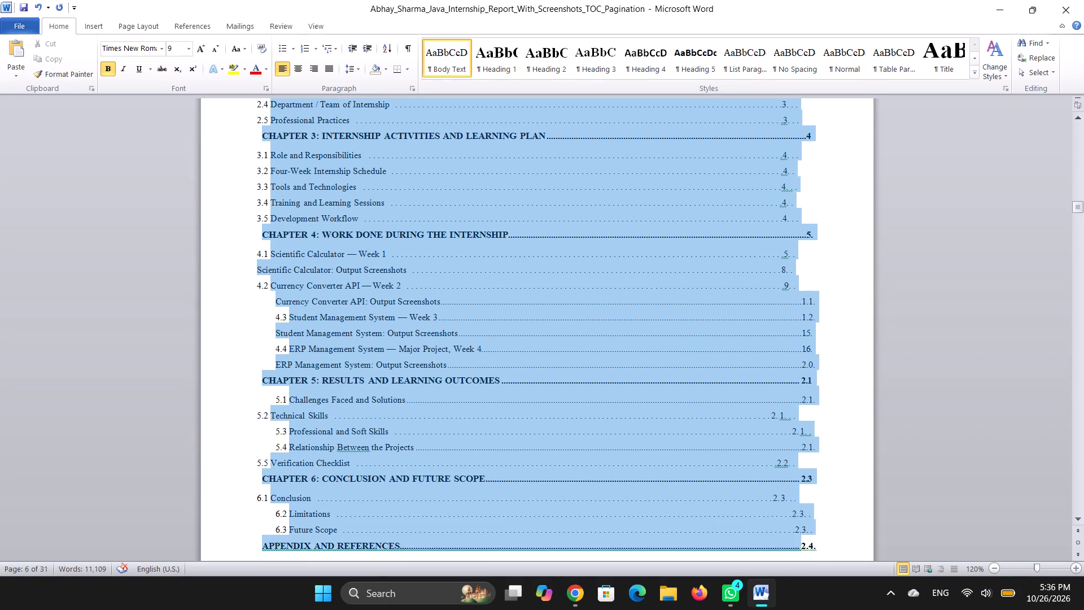
drag(723, 536, 824, 545)
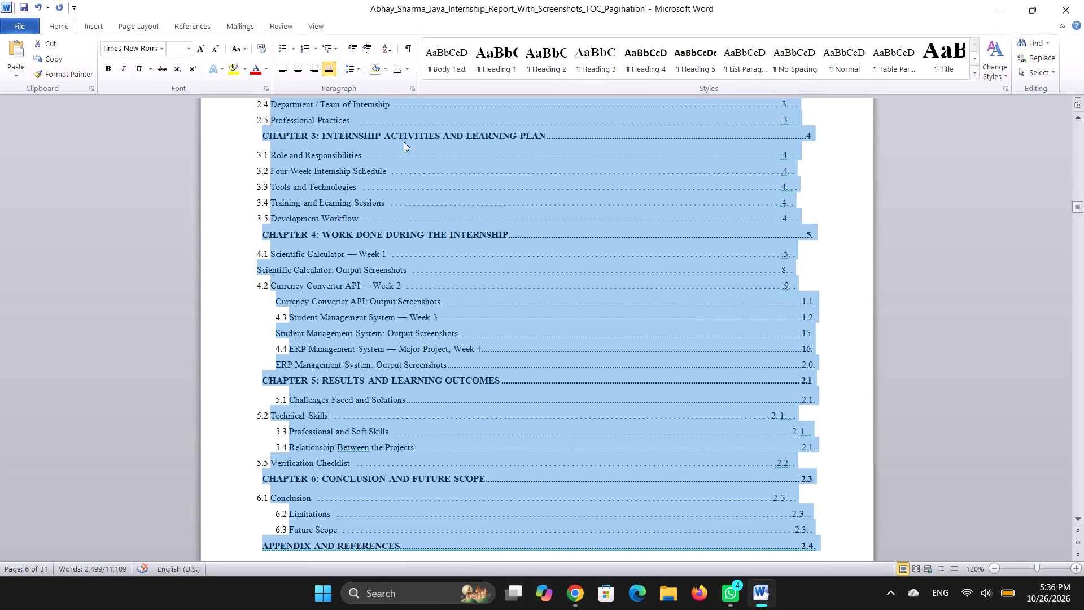
click(329, 70)
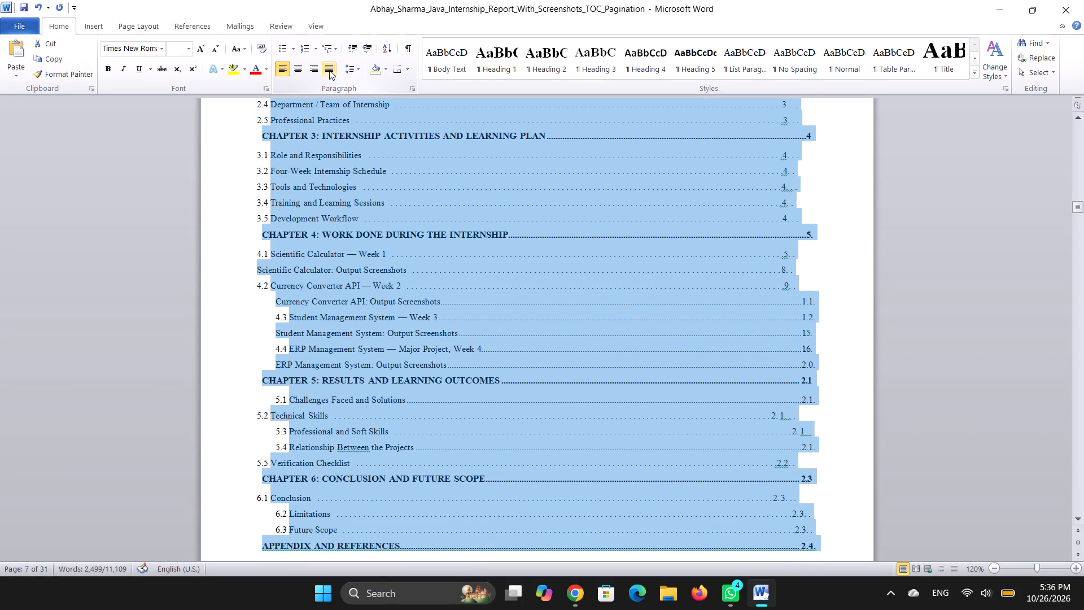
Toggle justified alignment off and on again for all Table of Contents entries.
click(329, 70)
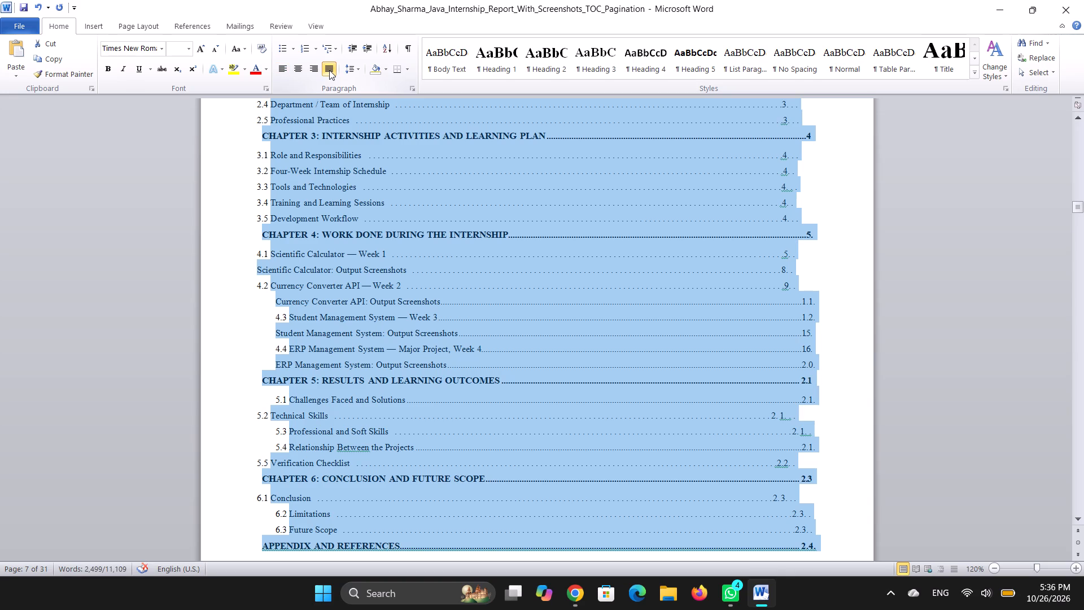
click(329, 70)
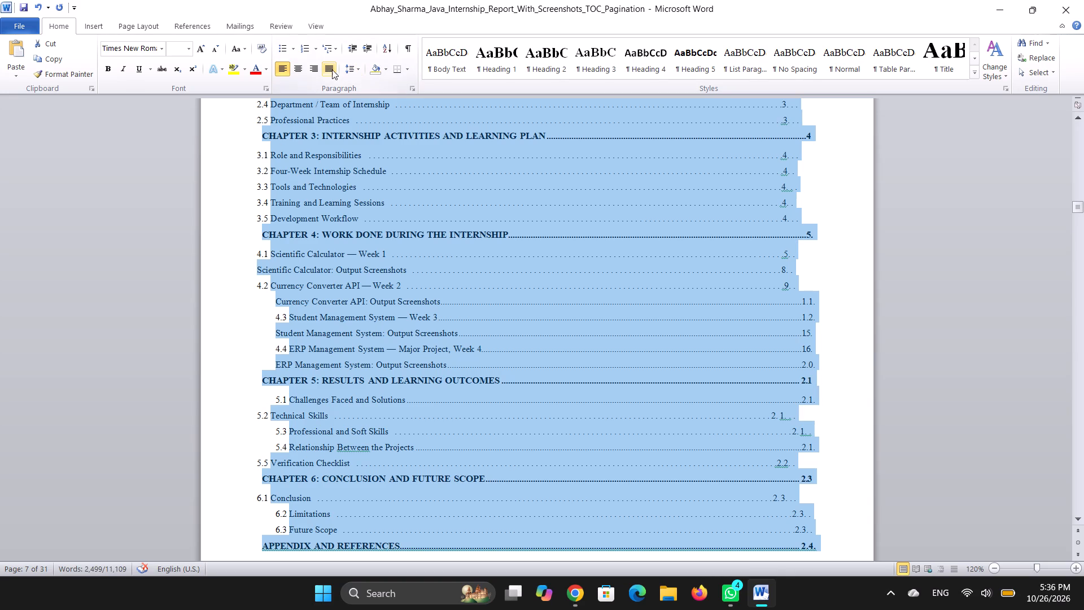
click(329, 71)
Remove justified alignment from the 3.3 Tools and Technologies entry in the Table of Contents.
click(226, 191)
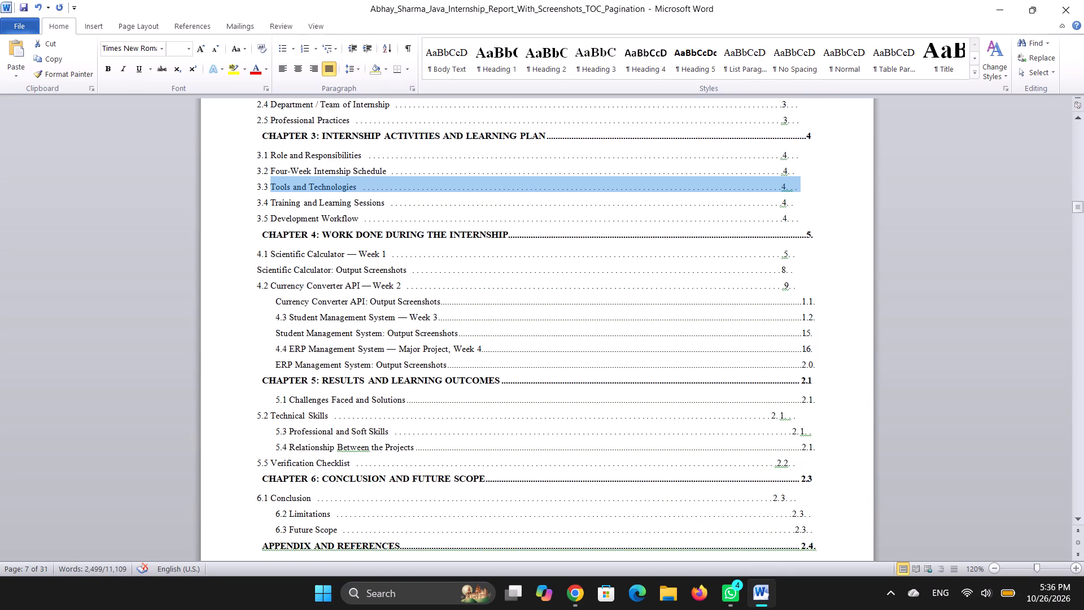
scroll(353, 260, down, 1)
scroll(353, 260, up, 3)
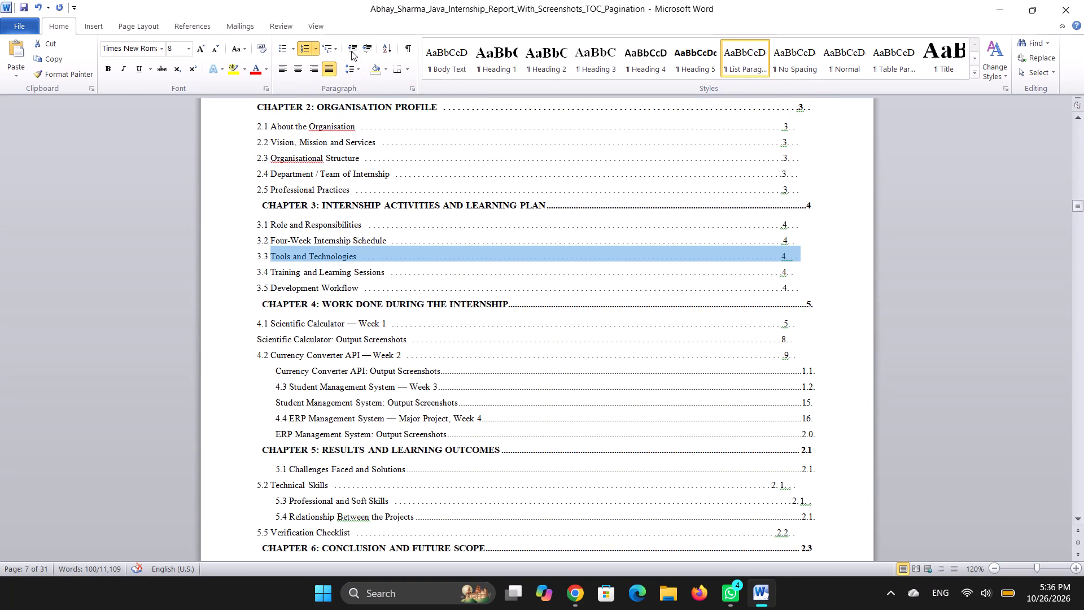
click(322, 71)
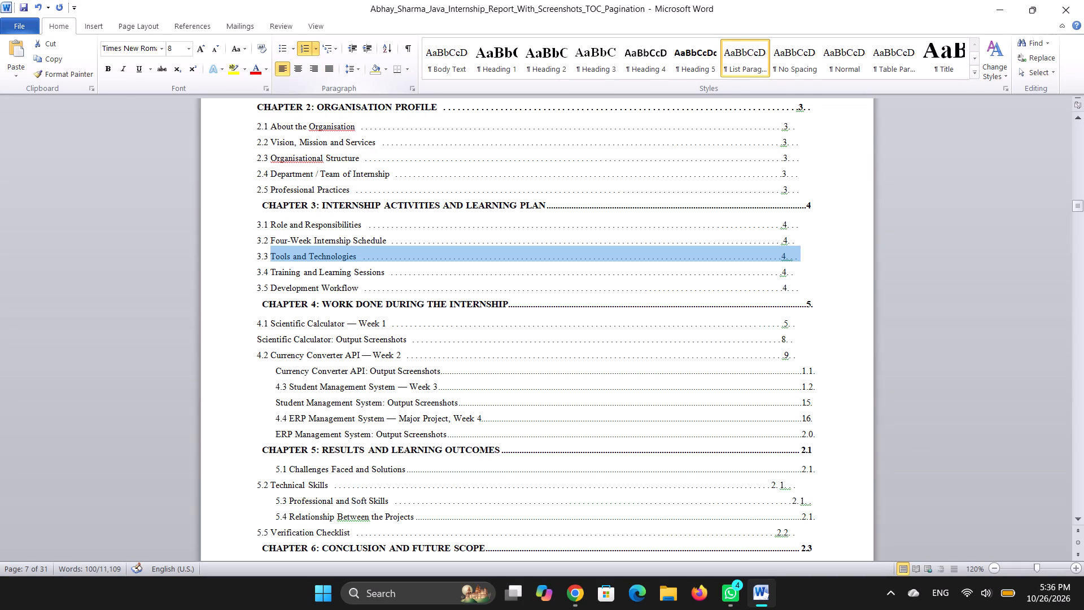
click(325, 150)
Undo the alignment changes made to the Table of Contents entries, back to their original indented layout.
key(ctrl+z)
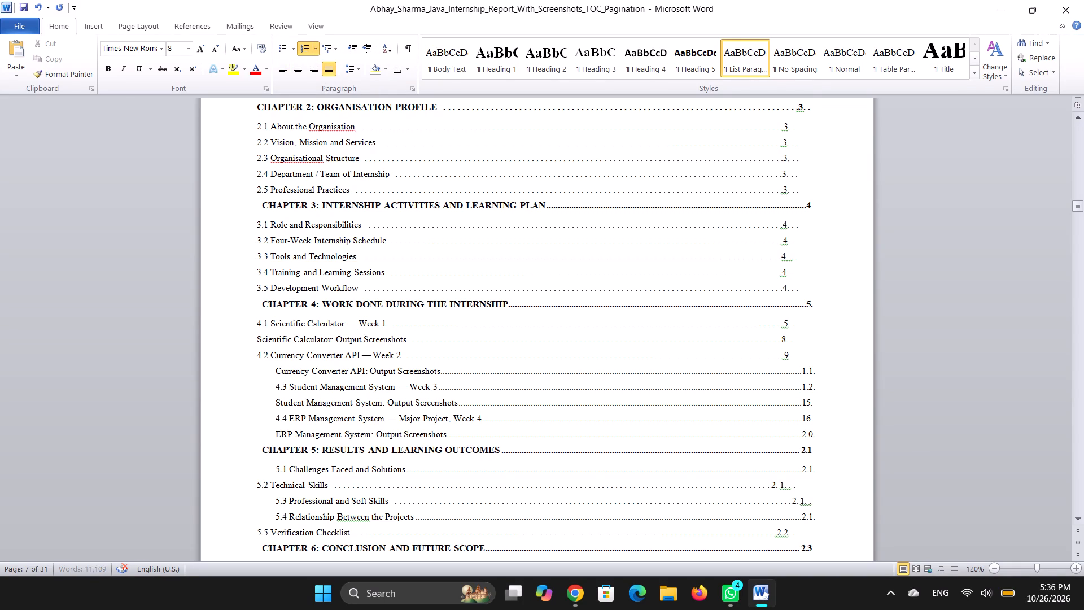
key(ctrl+z)
key(ctrl+z)
key(ctrl+z)
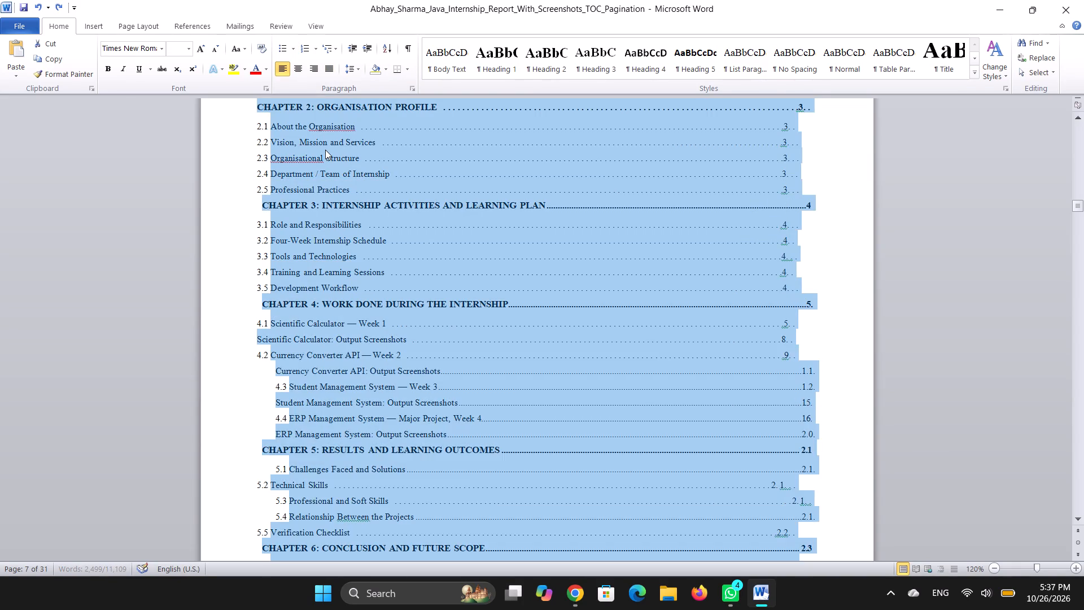
key(ctrl+z)
key(ctrl+z)
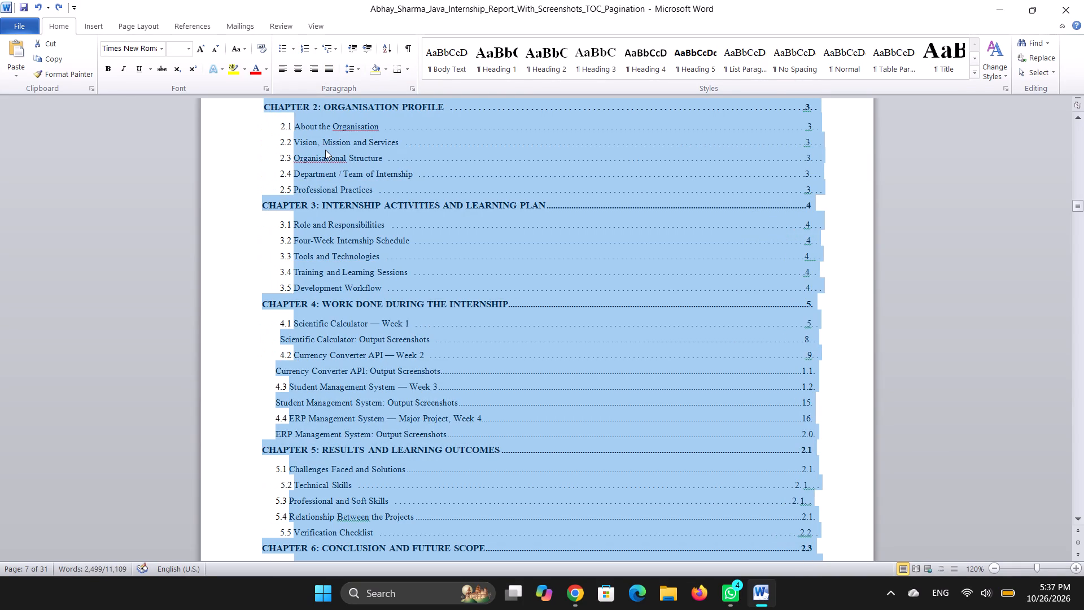
click(239, 207)
Justify the Chapter 1 text from heading 1.3 Objectives of the Internship through the 1.5.2 paragraph at the end of that page.
scroll(404, 339, down, 6)
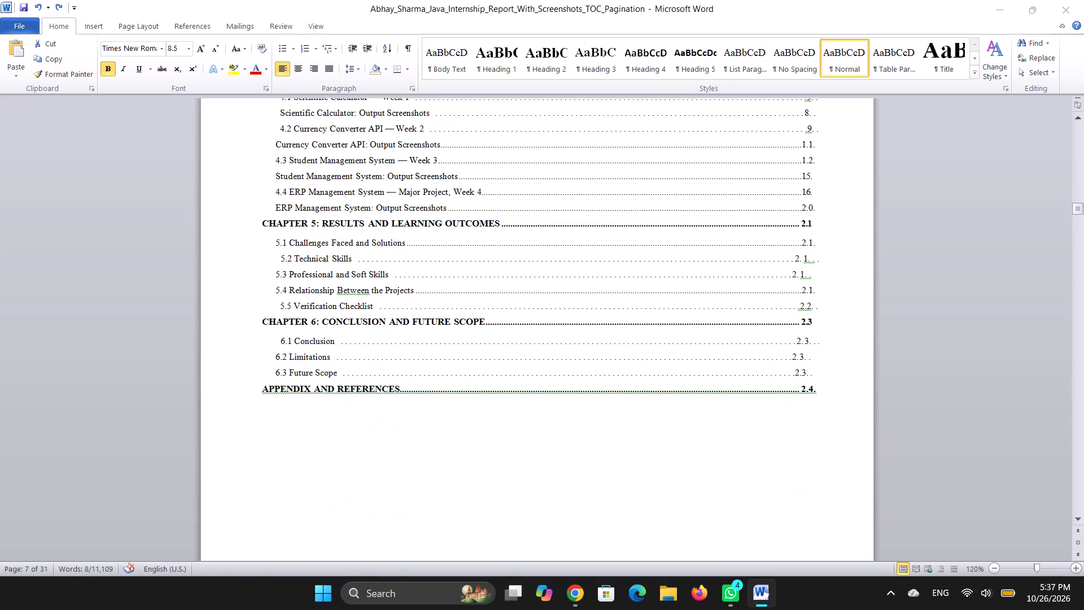
click(327, 264)
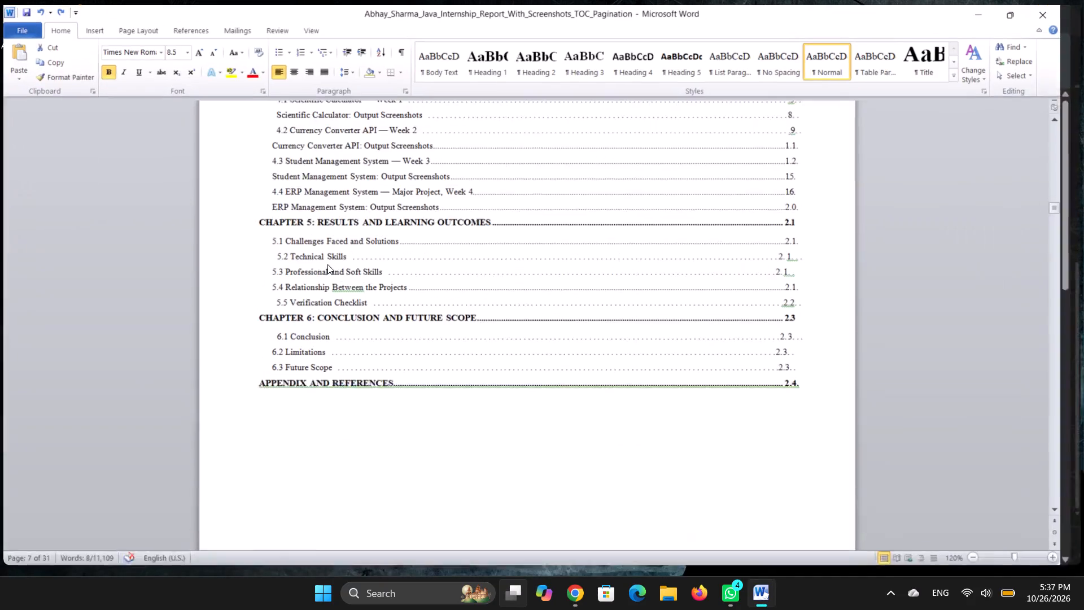
scroll(406, 353, down, 5)
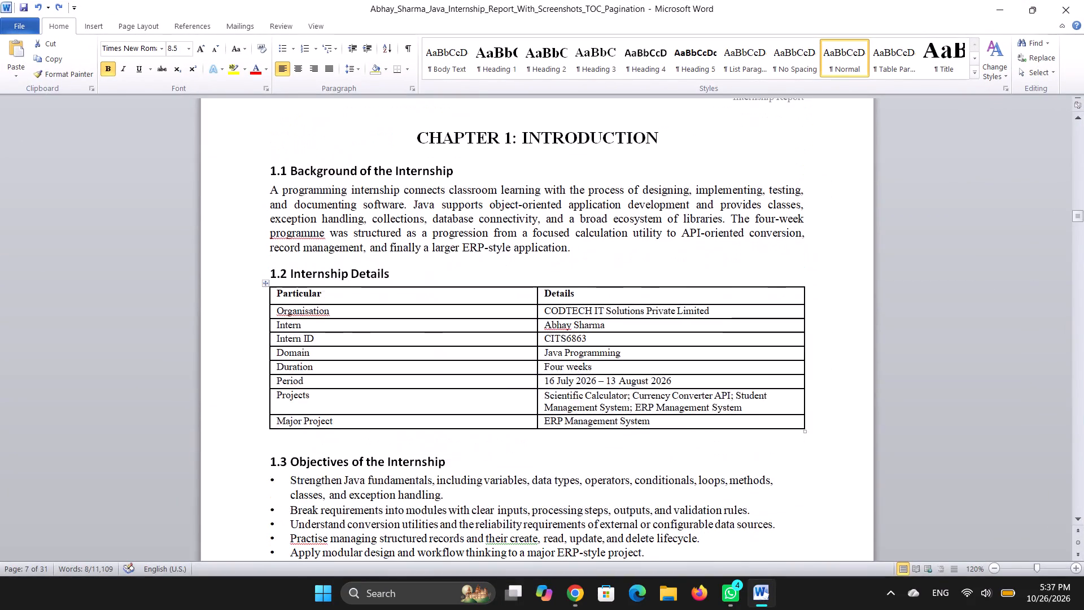
scroll(406, 353, down, 3)
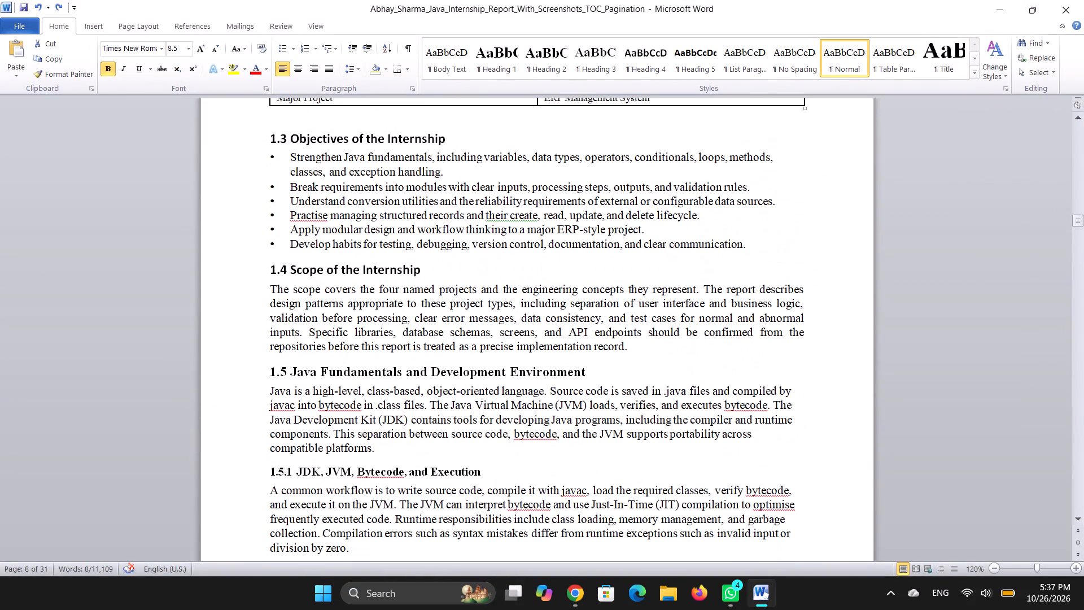
scroll(406, 353, up, 1)
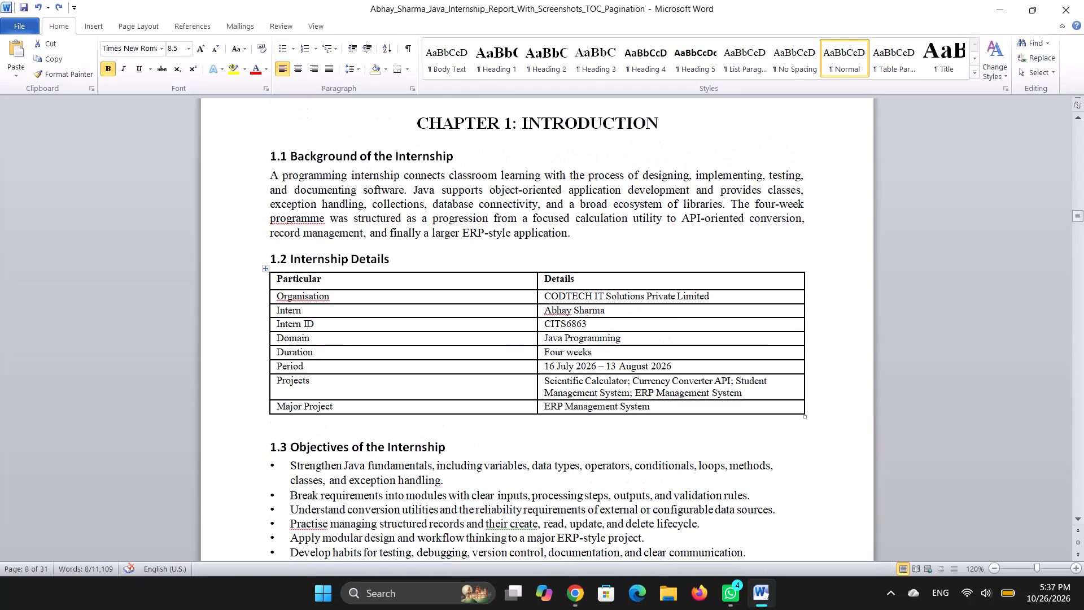
scroll(406, 353, up, 1)
scroll(406, 353, down, 1)
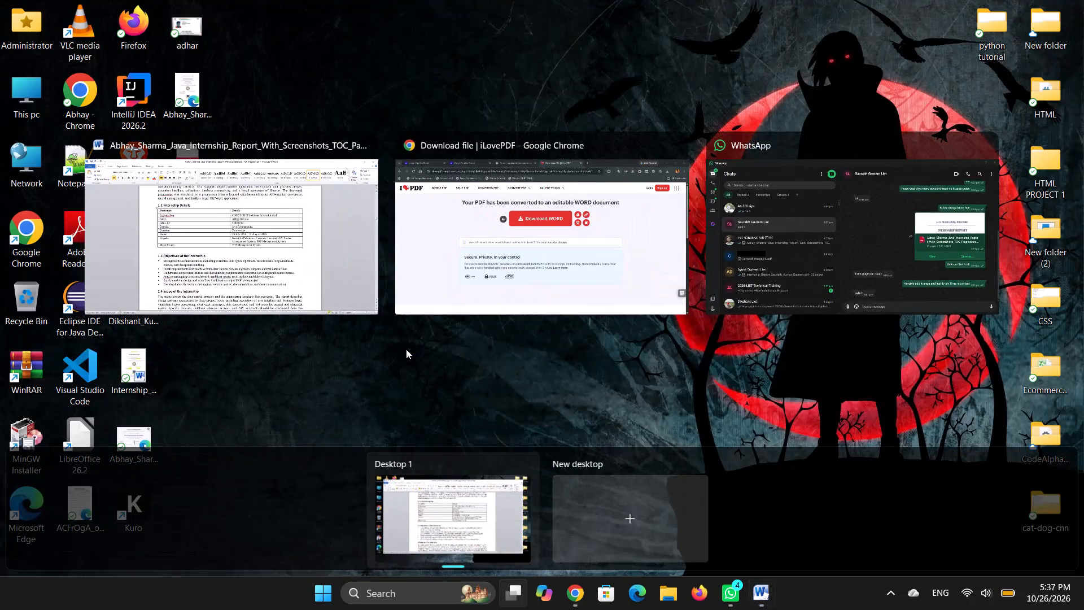
click(294, 253)
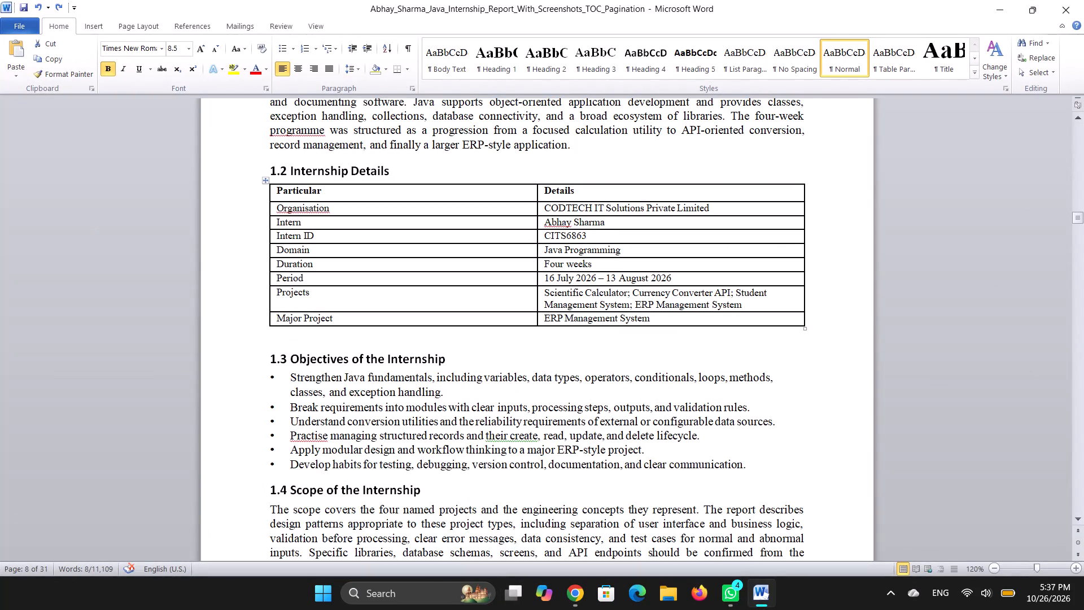
drag(268, 352, 578, 412)
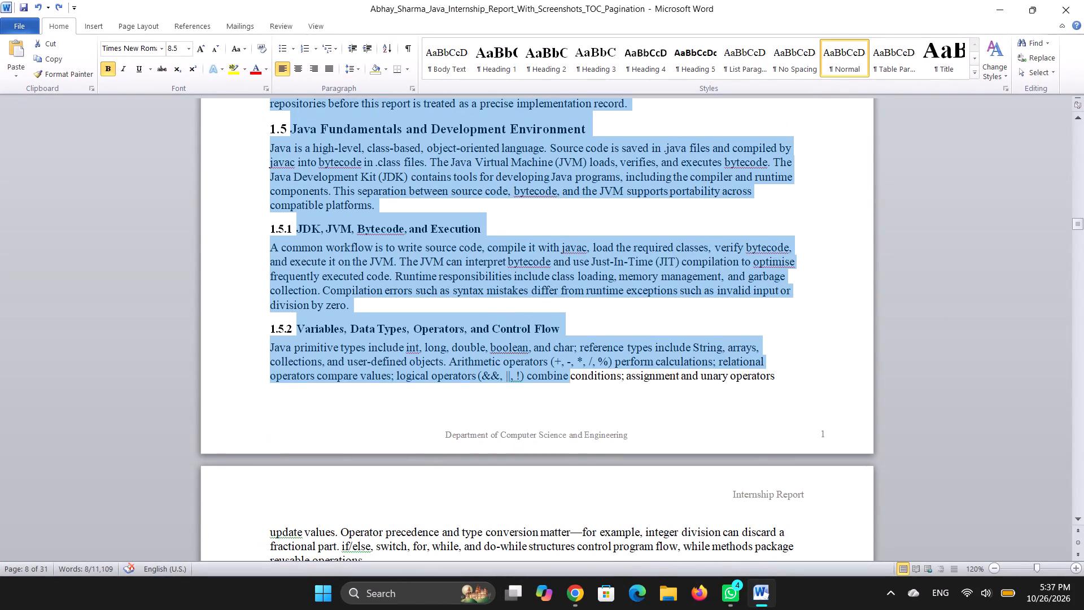
drag(578, 412, 783, 376)
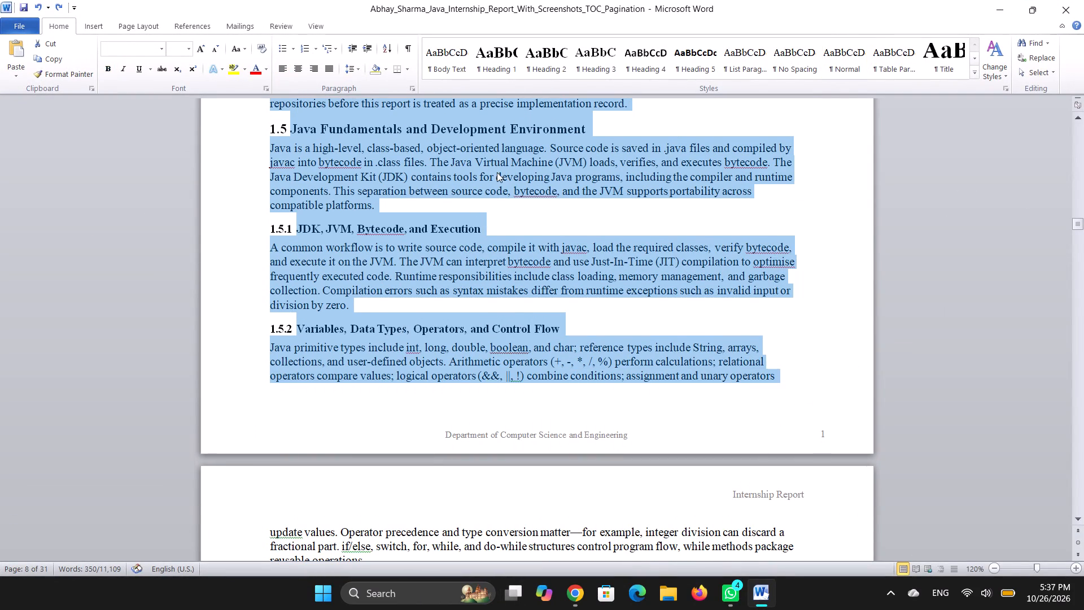
click(328, 63)
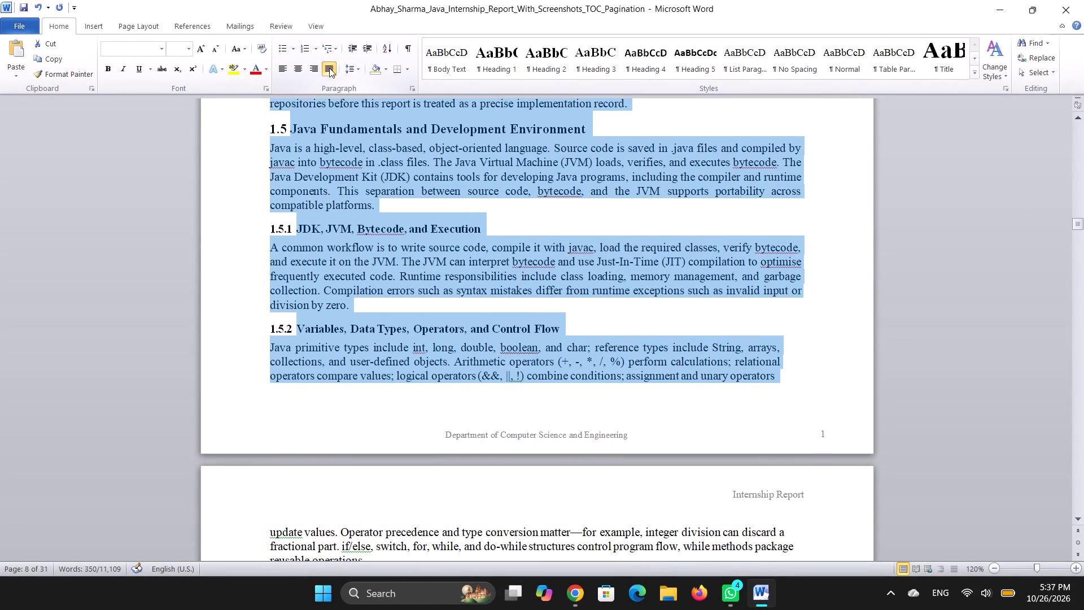
click(621, 308)
scroll(621, 308, up, 1)
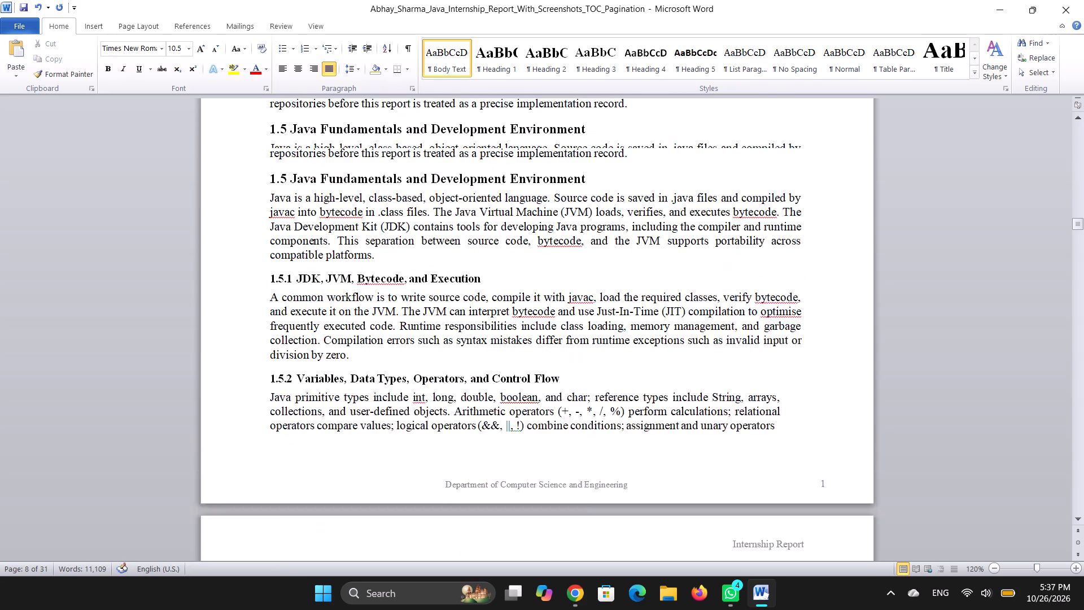
Justify the text following page 1 of Chapter 1, from the paragraph continuing 1.5.2 through sections 1.5.3 and 1.5.4.
scroll(621, 308, up, 1)
scroll(621, 308, down, 1)
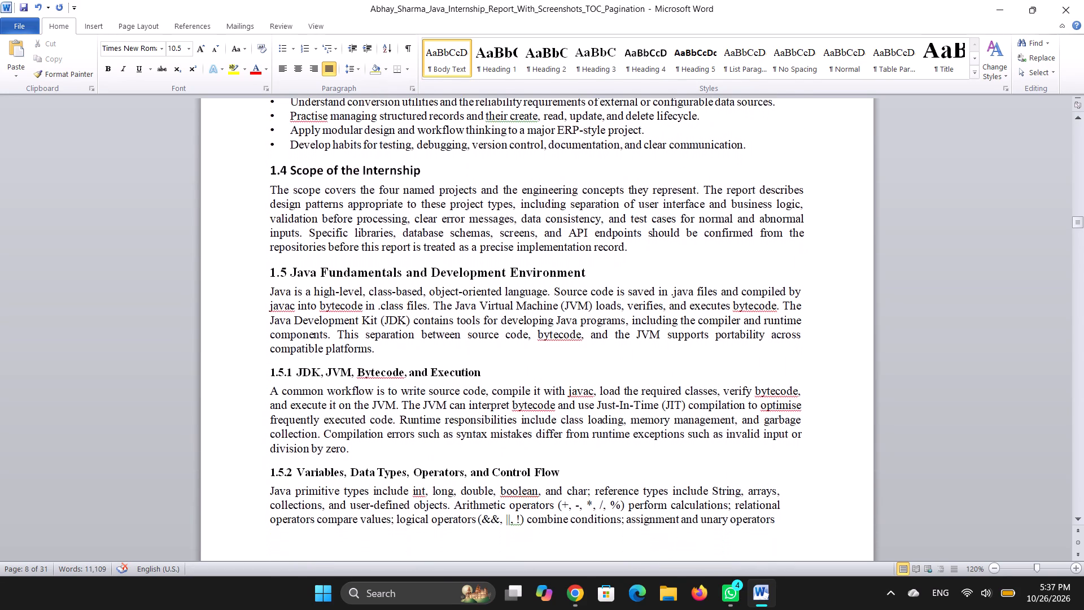
scroll(621, 308, down, 3)
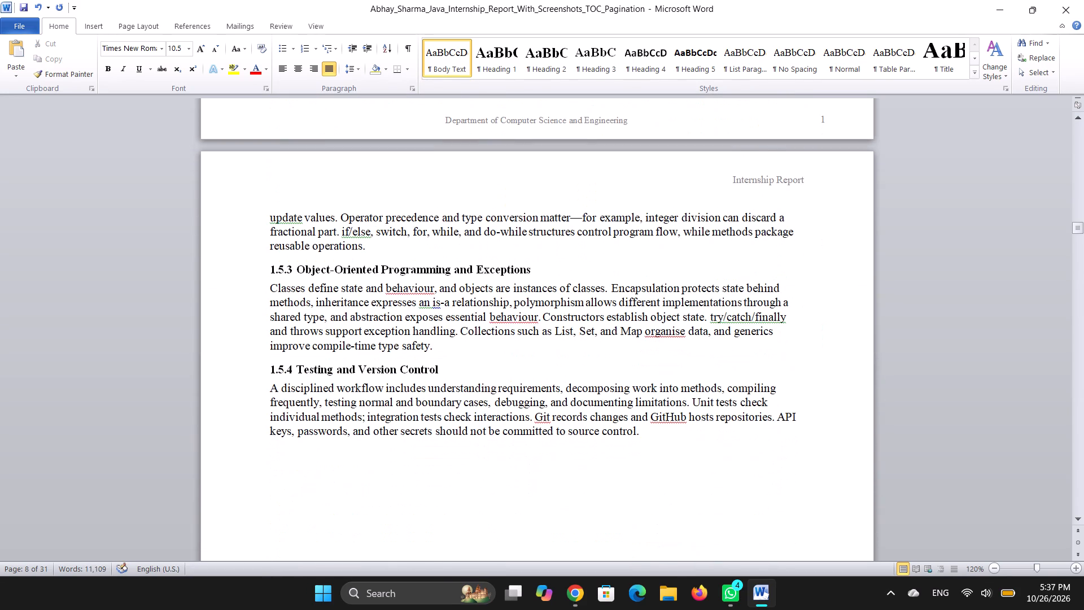
drag(268, 212, 653, 433)
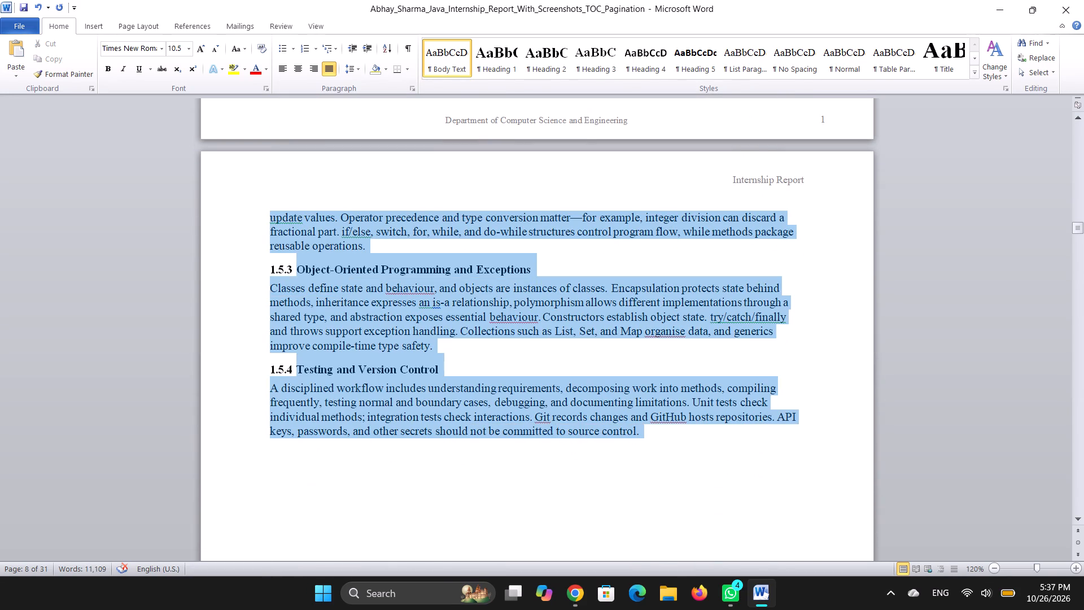
drag(653, 433, 652, 432)
click(329, 71)
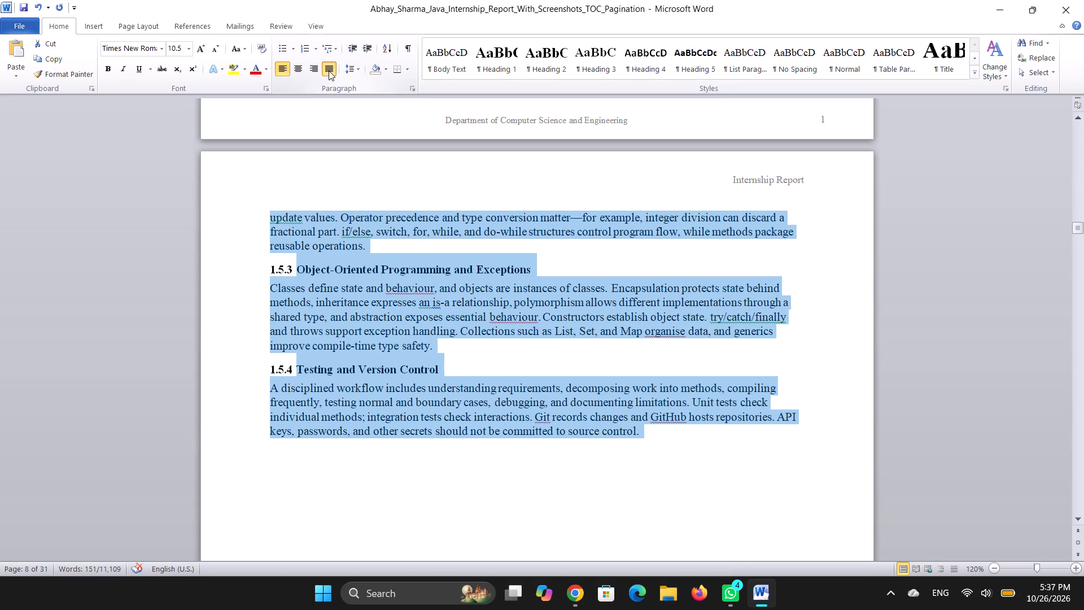
scroll(436, 220, up, 1)
click(379, 199)
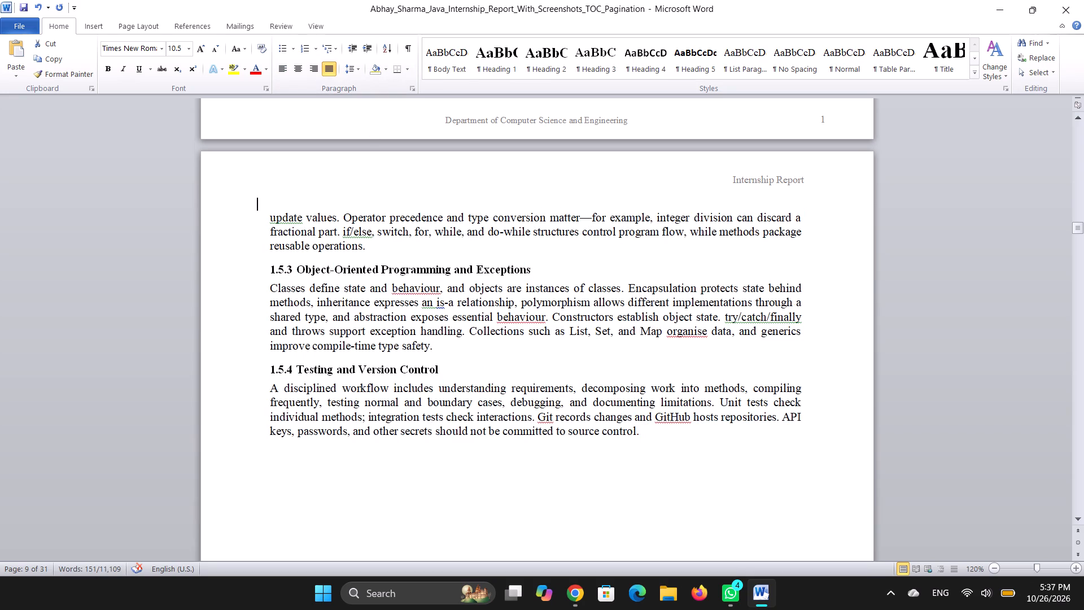
Examine the body text alignment throughout Chapter 2: Organisation Profile and Chapter 3: Internship Activities and Learning Plan.
scroll(454, 359, down, 1)
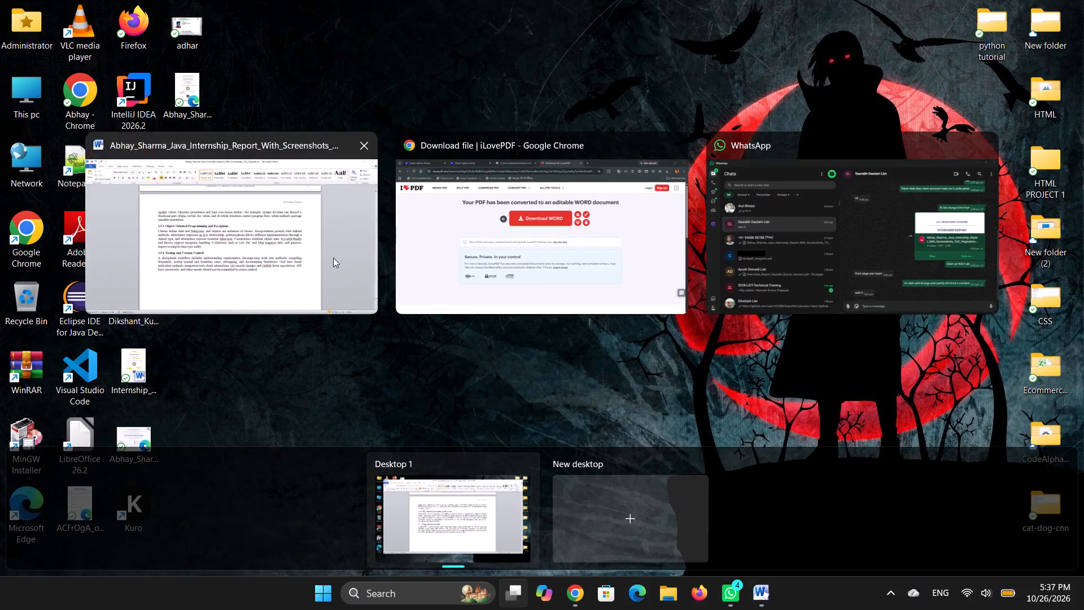
click(333, 258)
scroll(412, 364, down, 2)
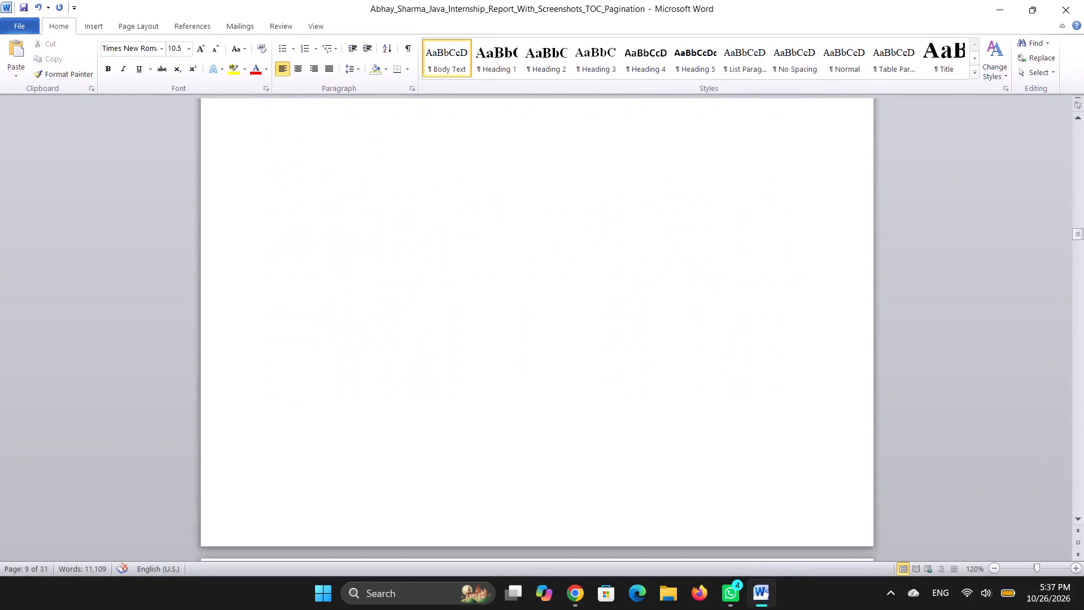
scroll(412, 364, down, 9)
scroll(331, 219, down, 1)
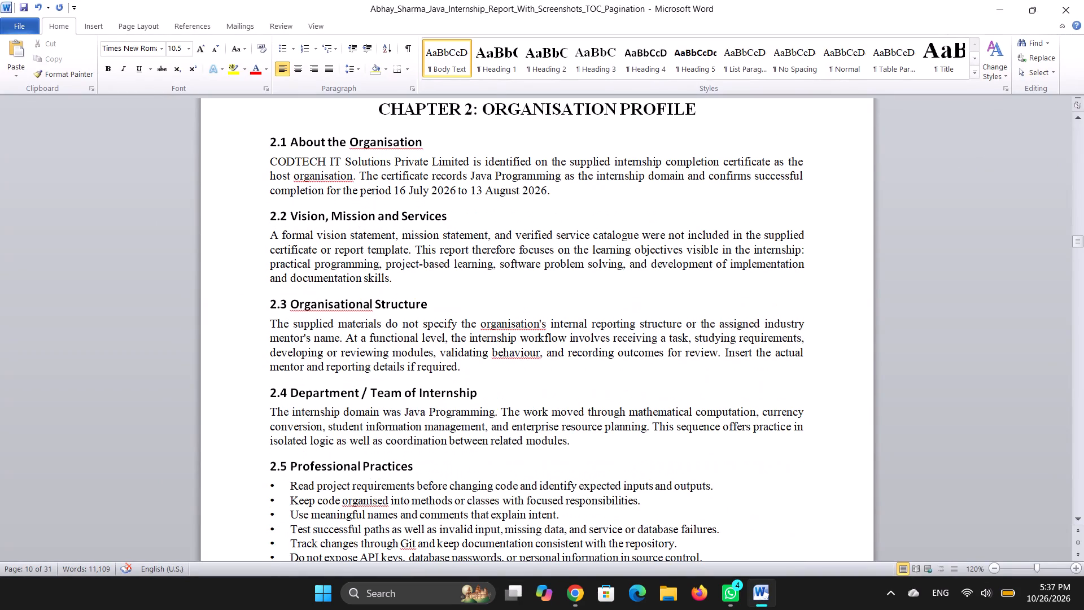
scroll(293, 190, down, 4)
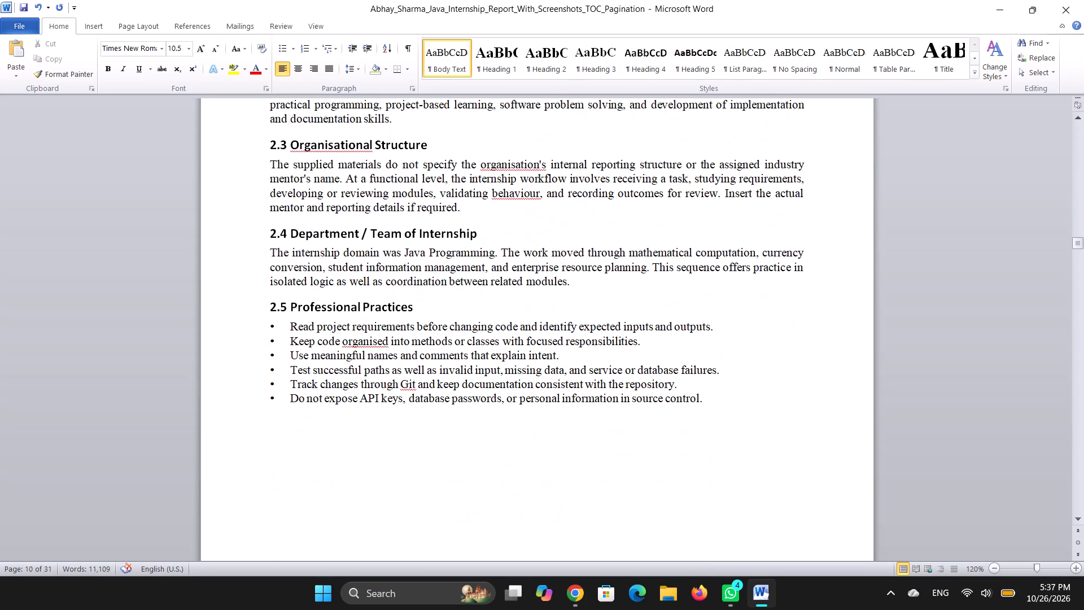
scroll(293, 190, down, 4)
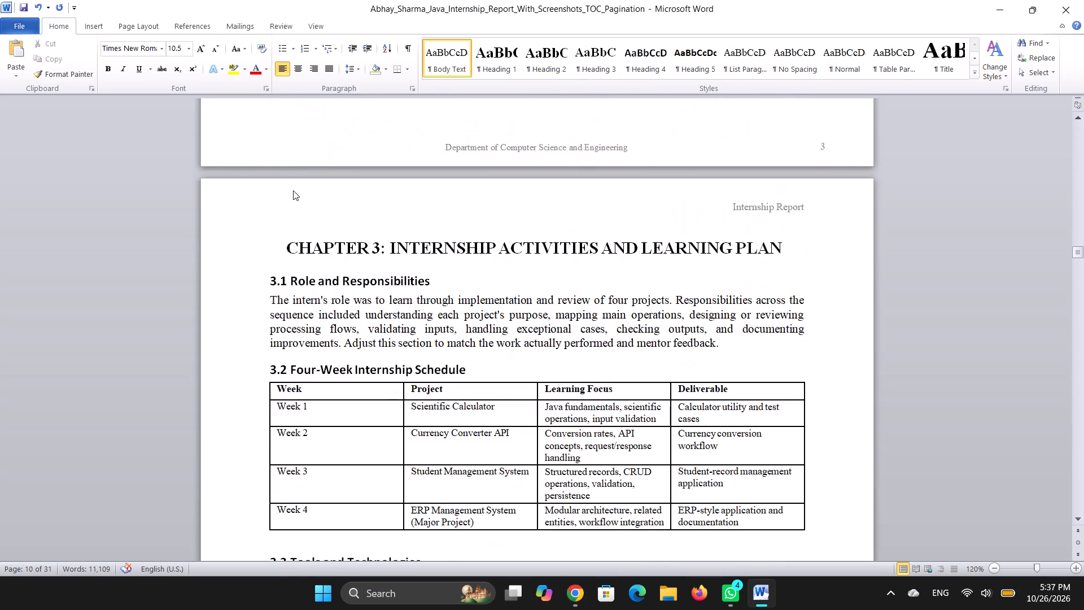
scroll(293, 190, down, 8)
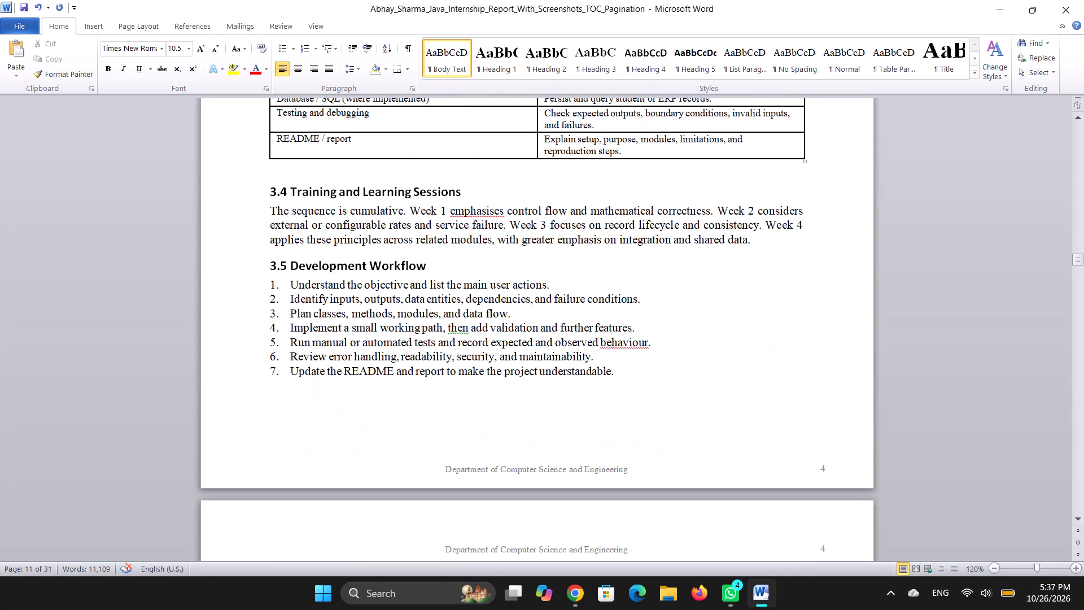
scroll(293, 190, down, 1)
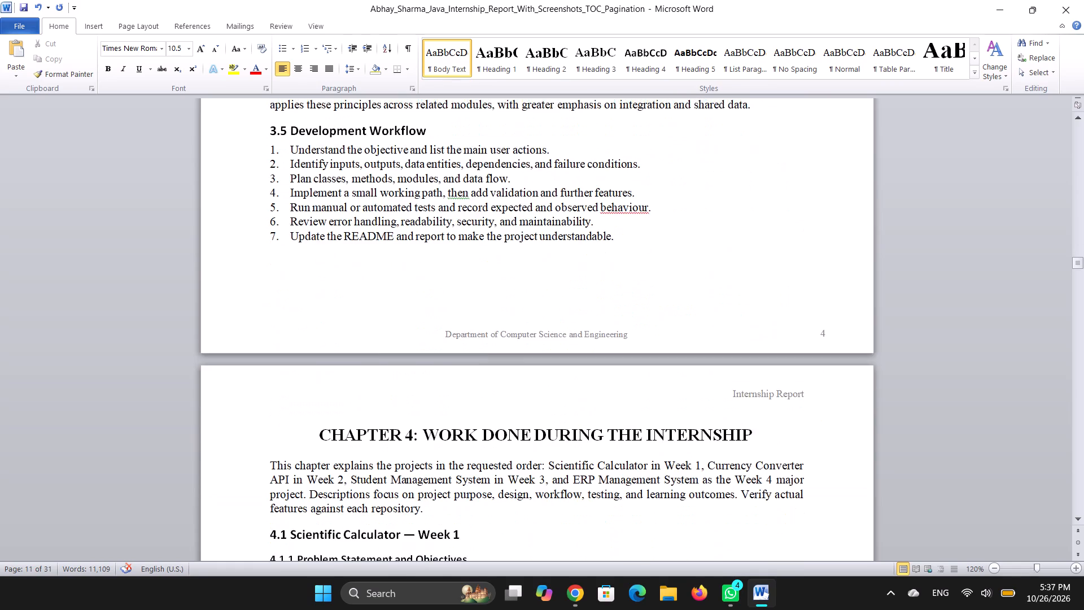
Justify section 4.1 from the Scientific Calculator — Week 1 heading through the Project Work Done and Java Concepts Applied paragraph.
scroll(293, 190, down, 13)
scroll(293, 190, up, 1)
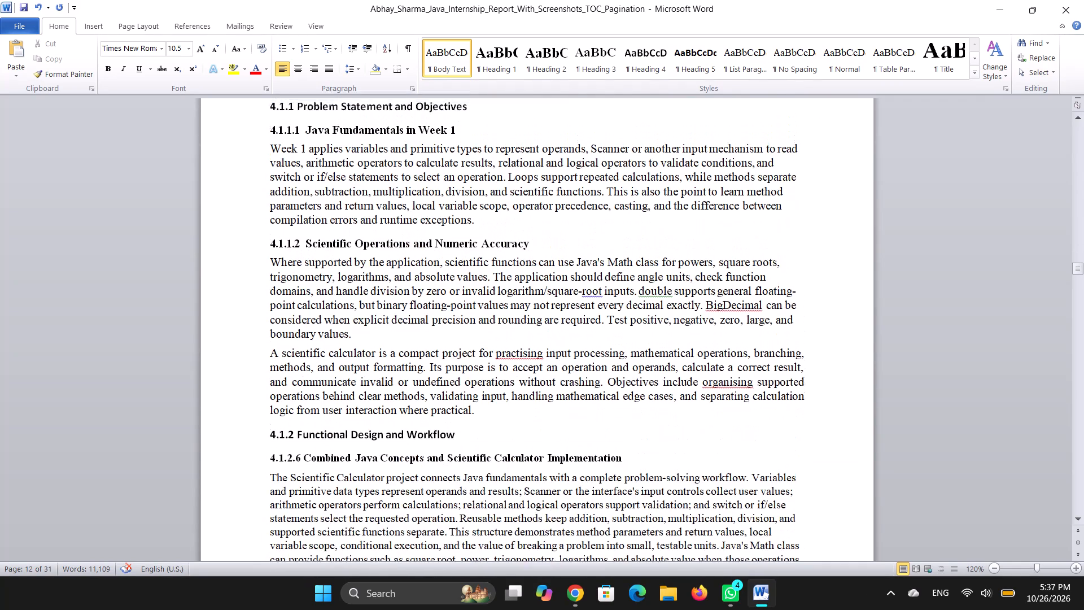
scroll(293, 190, up, 3)
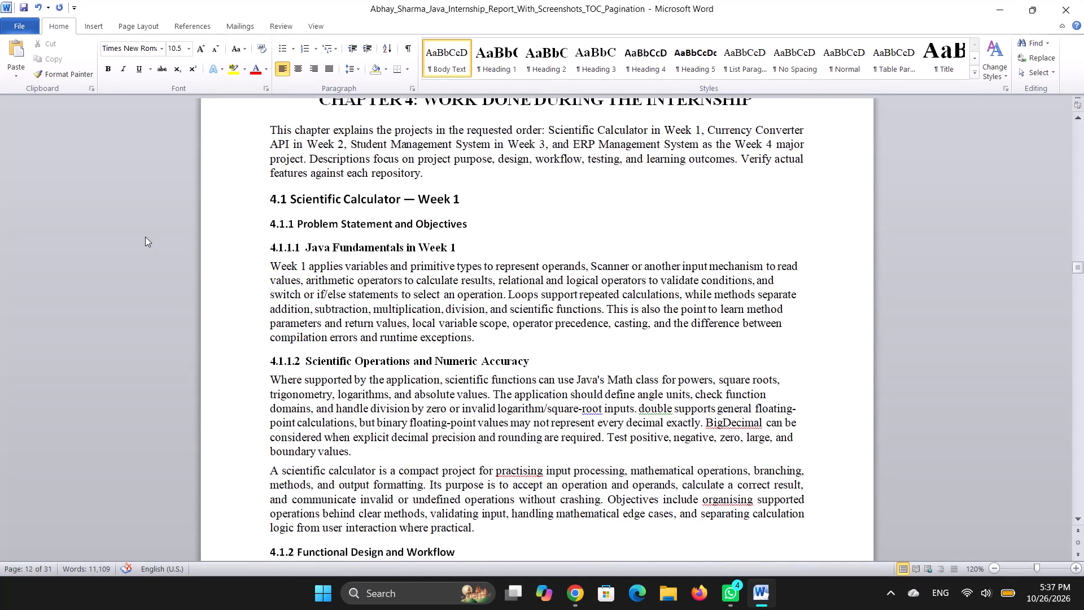
scroll(115, 279, right, 1)
drag(267, 197, 492, 592)
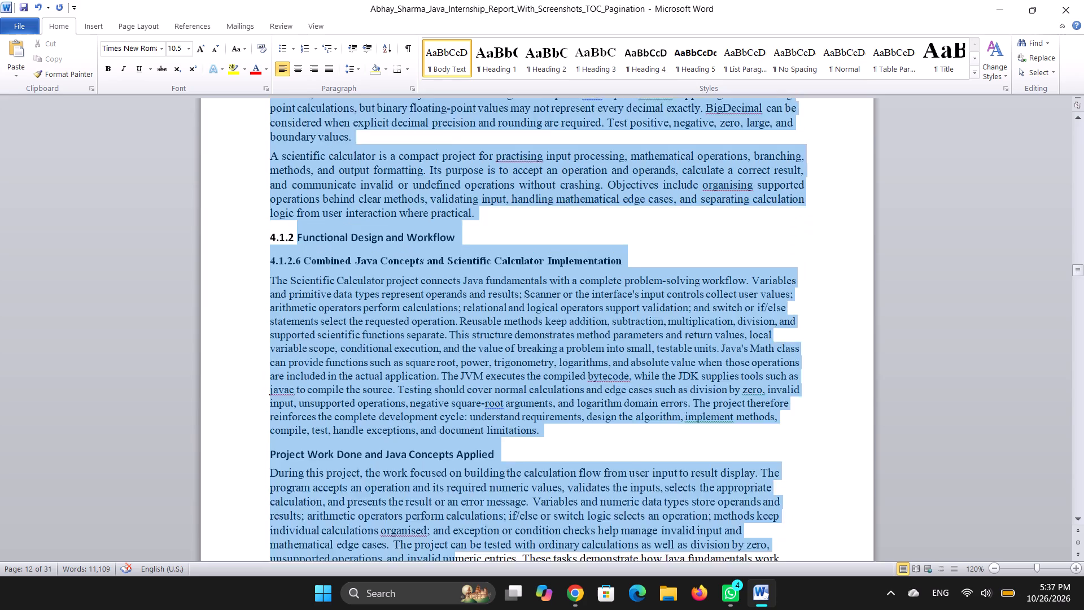
drag(492, 592, 470, 427)
scroll(376, 163, down, 1)
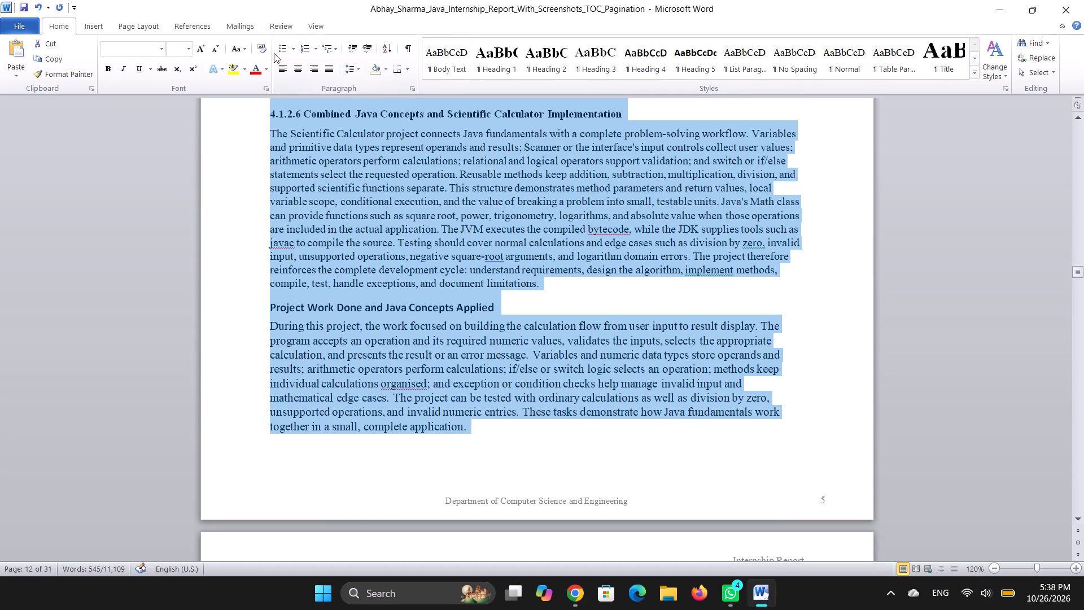
scroll(274, 53, down, 1)
click(329, 67)
scroll(358, 150, up, 1)
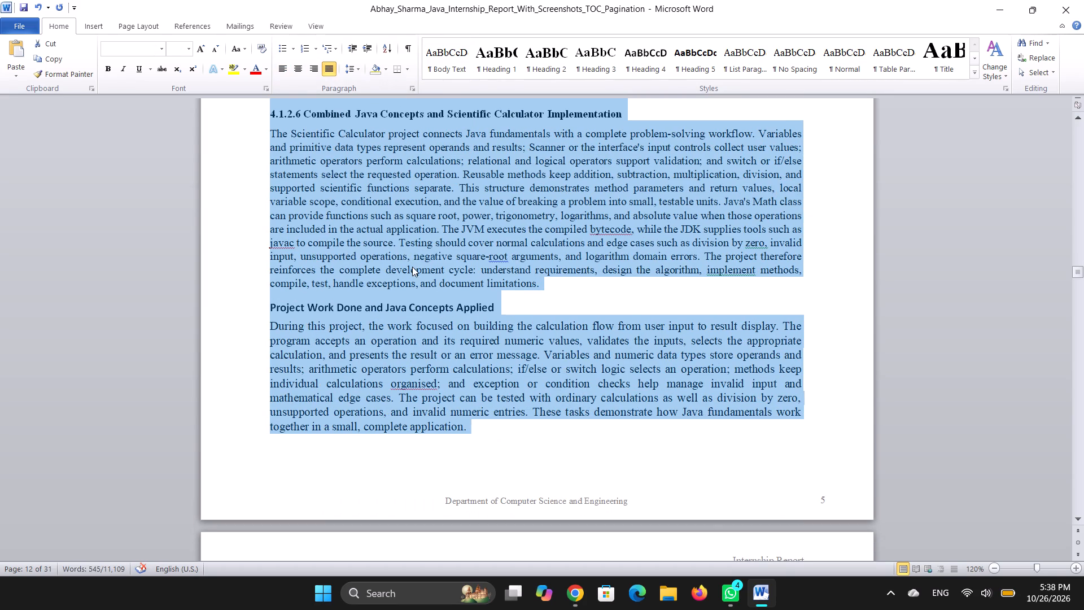
click(255, 250)
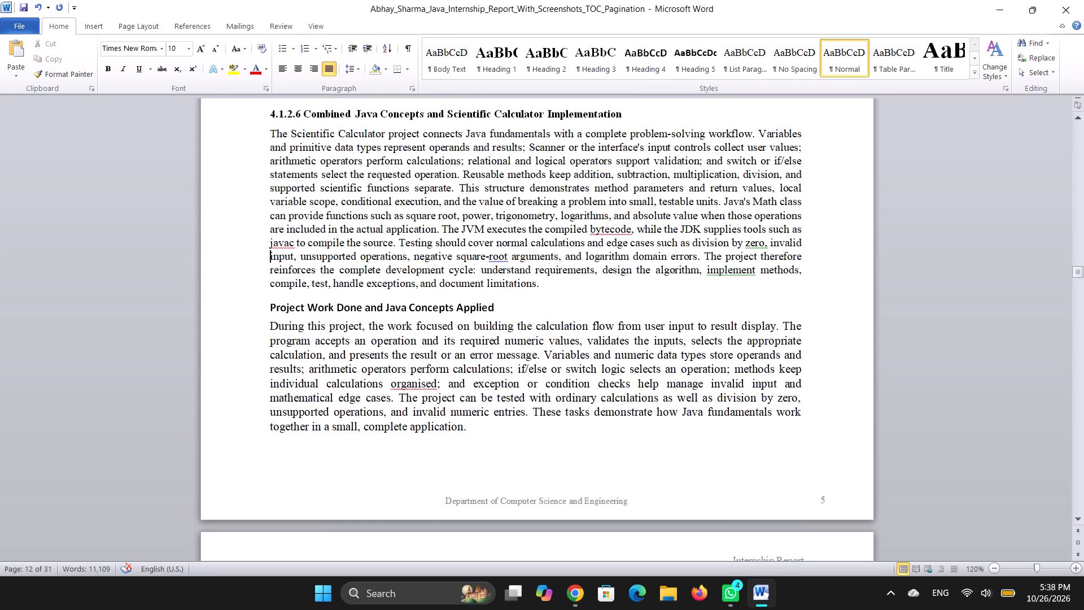
Check the text alignment of the Scientific Calculator section, from 4.1 through 4.1.4 Learning and Enhancements.
scroll(491, 337, down, 2)
scroll(491, 337, down, 20)
scroll(491, 337, down, 3)
scroll(491, 337, up, 4)
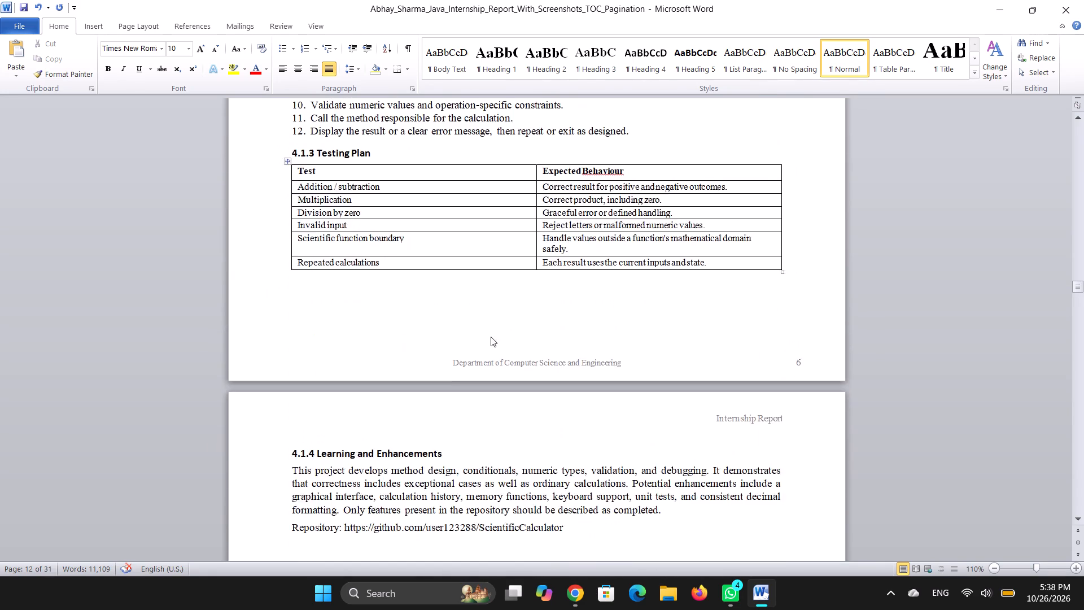
scroll(491, 337, up, 20)
scroll(491, 337, up, 1)
scroll(491, 337, down, 1)
scroll(491, 337, up, 3)
scroll(491, 337, up, 20)
scroll(491, 337, up, 7)
scroll(491, 337, down, 2)
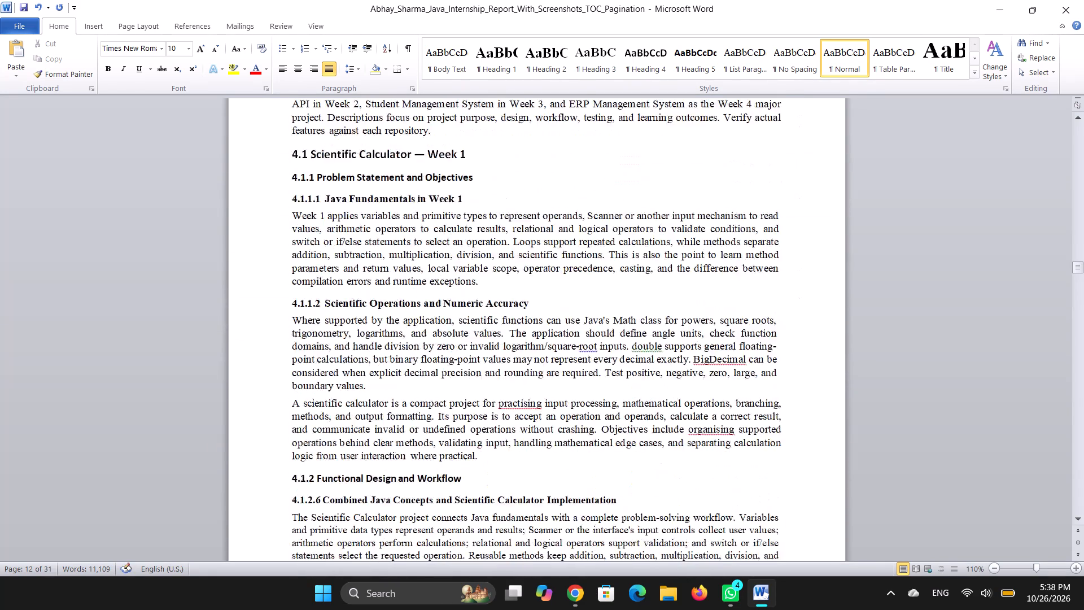
scroll(491, 337, down, 4)
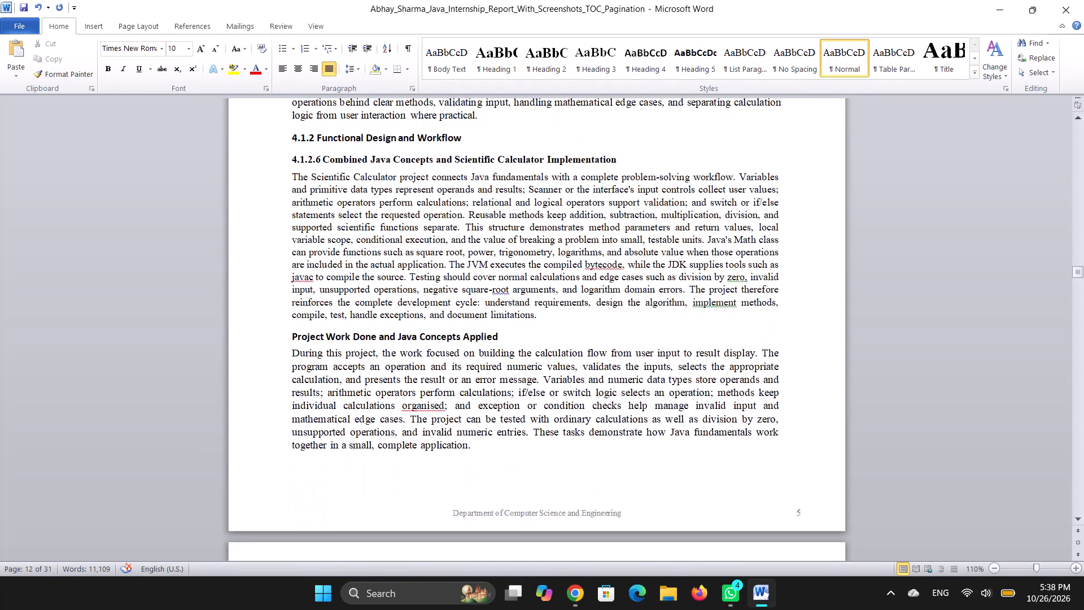
Justify sections 4.1.2.1 through 4.1.2.5, including the paragraph on user operation selection but leaving out the numbered list after it.
scroll(491, 337, down, 4)
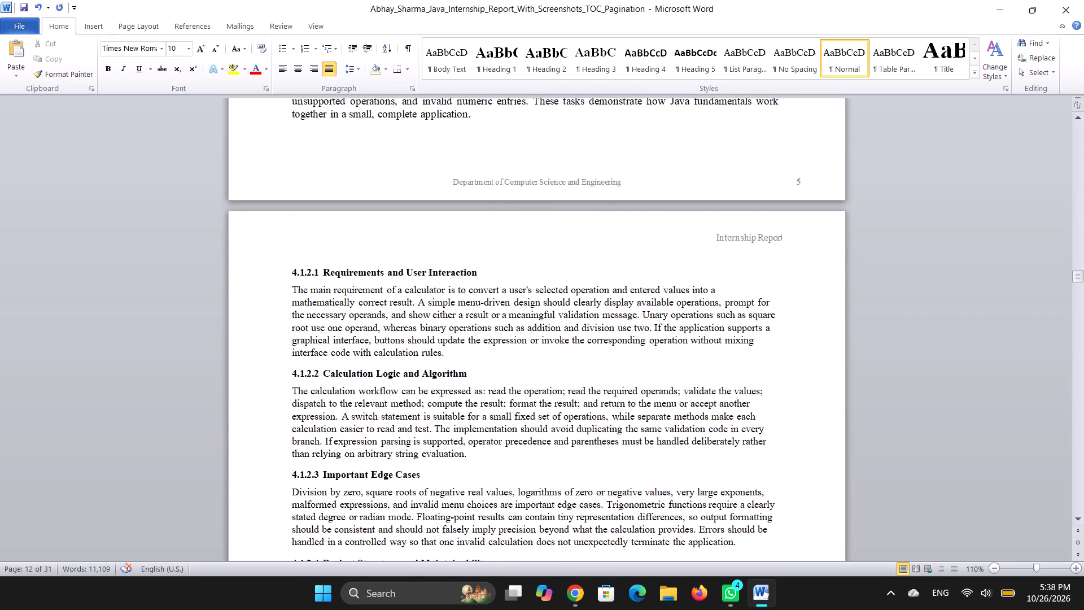
scroll(491, 337, down, 1)
drag(287, 219, 625, 470)
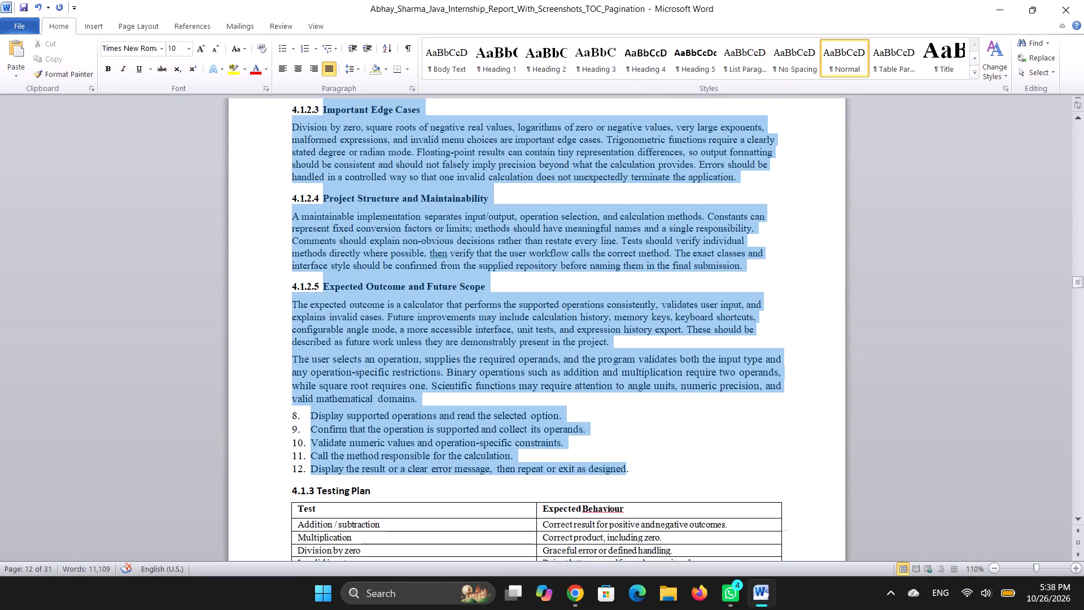
drag(625, 470, 596, 396)
click(335, 68)
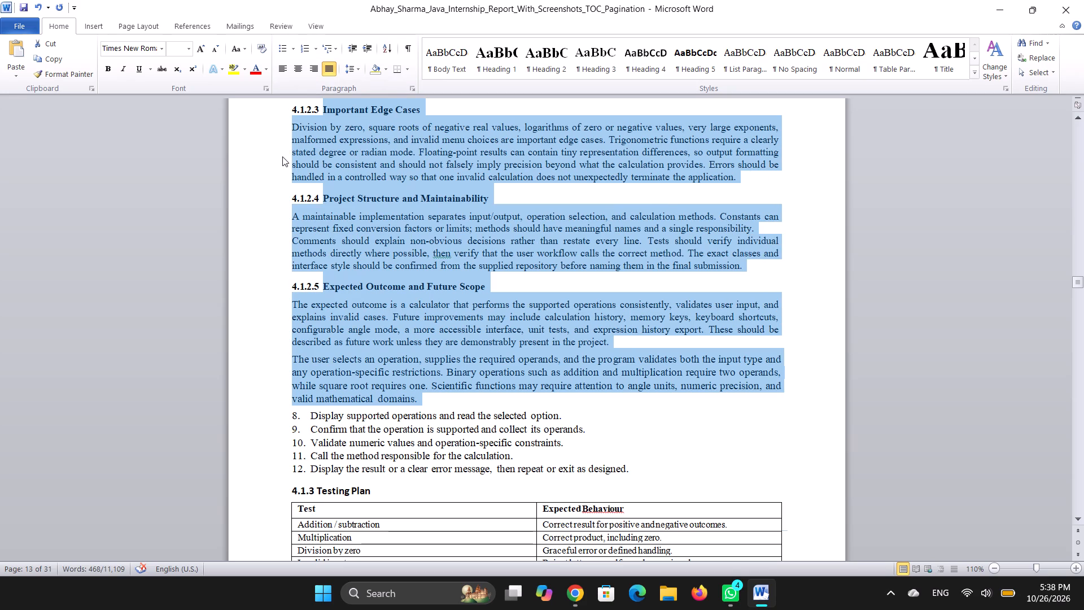
click(284, 180)
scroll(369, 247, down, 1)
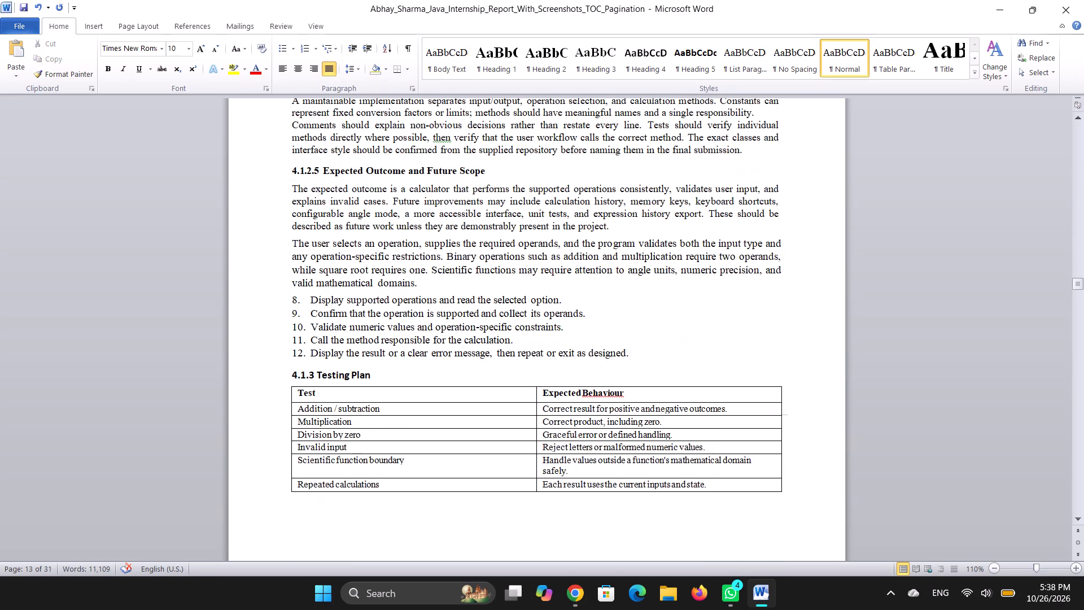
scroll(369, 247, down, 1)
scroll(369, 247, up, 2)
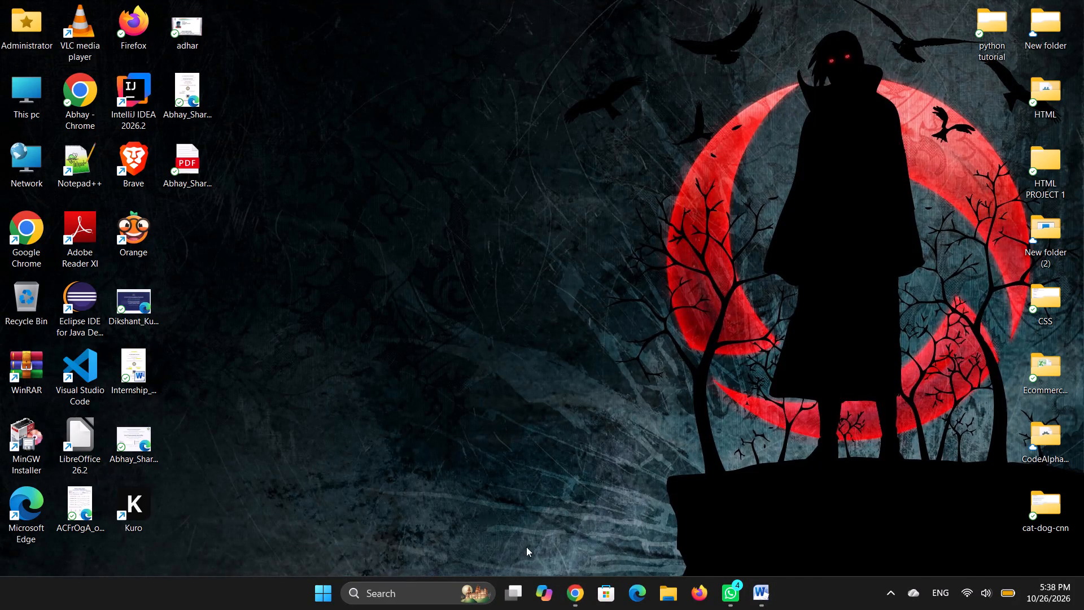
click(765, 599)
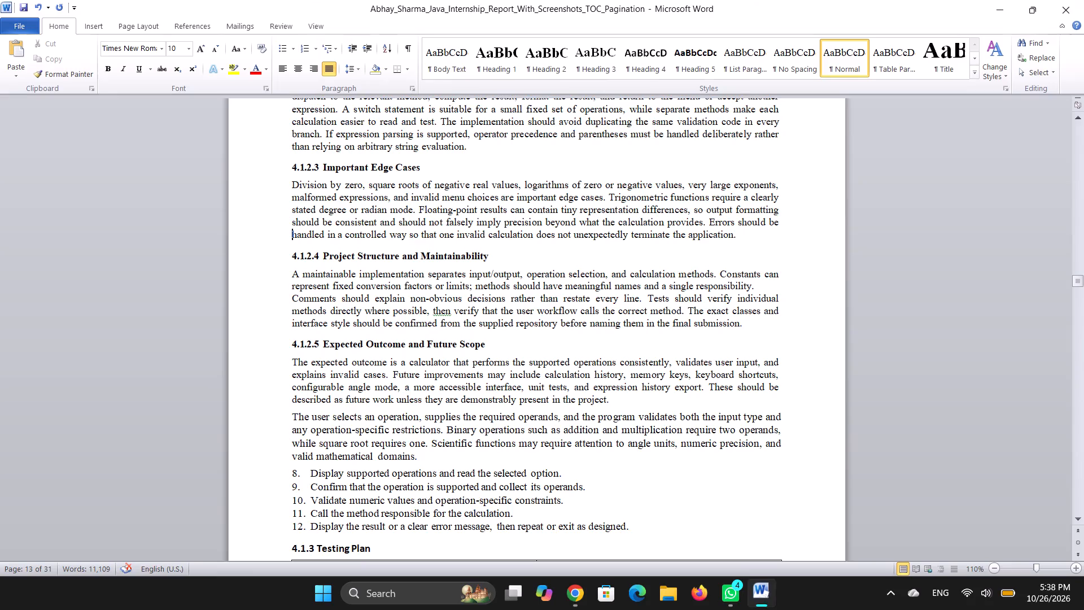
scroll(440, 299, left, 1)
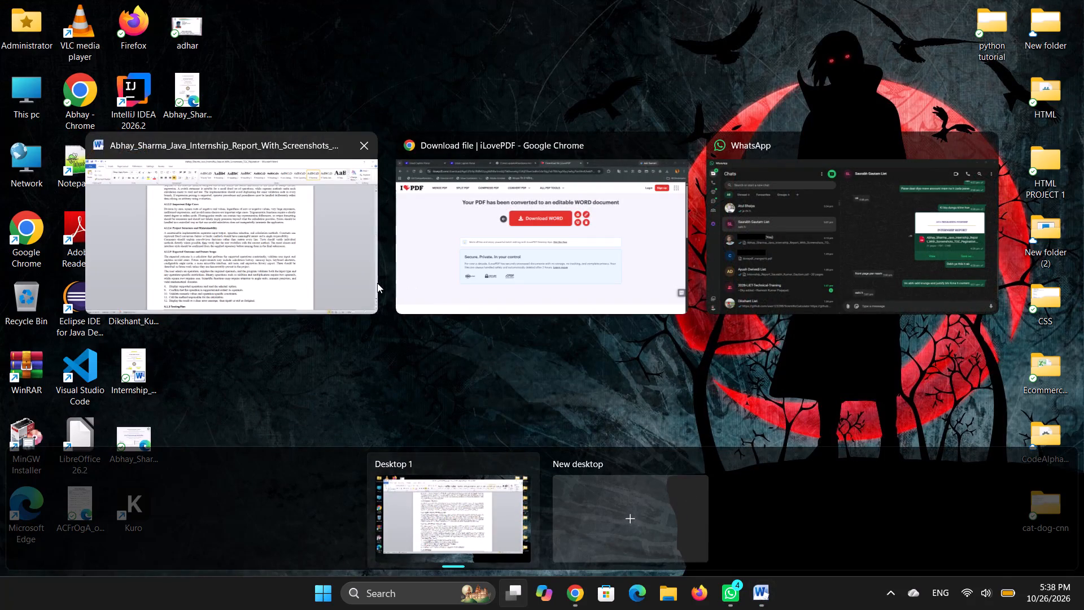
Justify section 4.2 Currency Converter API — Week 2 from its heading through the first part of 4.2.2.2 Rate Source and Data Flow.
click(339, 273)
scroll(501, 317, down, 2)
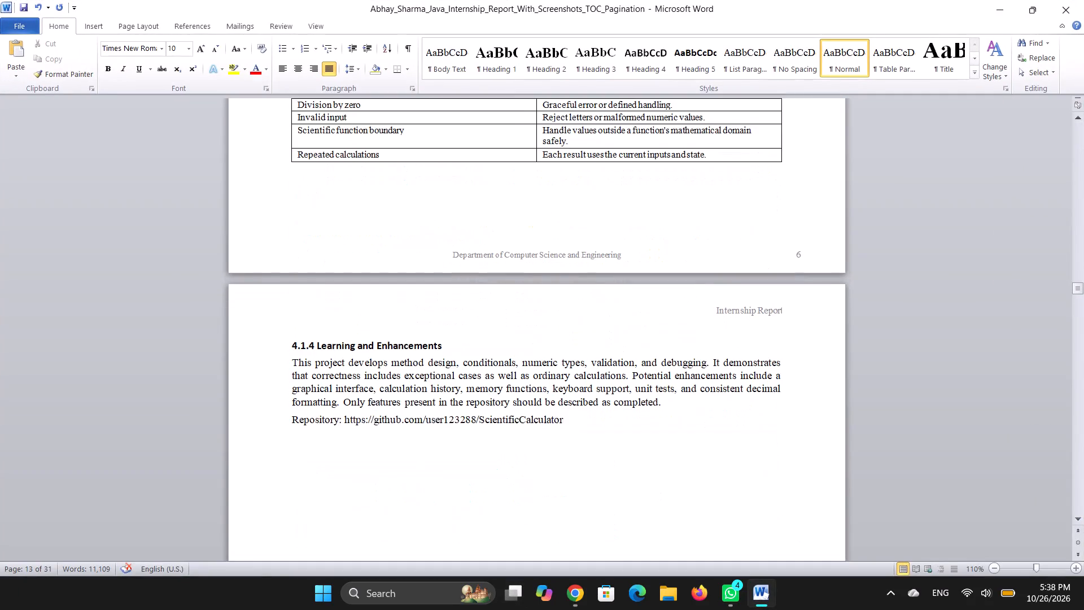
scroll(501, 317, up, 4)
scroll(501, 317, down, 1)
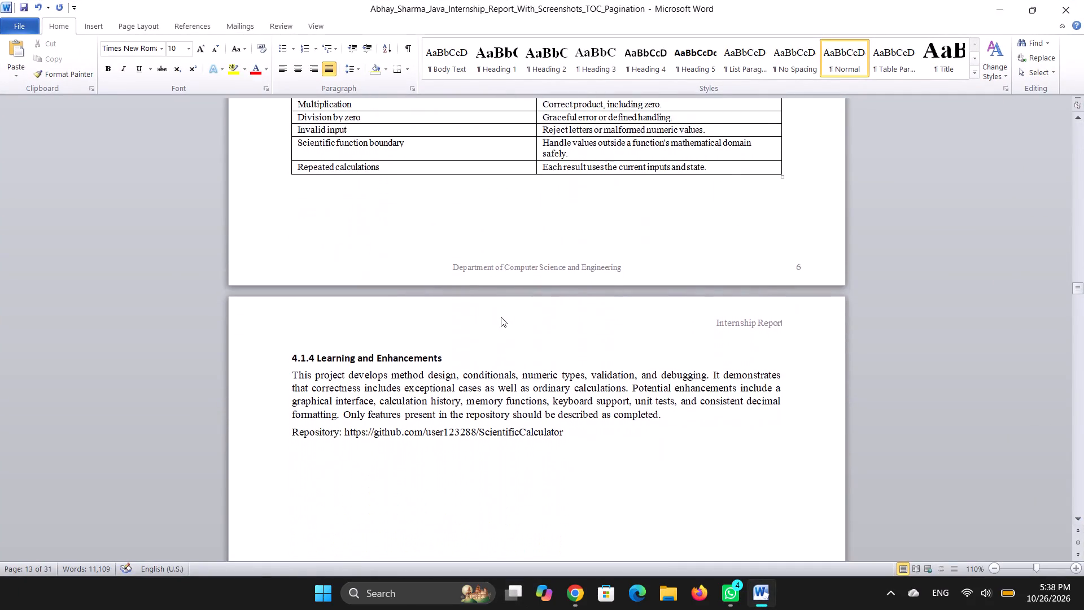
scroll(501, 317, down, 3)
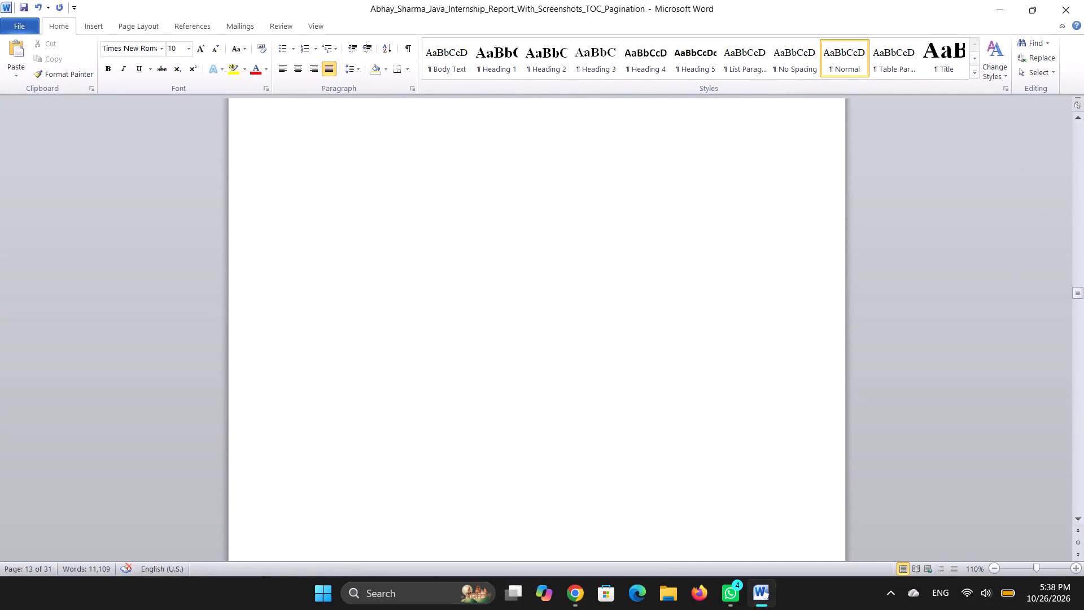
scroll(501, 317, down, 9)
scroll(501, 317, up, 2)
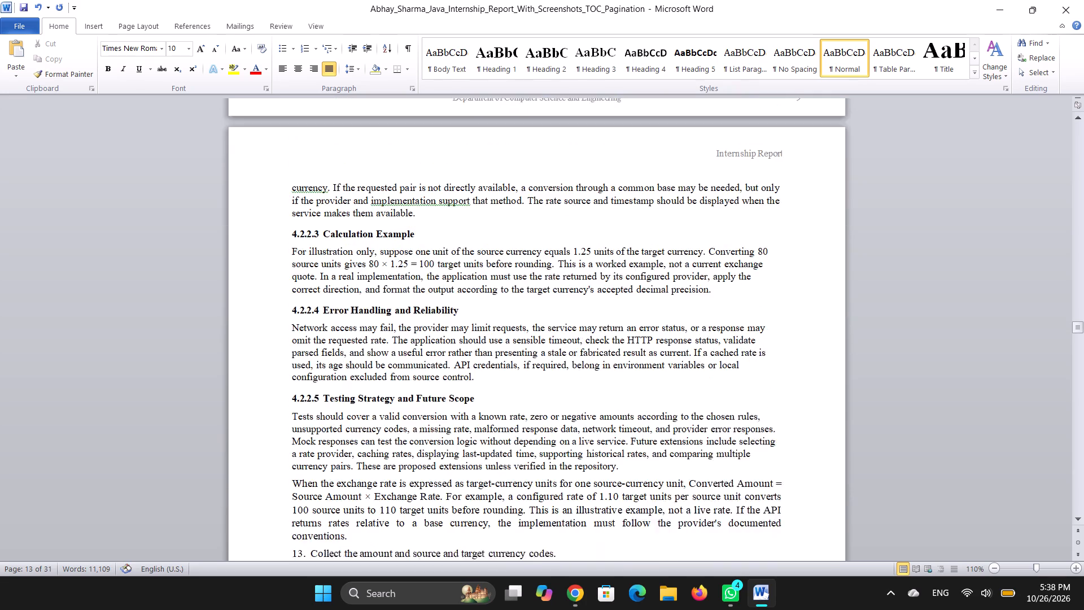
scroll(501, 317, up, 5)
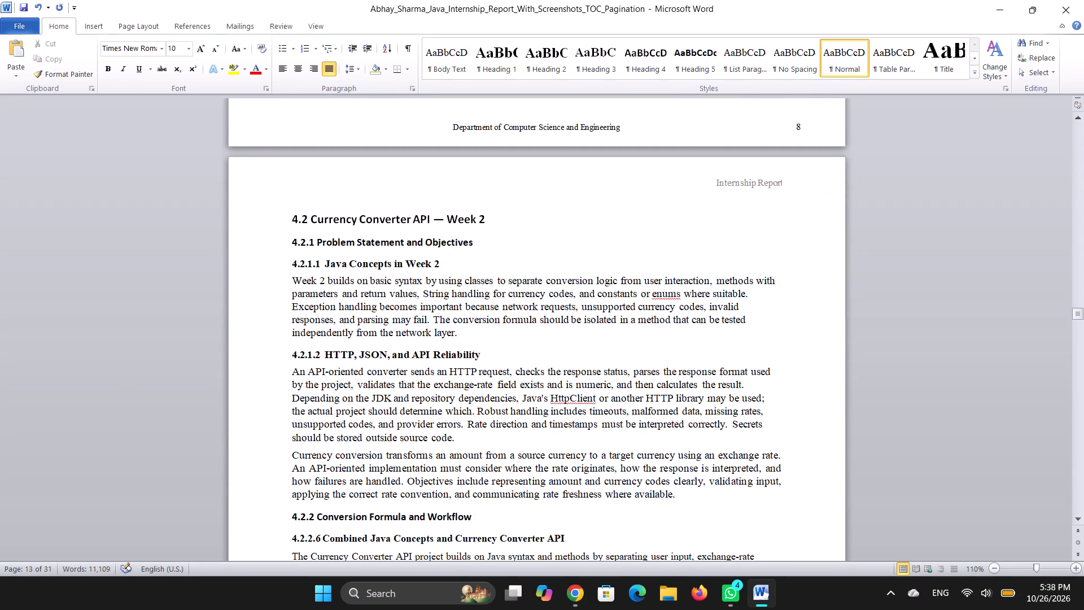
scroll(501, 317, down, 1)
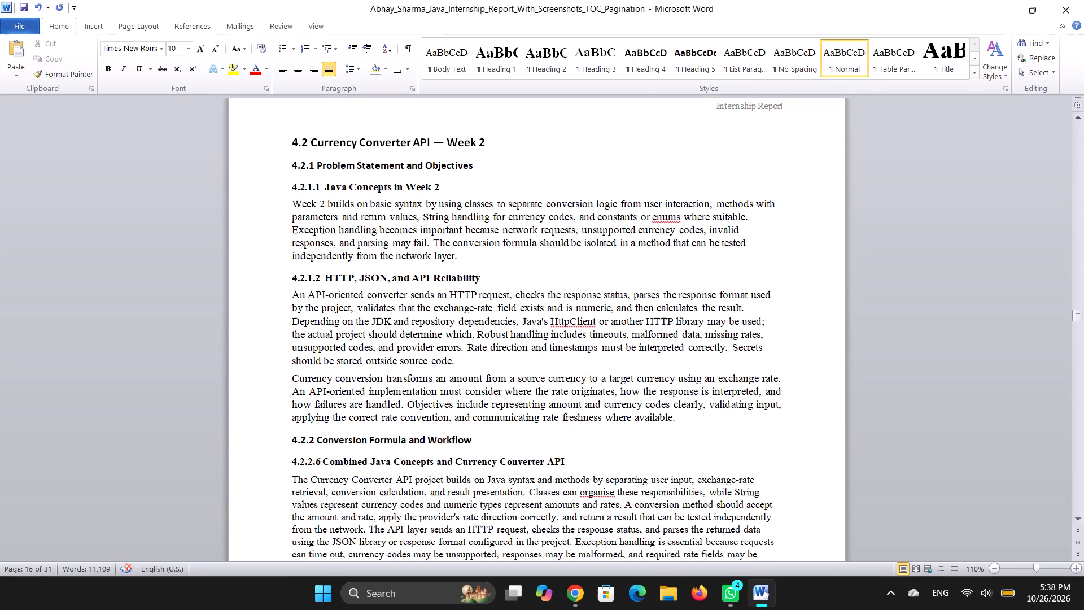
drag(291, 139, 463, 569)
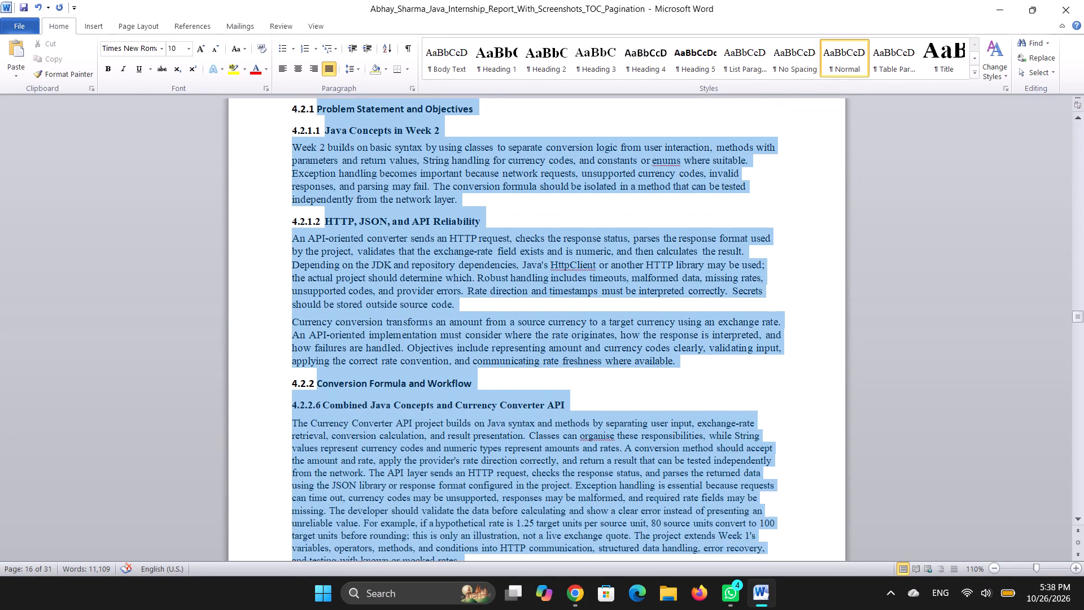
drag(463, 569, 515, 581)
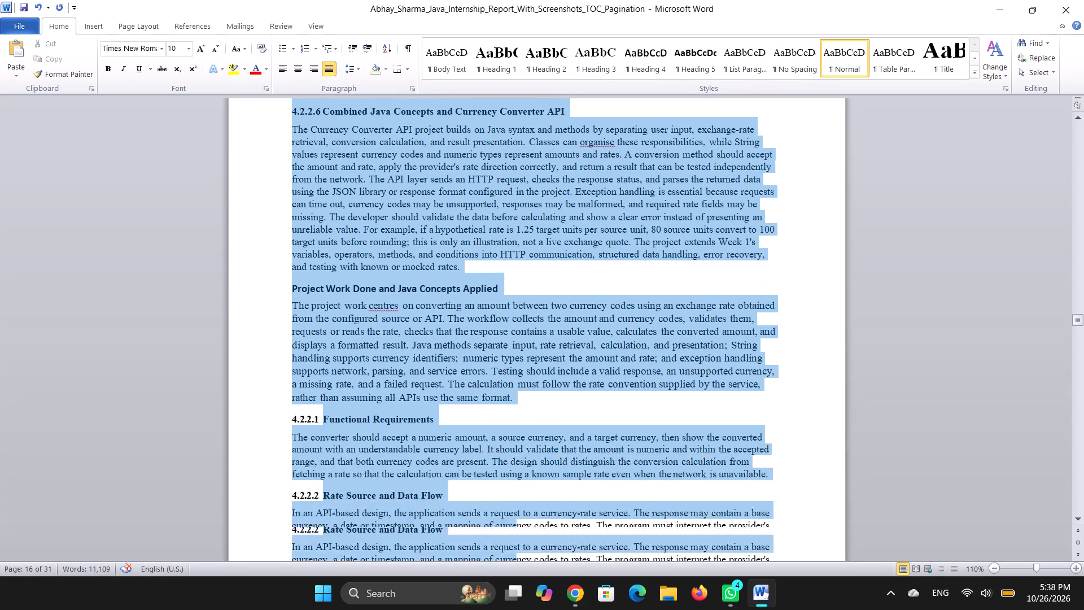
drag(515, 581, 499, 334)
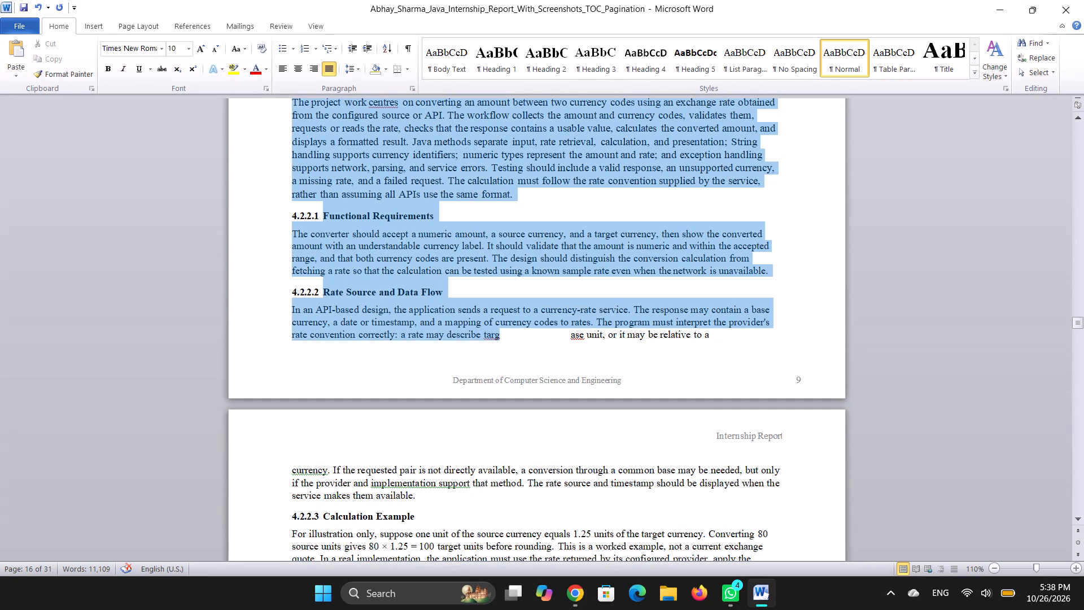
drag(499, 334, 716, 343)
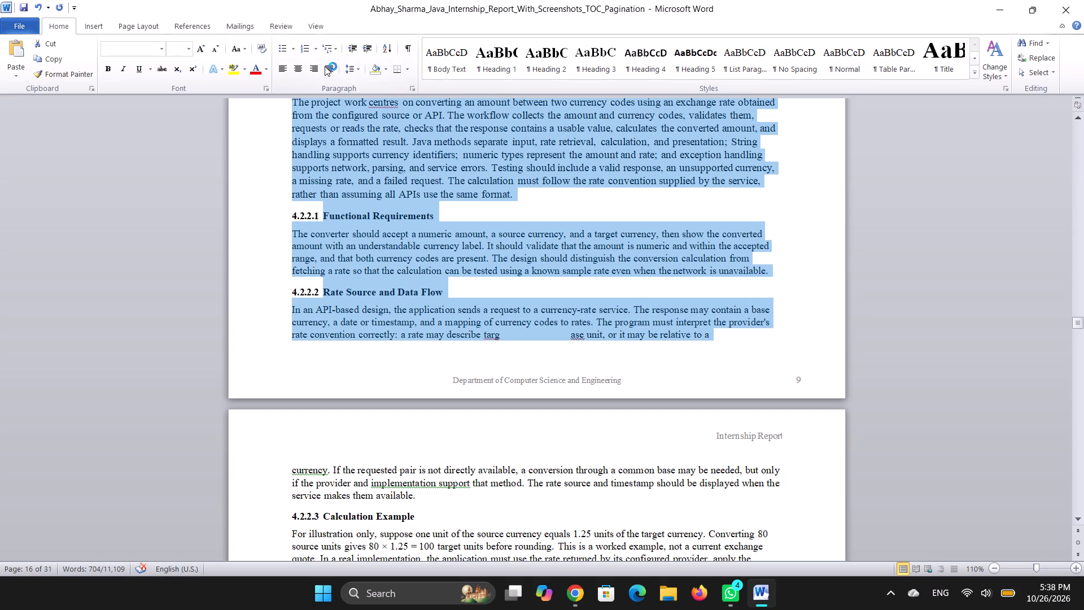
click(329, 68)
scroll(402, 251, up, 1)
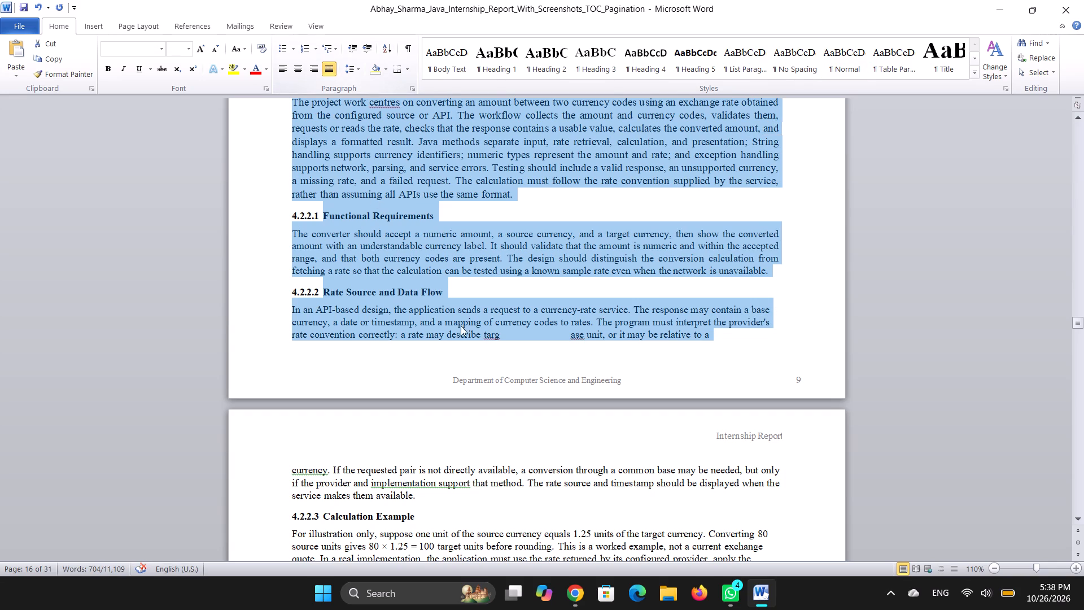
Fill the gap in the last line of 4.2.2.2 on that page so it reads "target according to base unit", without extra spacing.
click(508, 340)
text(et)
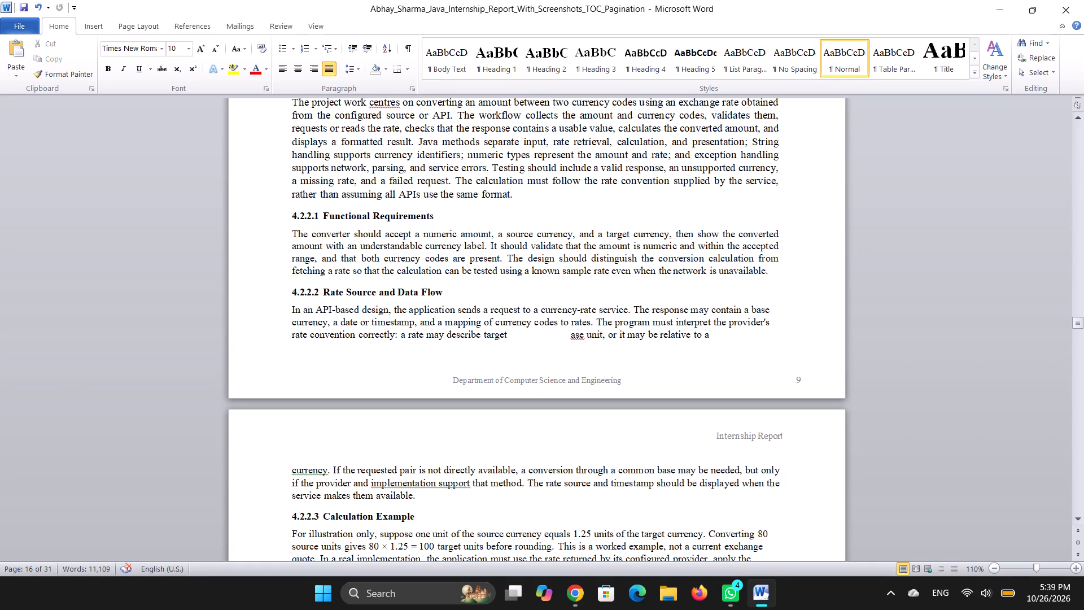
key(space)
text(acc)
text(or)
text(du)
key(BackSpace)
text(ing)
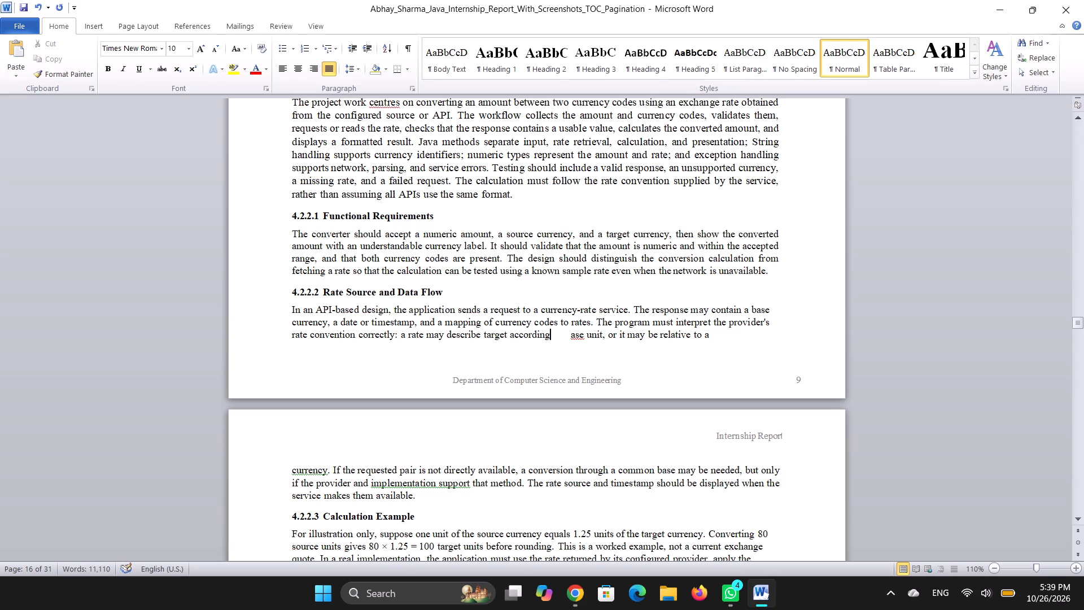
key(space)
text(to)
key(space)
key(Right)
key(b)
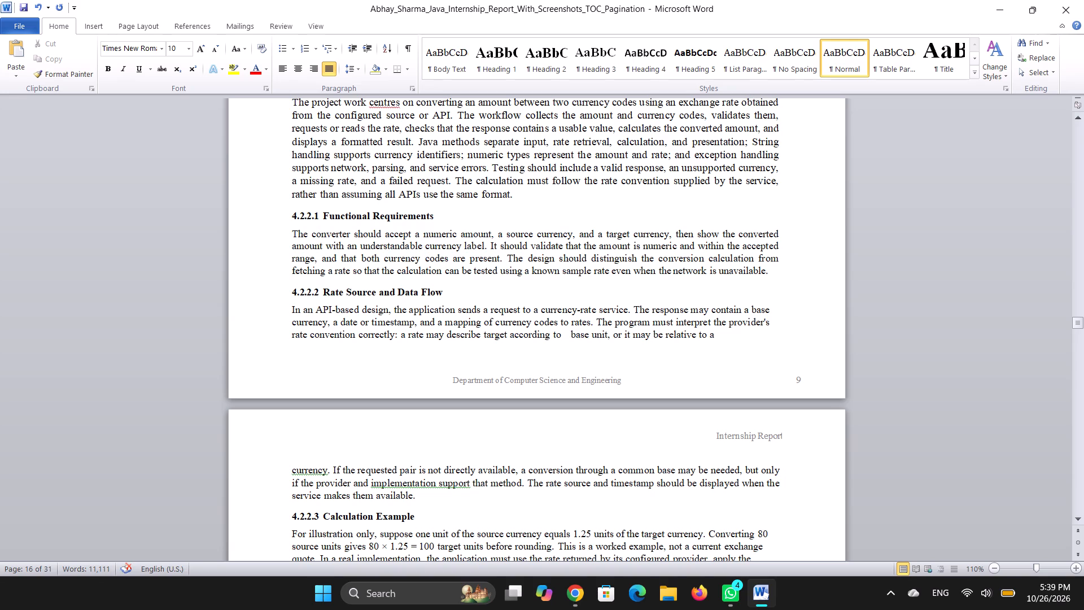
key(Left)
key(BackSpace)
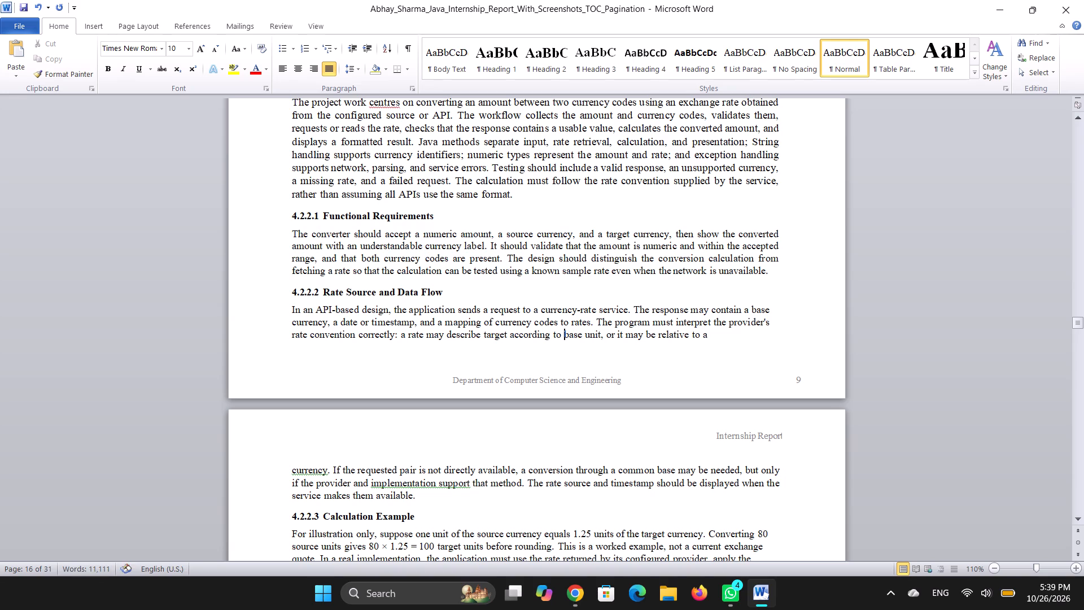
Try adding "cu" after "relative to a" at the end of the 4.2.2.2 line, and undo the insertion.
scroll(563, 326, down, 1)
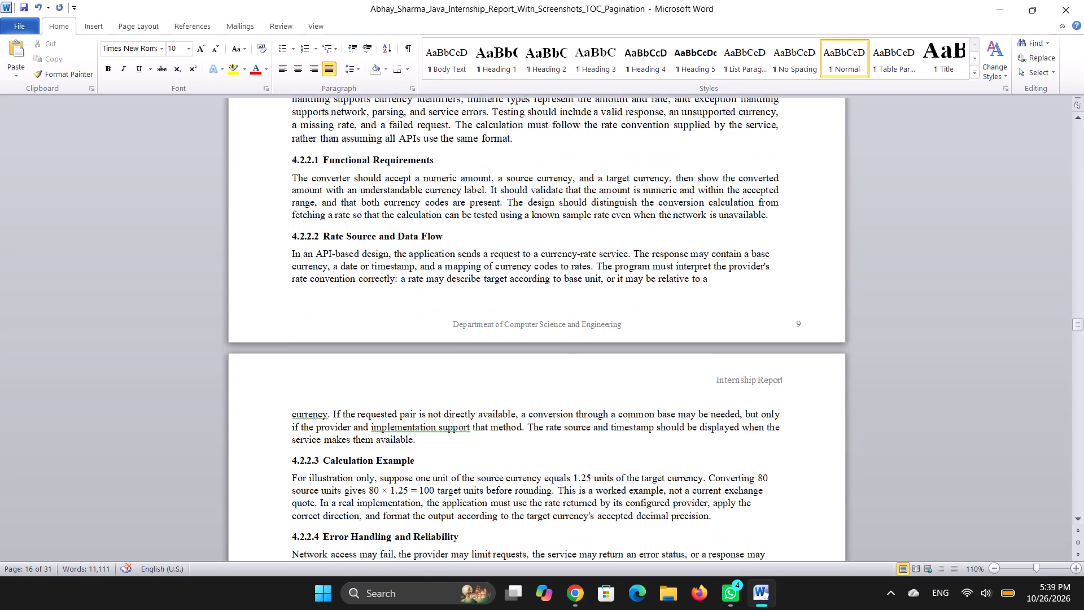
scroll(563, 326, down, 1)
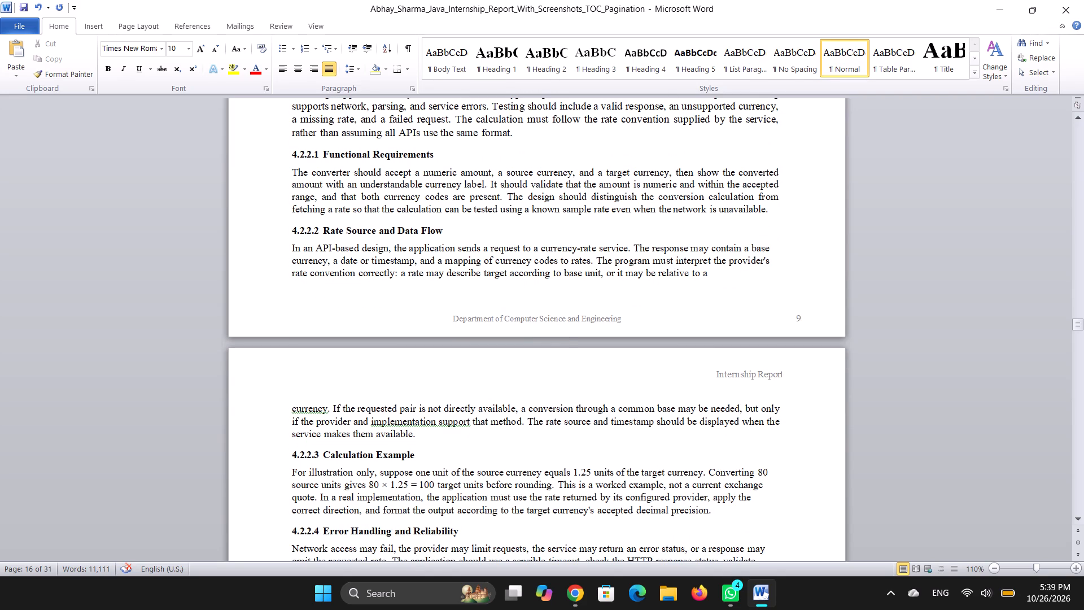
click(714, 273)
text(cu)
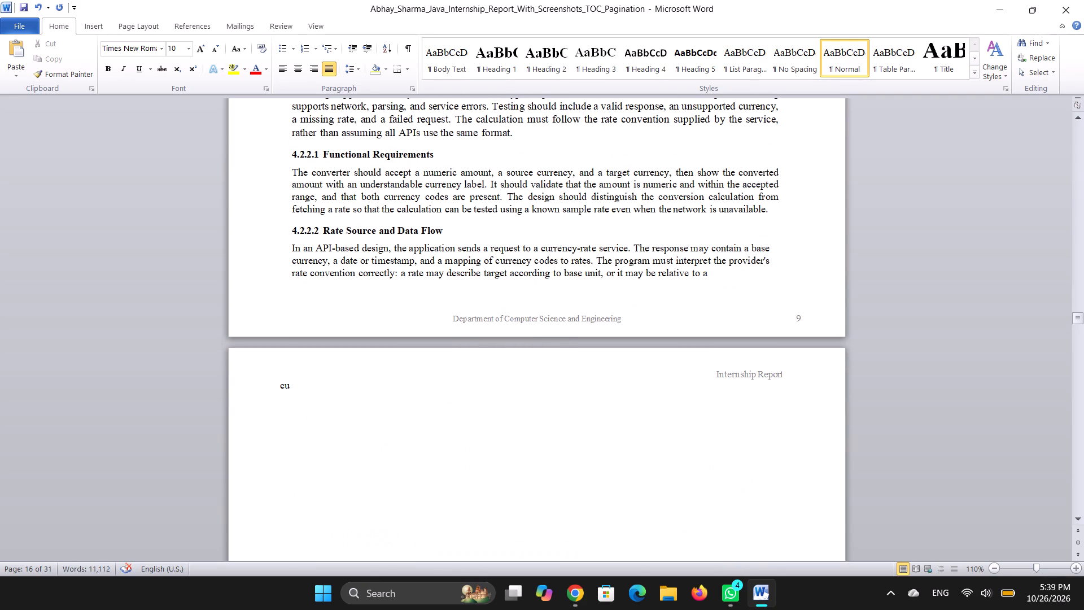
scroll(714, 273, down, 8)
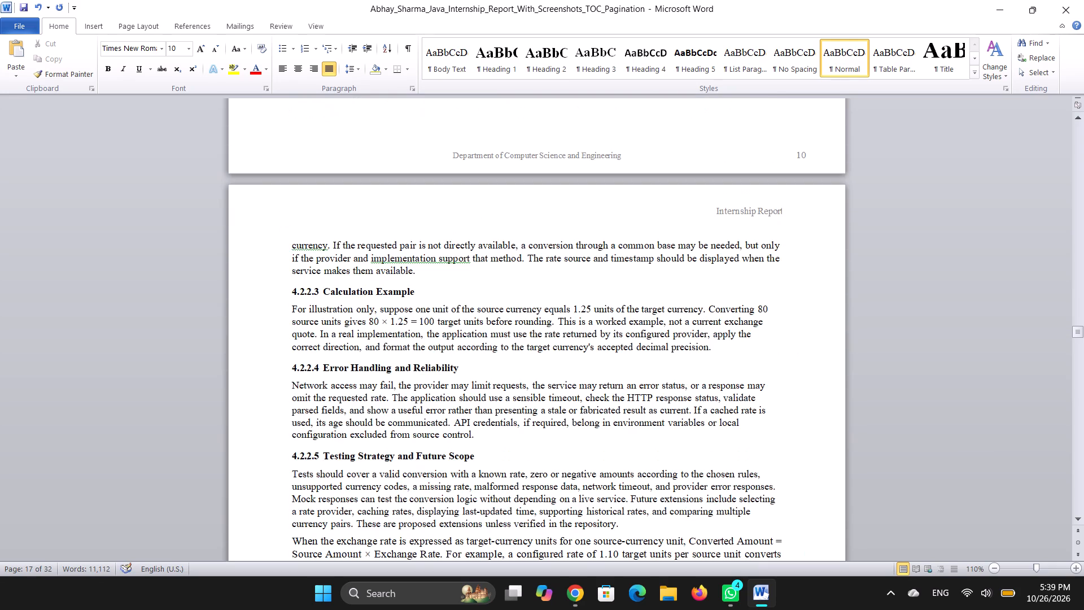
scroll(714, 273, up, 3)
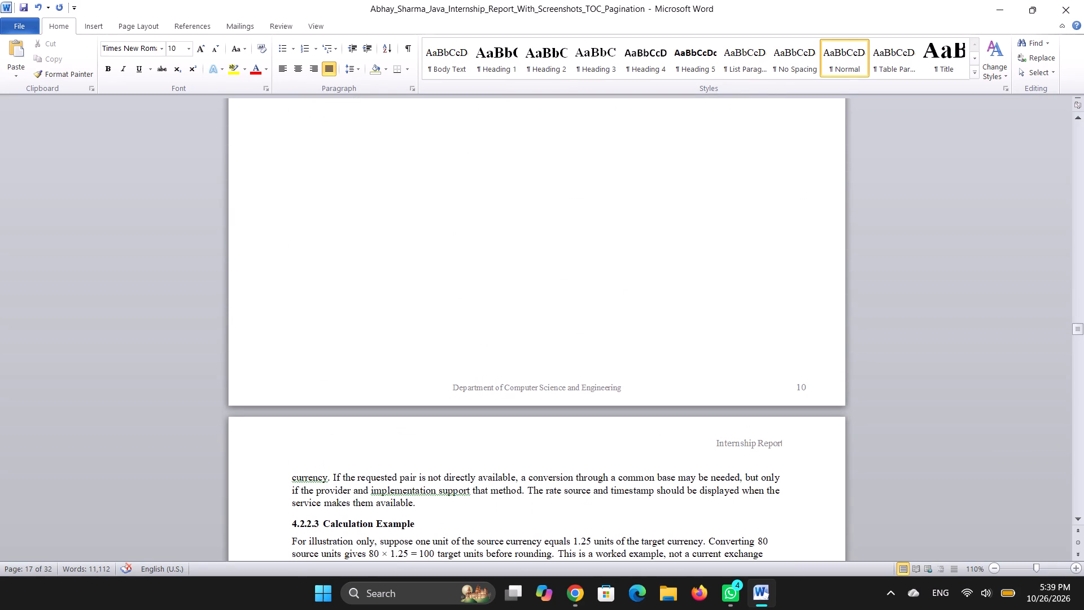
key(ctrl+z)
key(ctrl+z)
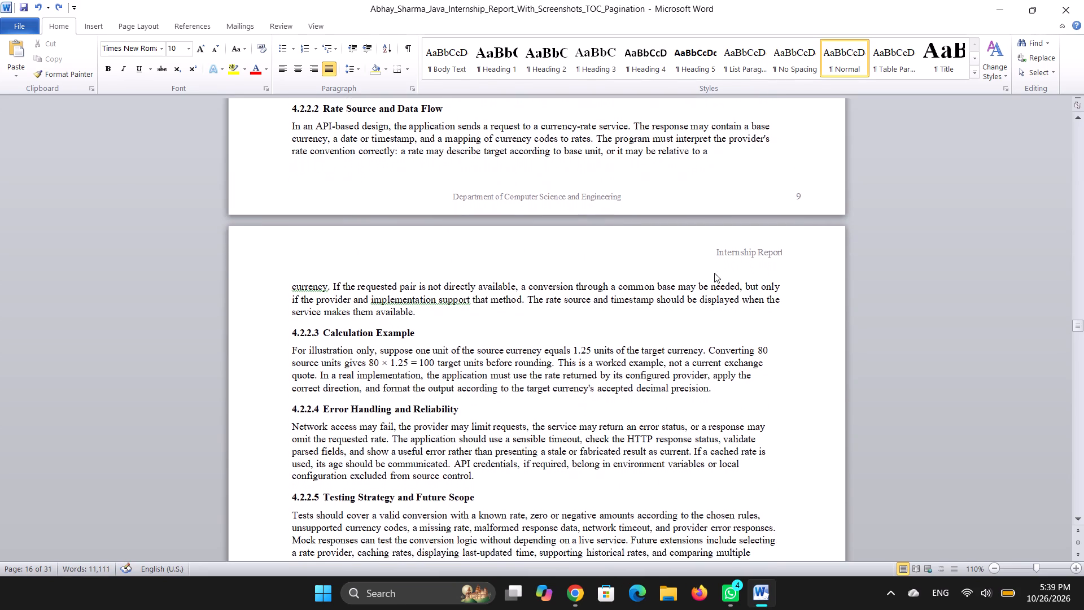
Justify the rest of 4.2.2.2 through 4.2.2.5, including the exchange rate formula paragraph but leaving out the numbered list after it.
scroll(714, 273, down, 2)
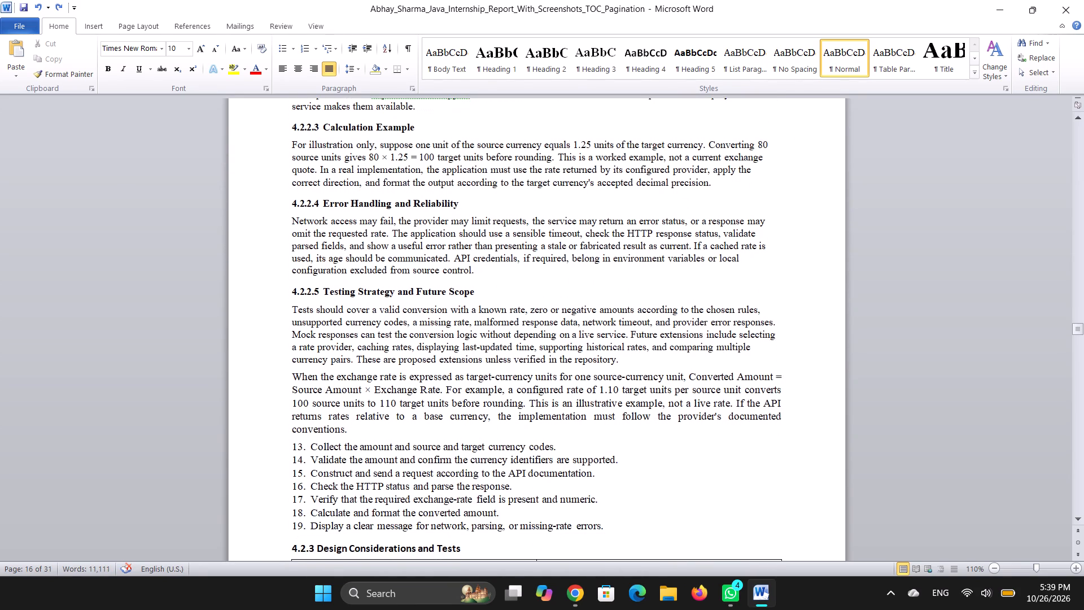
scroll(714, 273, down, 1)
scroll(714, 273, up, 4)
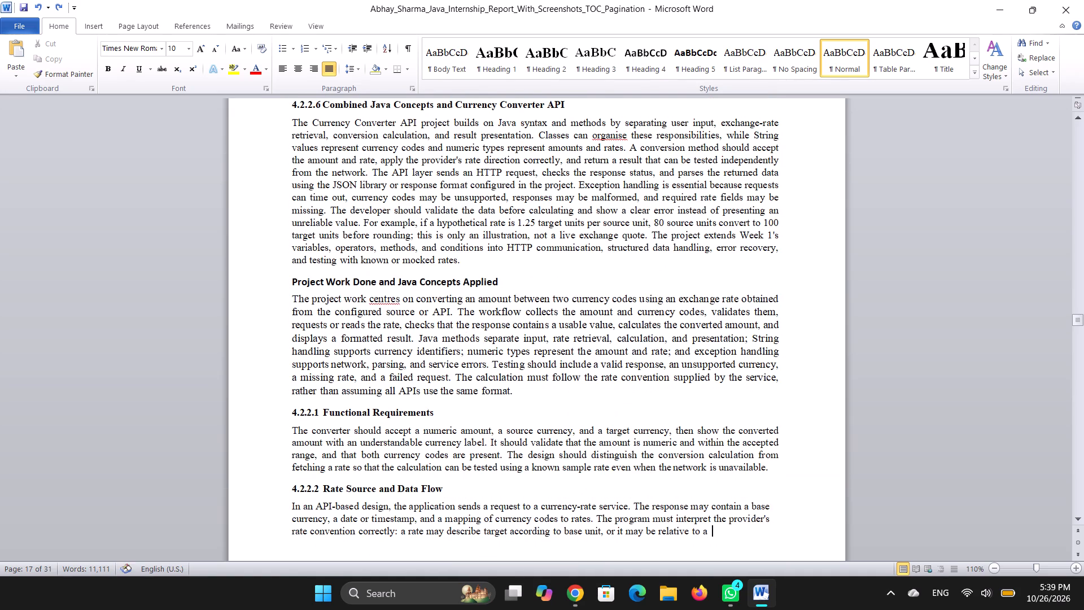
scroll(840, 176, down, 3)
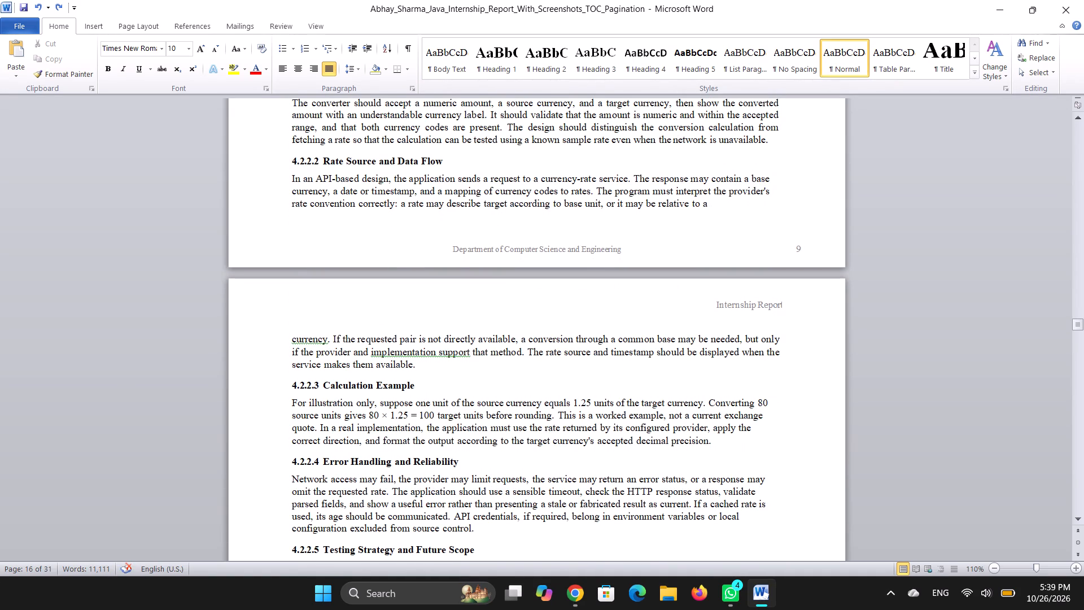
drag(287, 333, 523, 198)
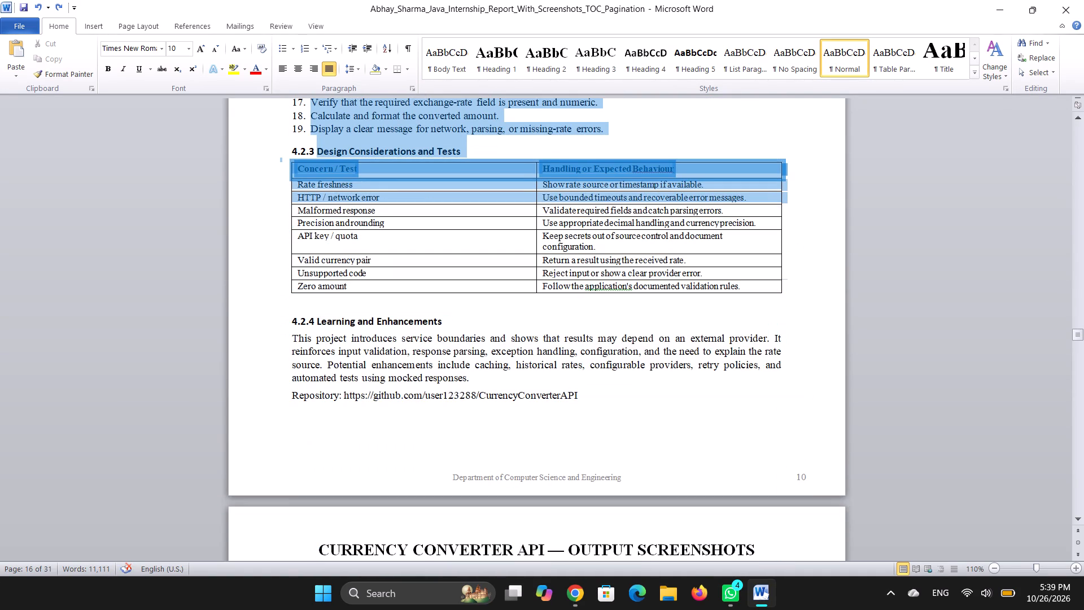
drag(523, 198, 470, 177)
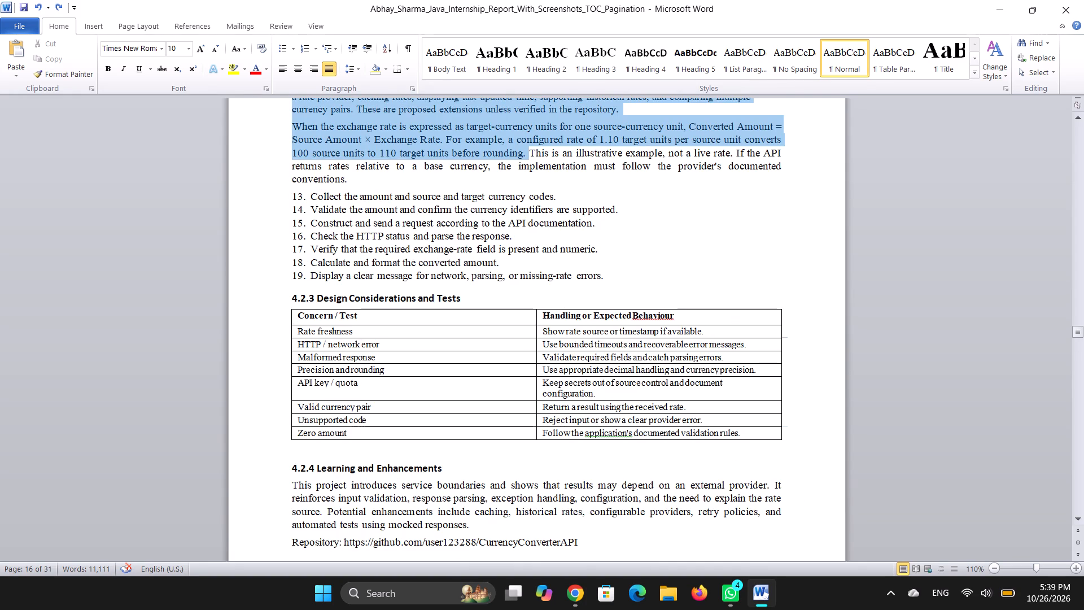
drag(470, 177, 470, 177)
scroll(289, 100, left, 1)
click(329, 68)
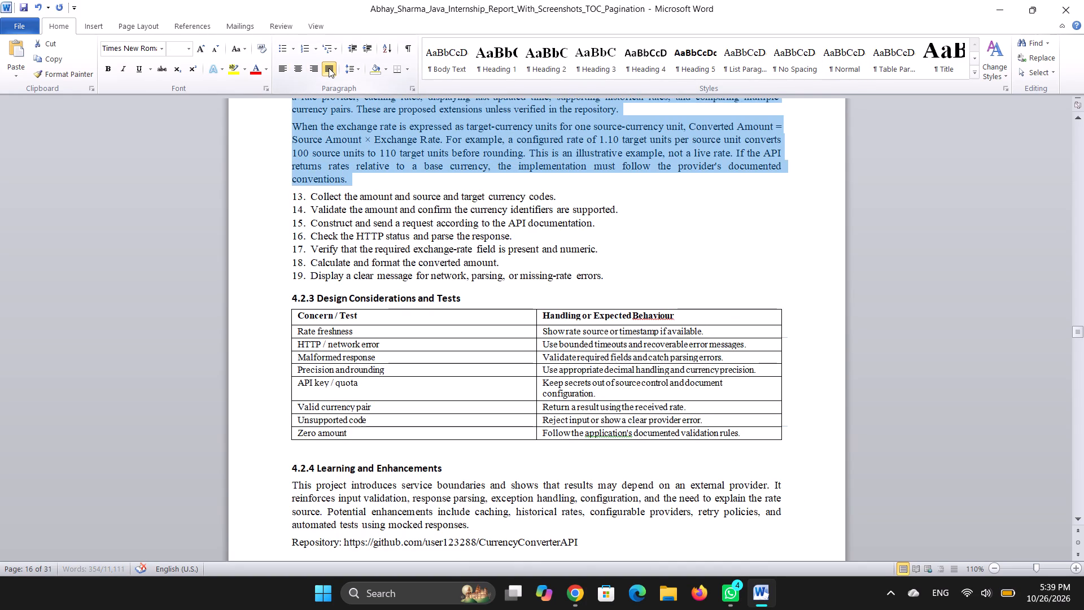
Check the text alignment of the Currency Converter section from the continued 4.2.2.2 paragraph through 4.2.4 Learning and Enhancements.
scroll(362, 140, up, 2)
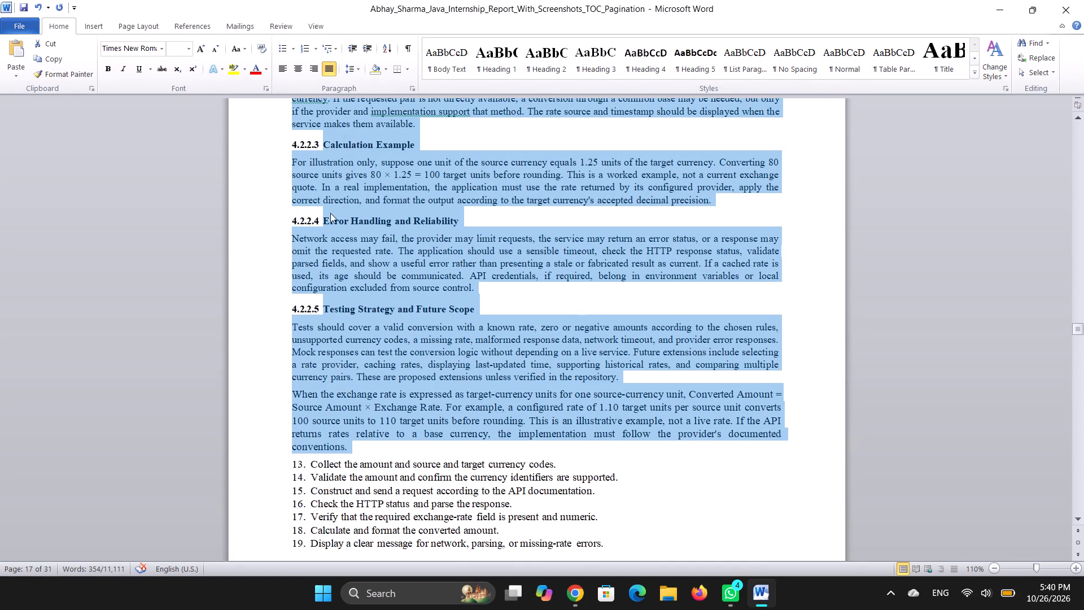
scroll(299, 209, left, 1)
click(261, 213)
scroll(260, 215, up, 3)
scroll(260, 215, down, 2)
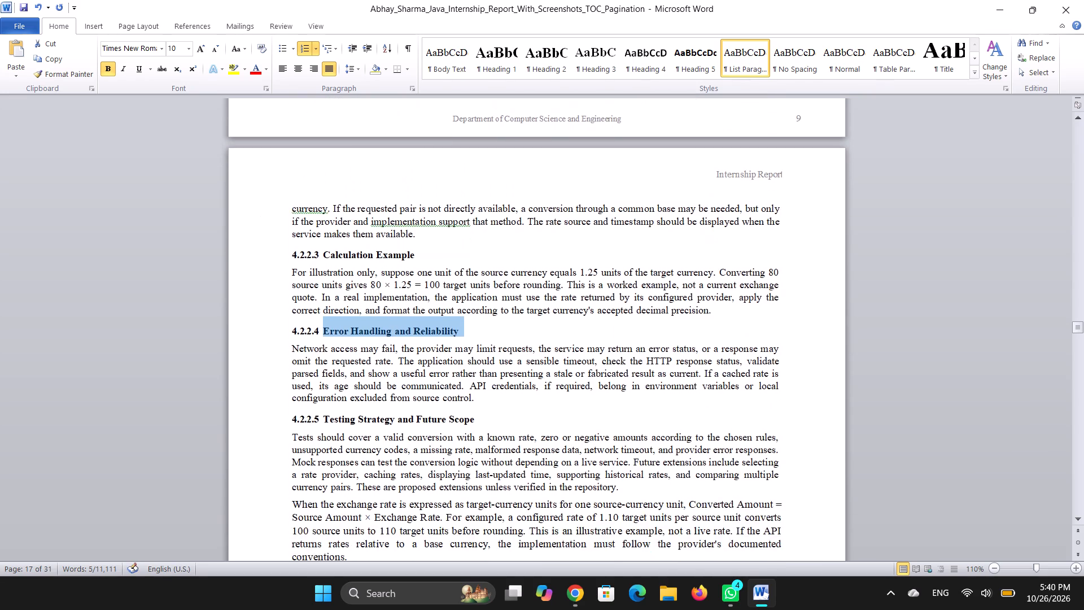
scroll(260, 215, down, 3)
scroll(260, 215, up, 1)
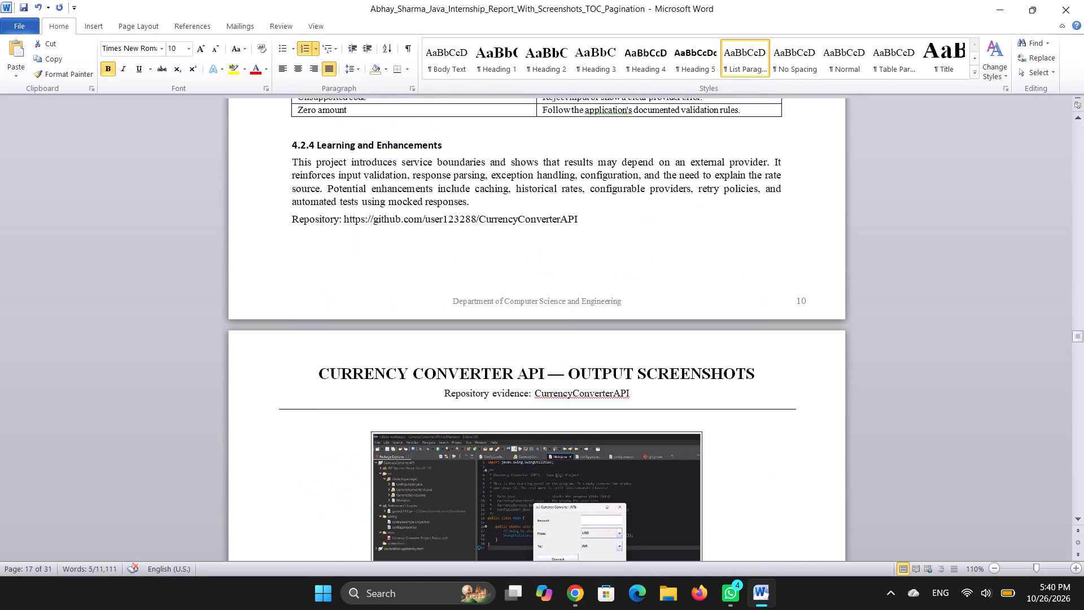
Justify section 4.3 Student Management System from its heading through the end of the 4.3.2.1 Student Data Model paragraph.
scroll(260, 215, down, 4)
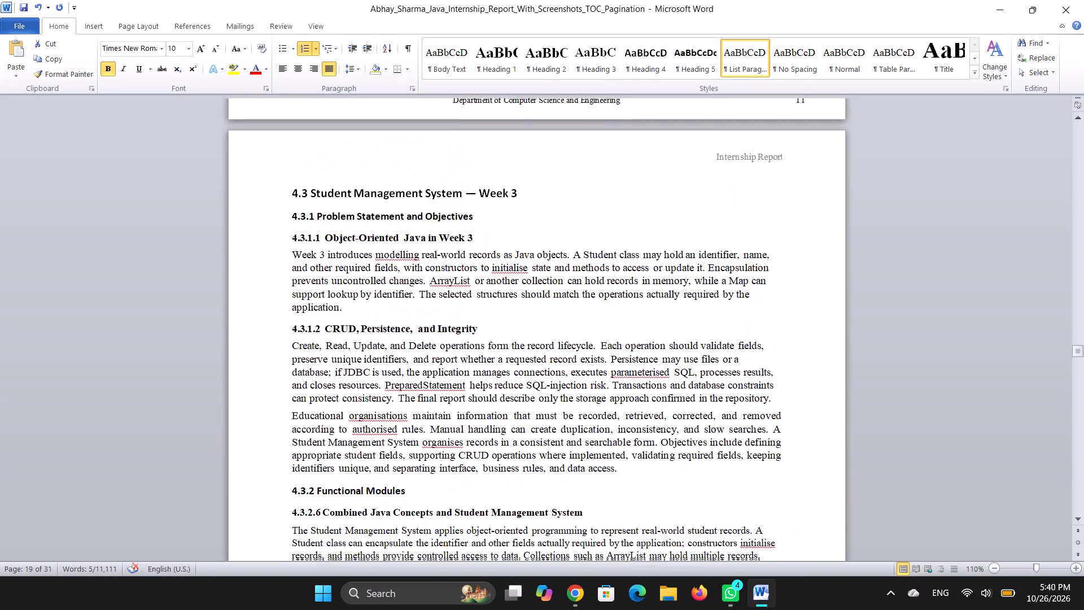
drag(287, 106, 403, 470)
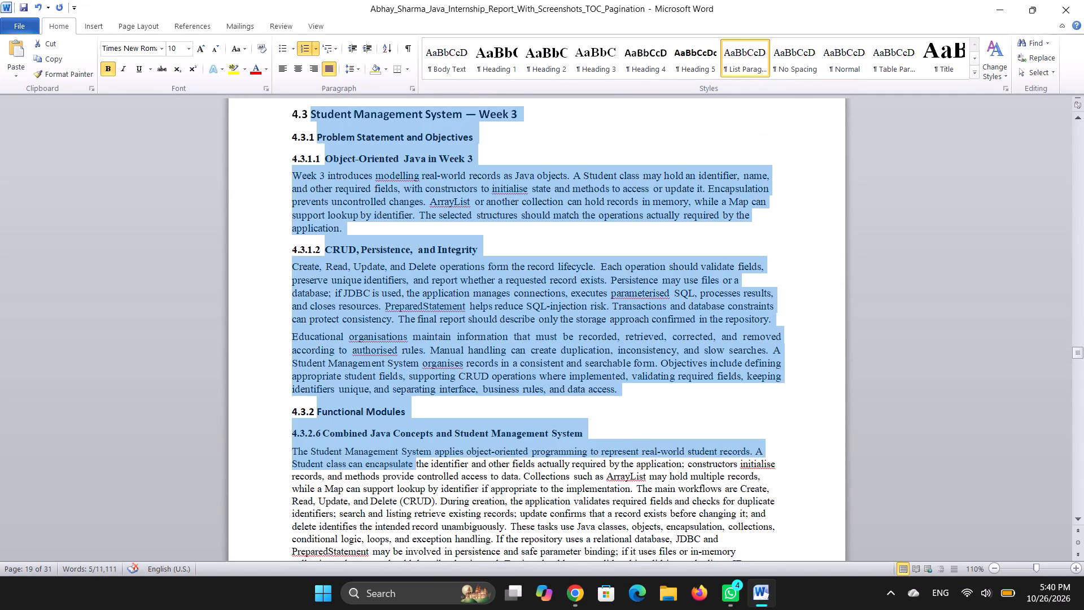
drag(403, 470, 553, 444)
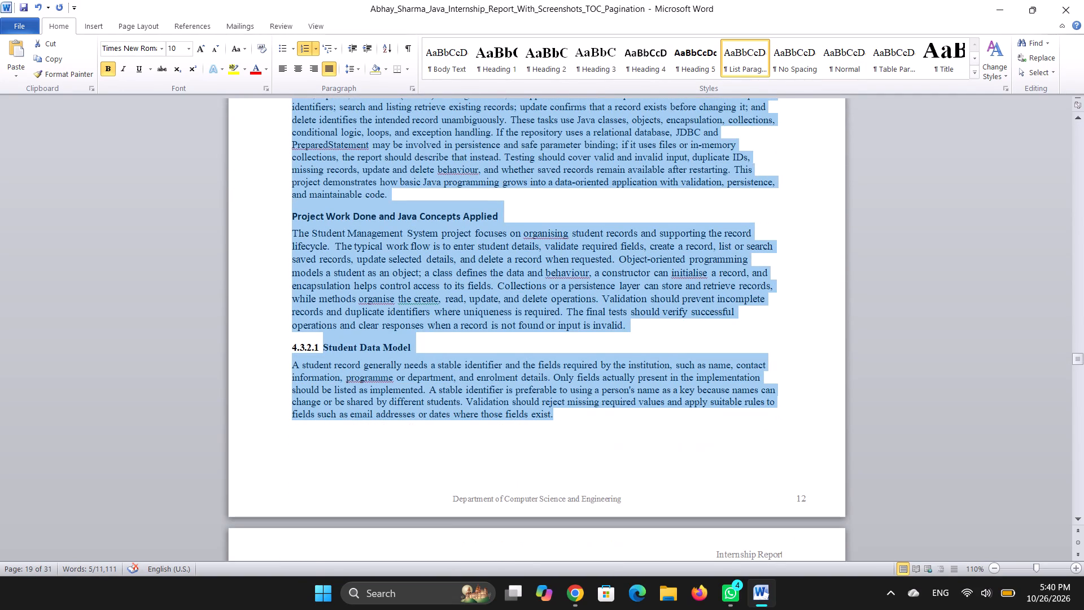
drag(553, 444, 553, 443)
scroll(387, 155, down, 1)
click(334, 68)
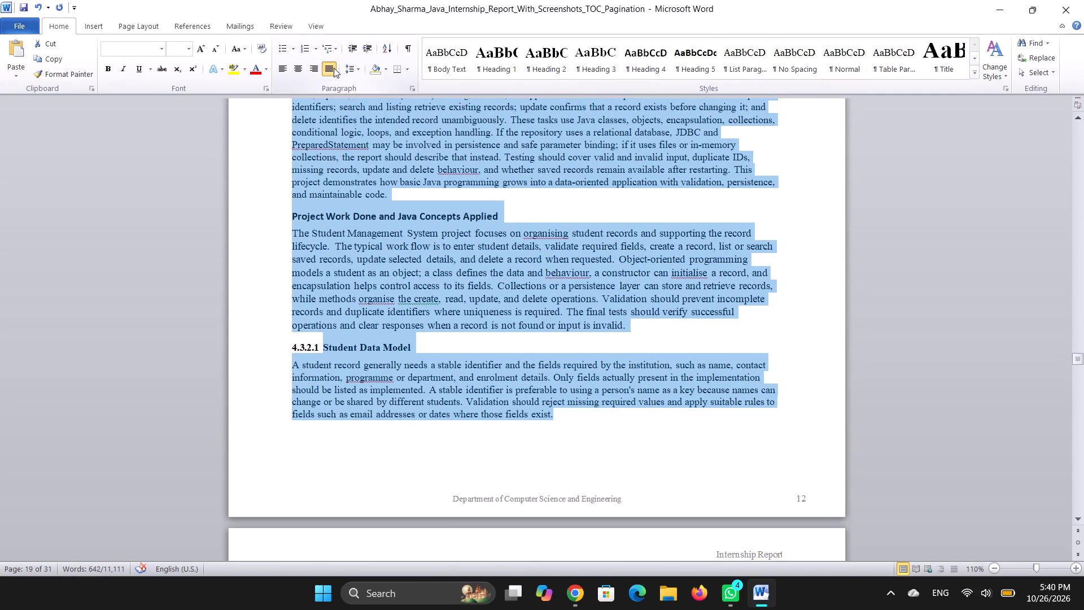
scroll(446, 208, up, 1)
click(542, 341)
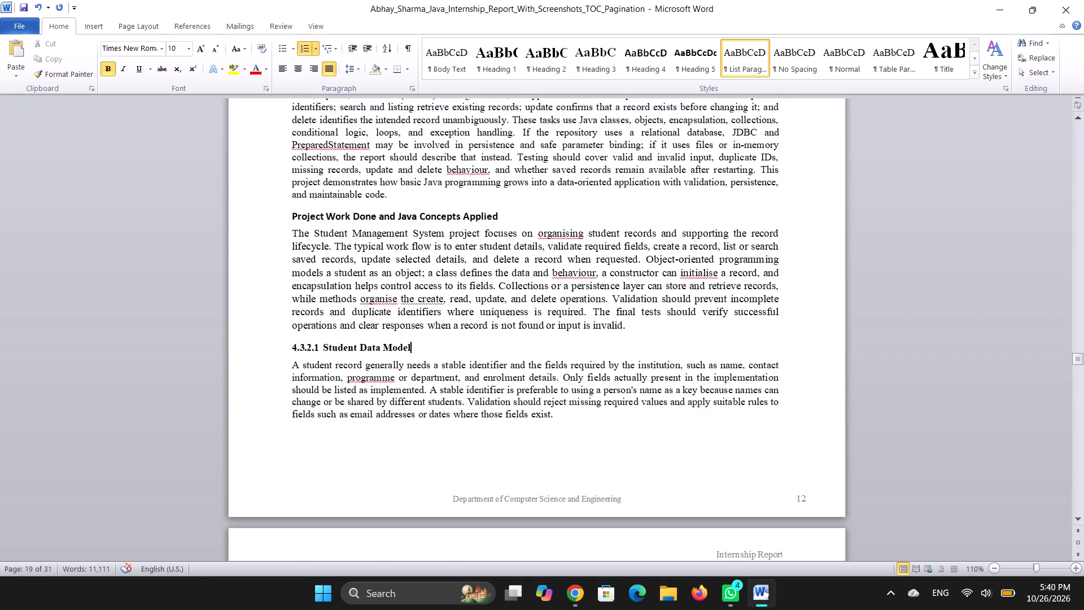
Justify 4.3.2.2 Create, Read, Update, and Delete Workflow through 4.3.2.5 Testing Strategy and Future Scope, leaving out the Module table.
scroll(542, 341, down, 3)
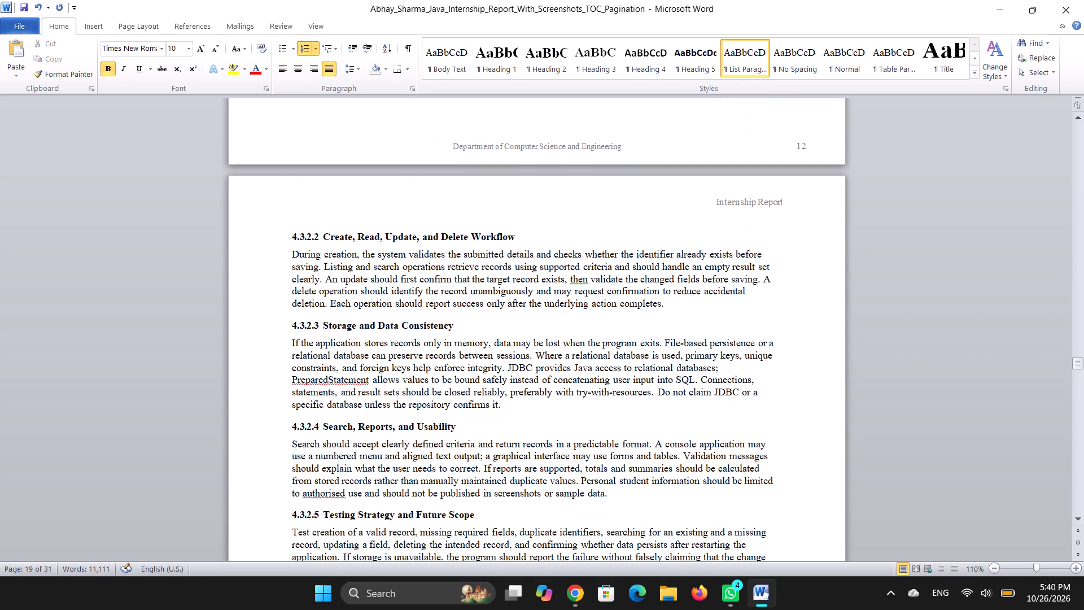
drag(289, 232, 556, 507)
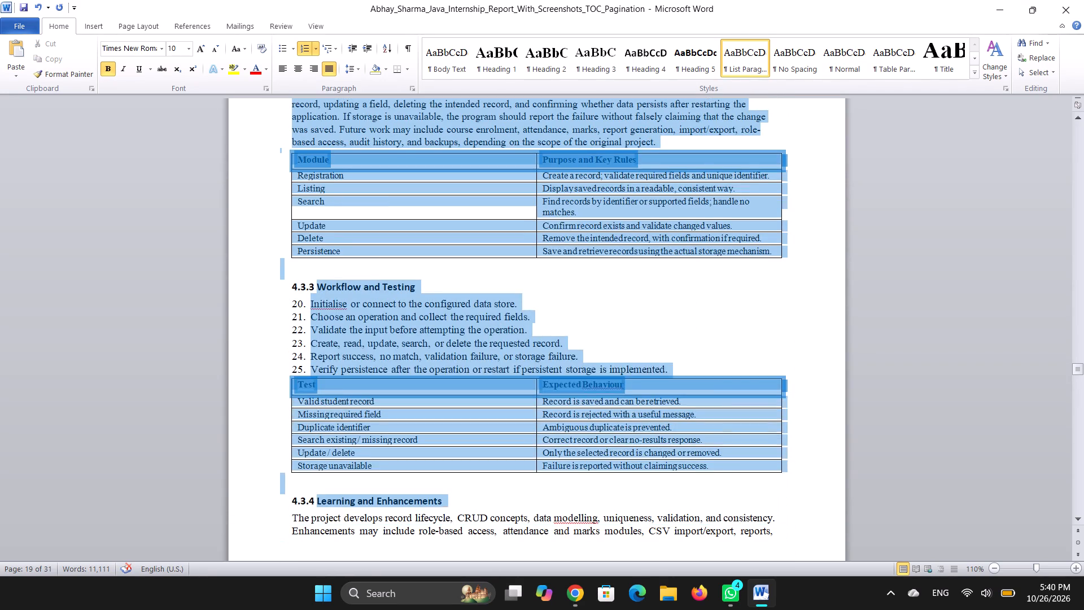
drag(556, 507, 670, 141)
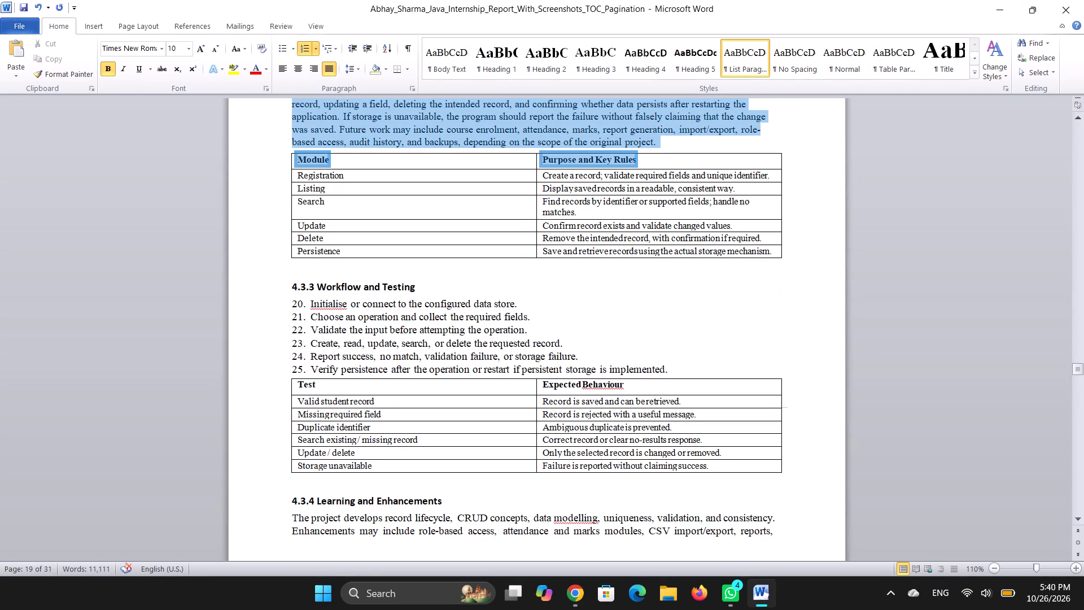
drag(670, 141, 661, 138)
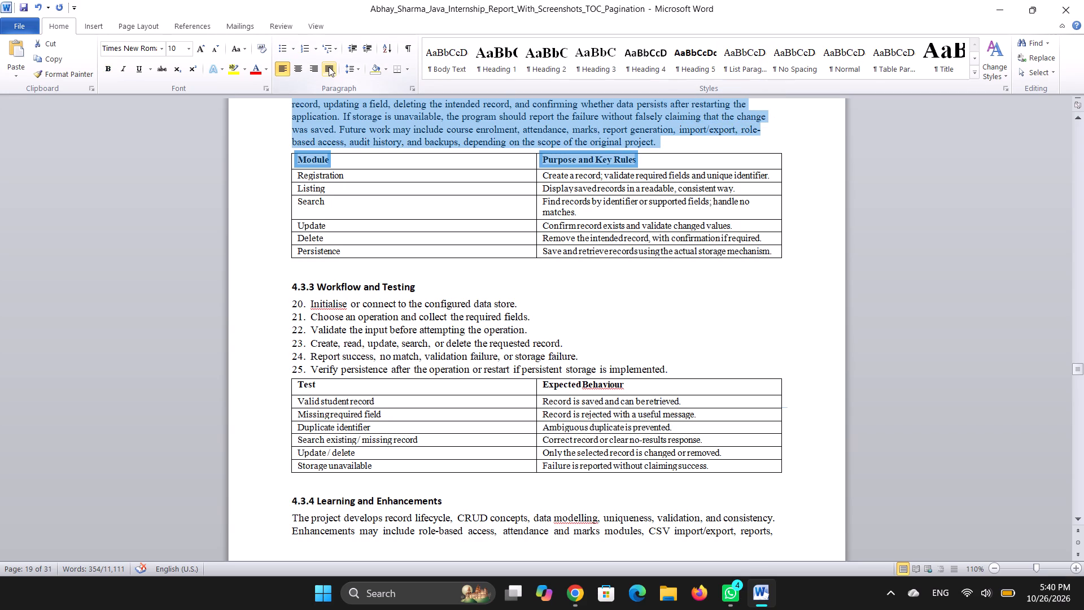
click(329, 67)
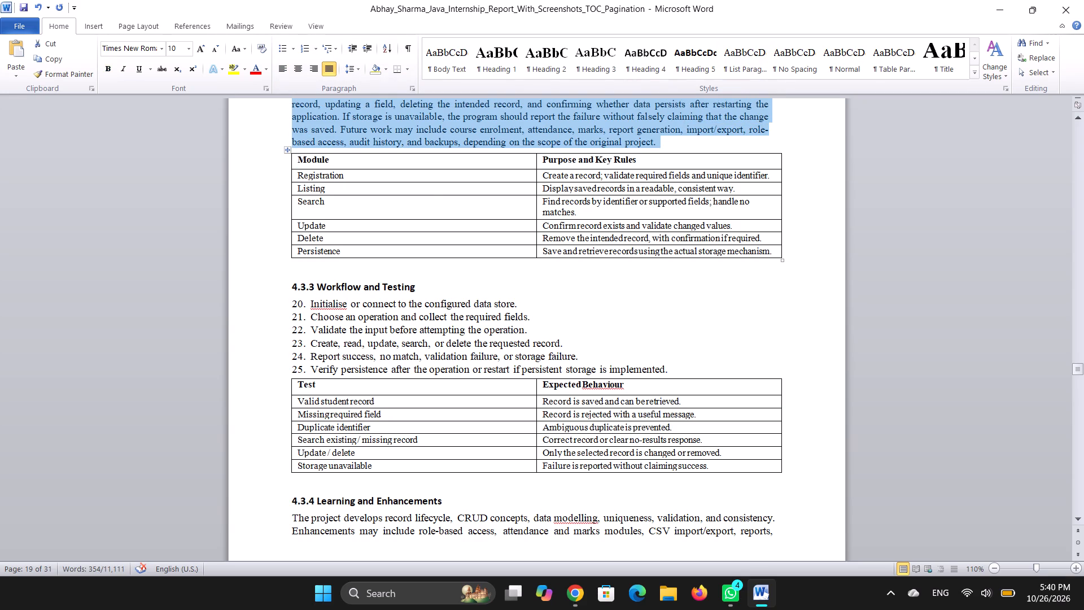
click(284, 163)
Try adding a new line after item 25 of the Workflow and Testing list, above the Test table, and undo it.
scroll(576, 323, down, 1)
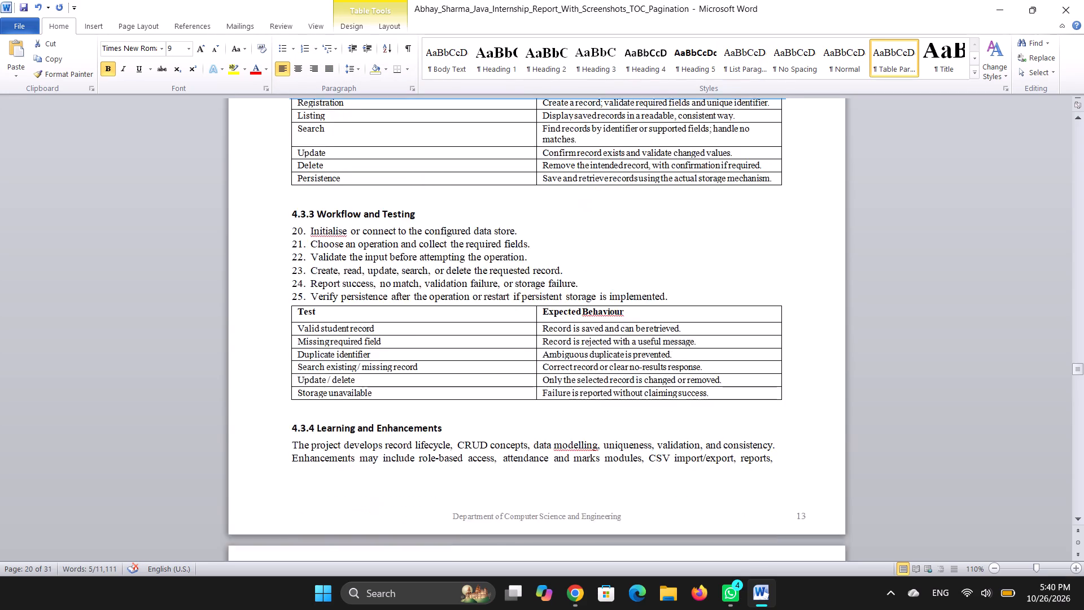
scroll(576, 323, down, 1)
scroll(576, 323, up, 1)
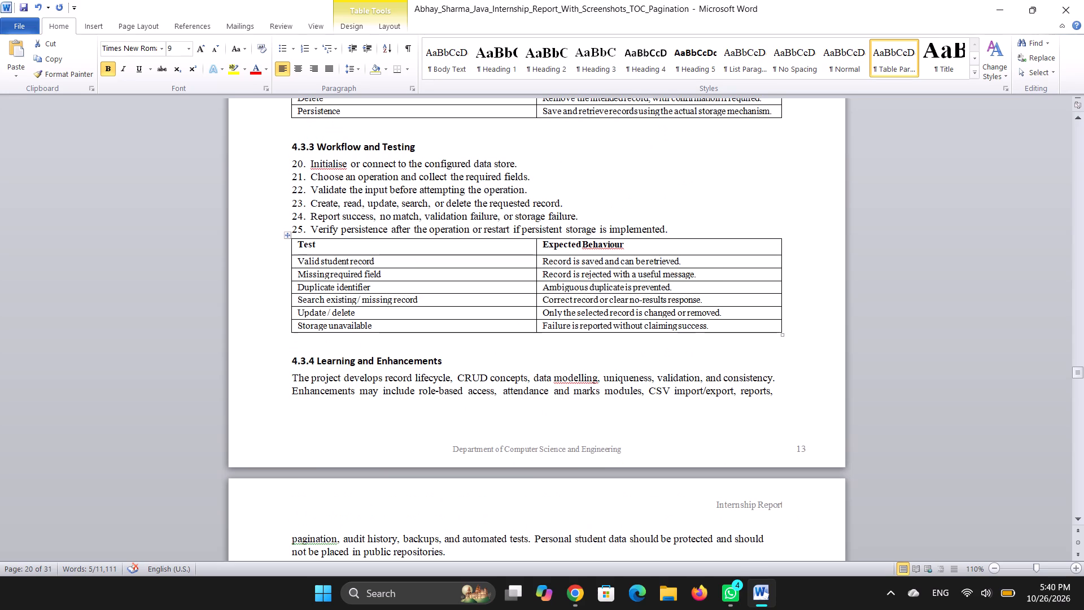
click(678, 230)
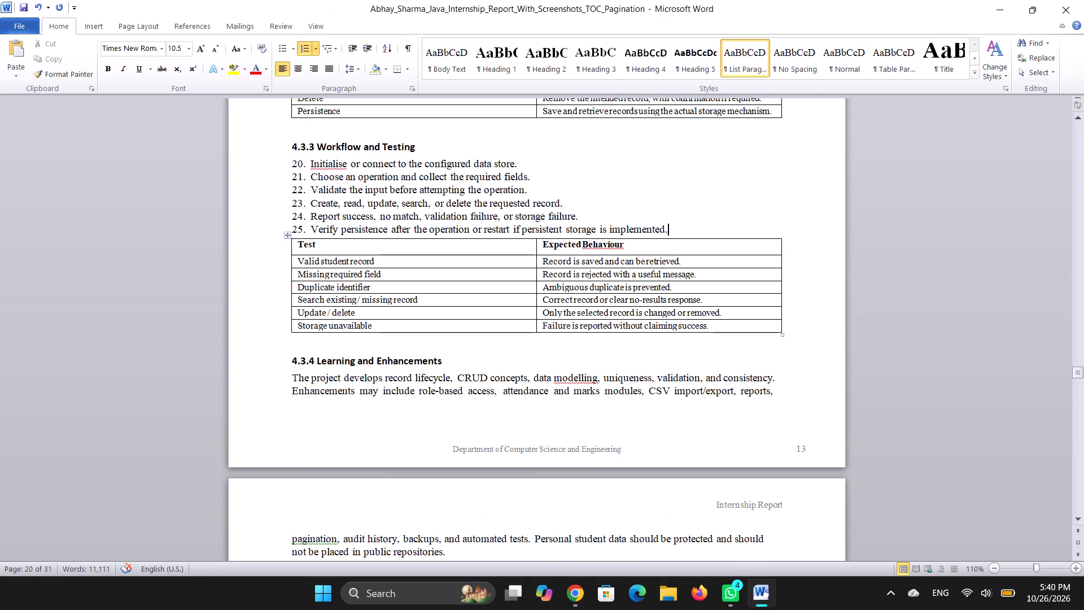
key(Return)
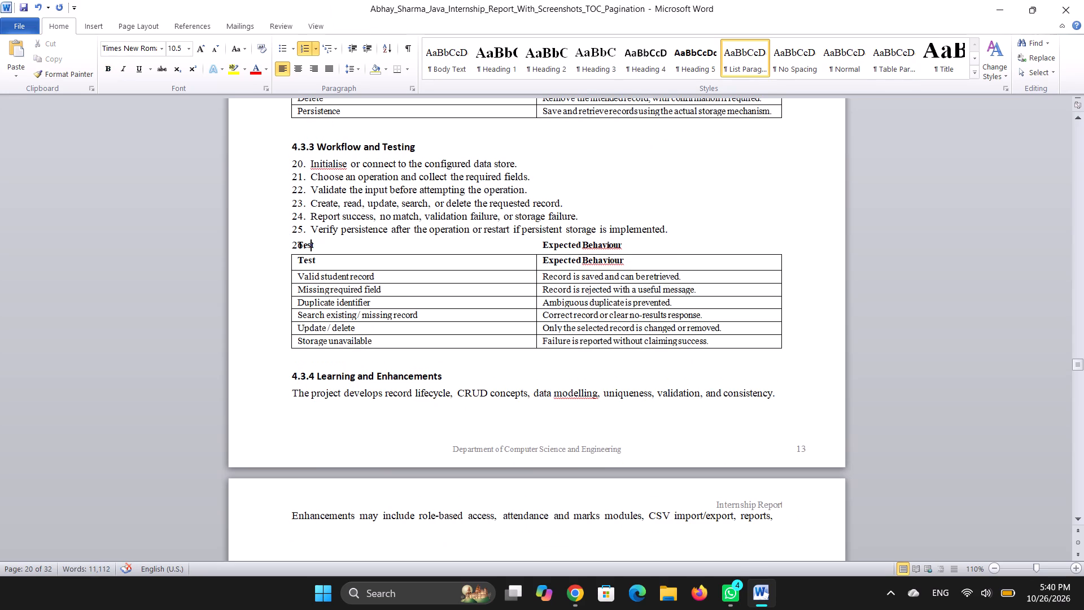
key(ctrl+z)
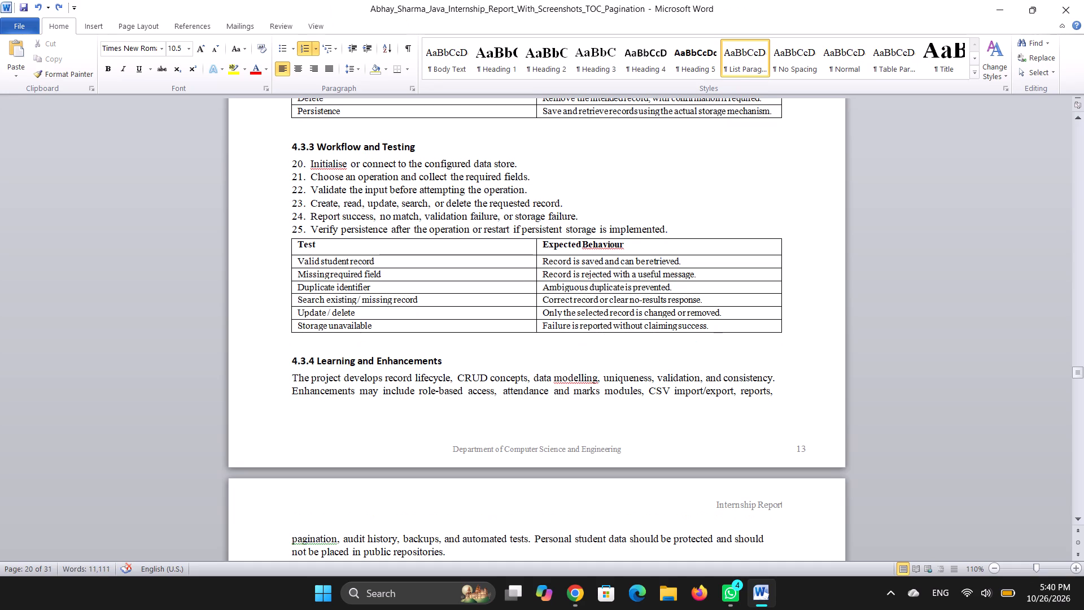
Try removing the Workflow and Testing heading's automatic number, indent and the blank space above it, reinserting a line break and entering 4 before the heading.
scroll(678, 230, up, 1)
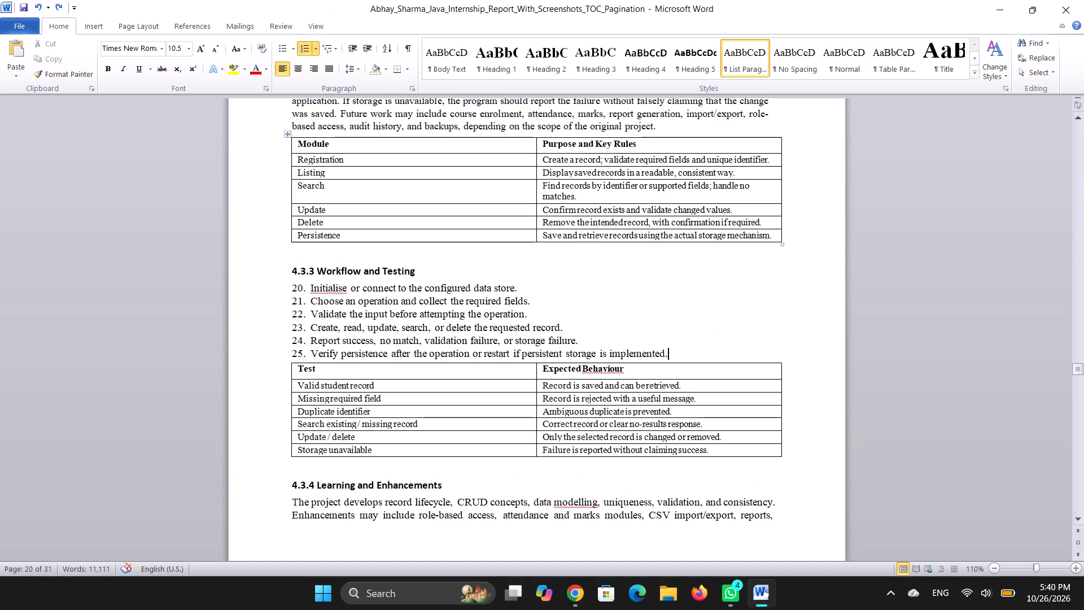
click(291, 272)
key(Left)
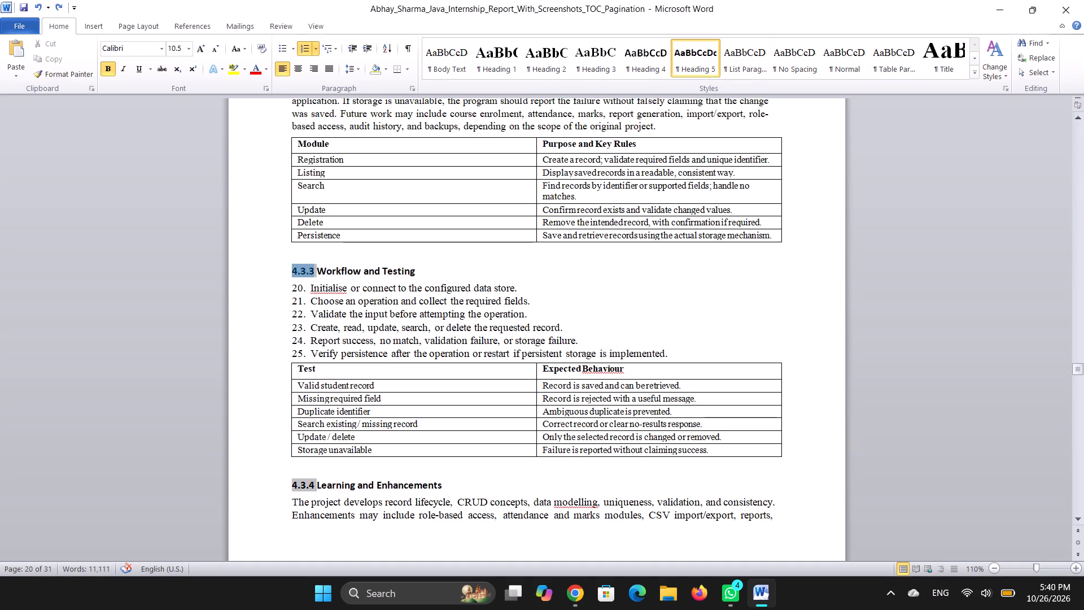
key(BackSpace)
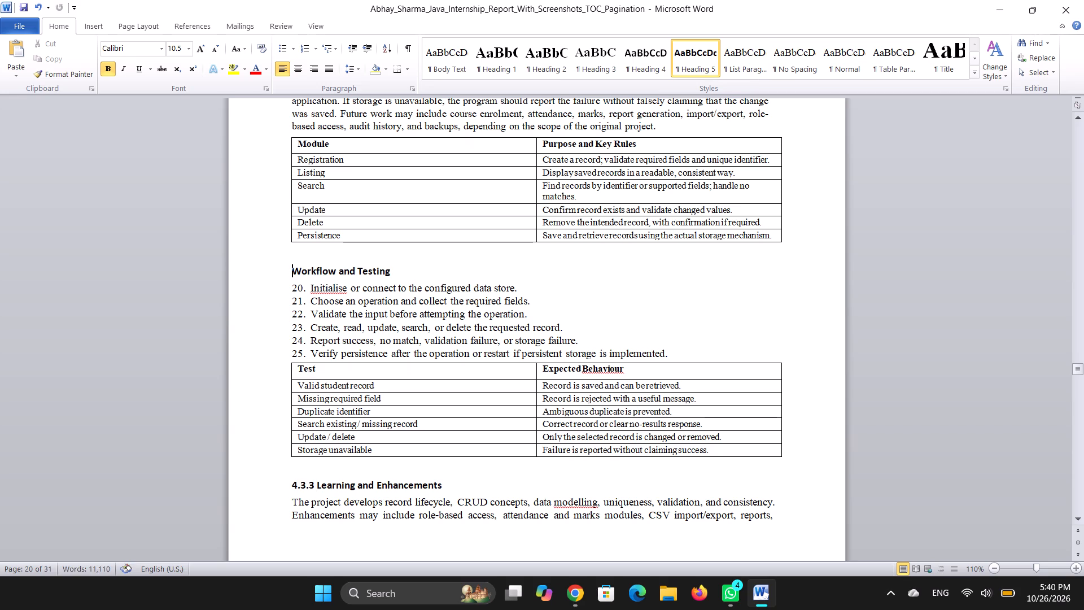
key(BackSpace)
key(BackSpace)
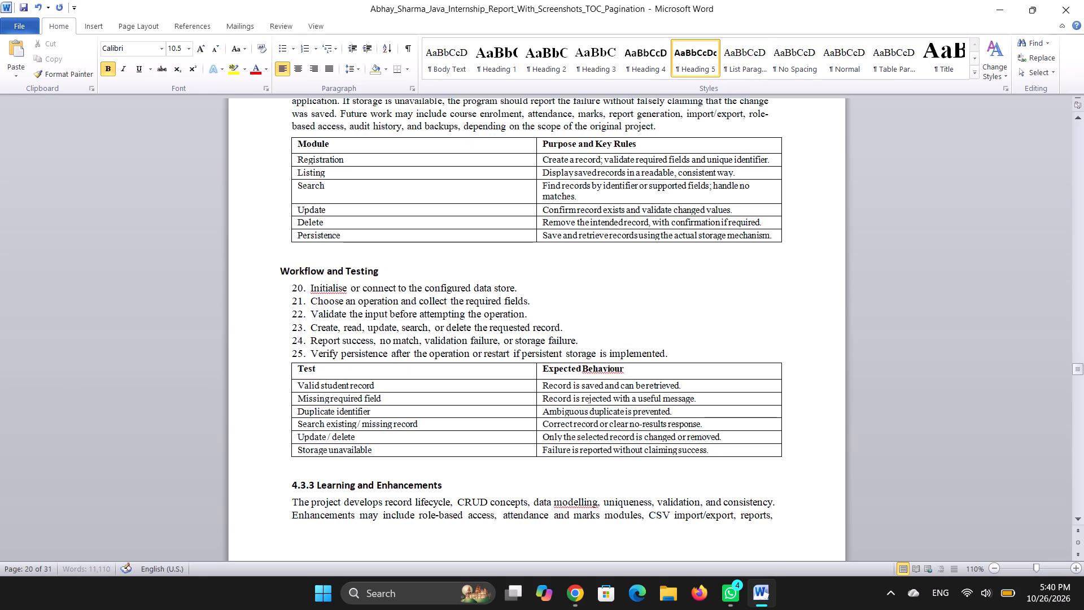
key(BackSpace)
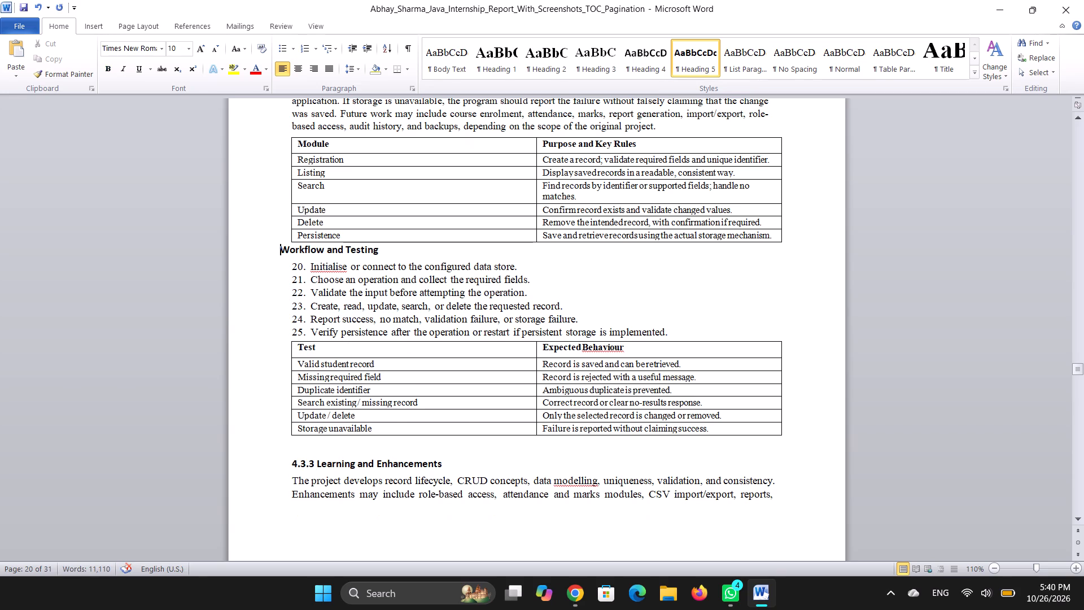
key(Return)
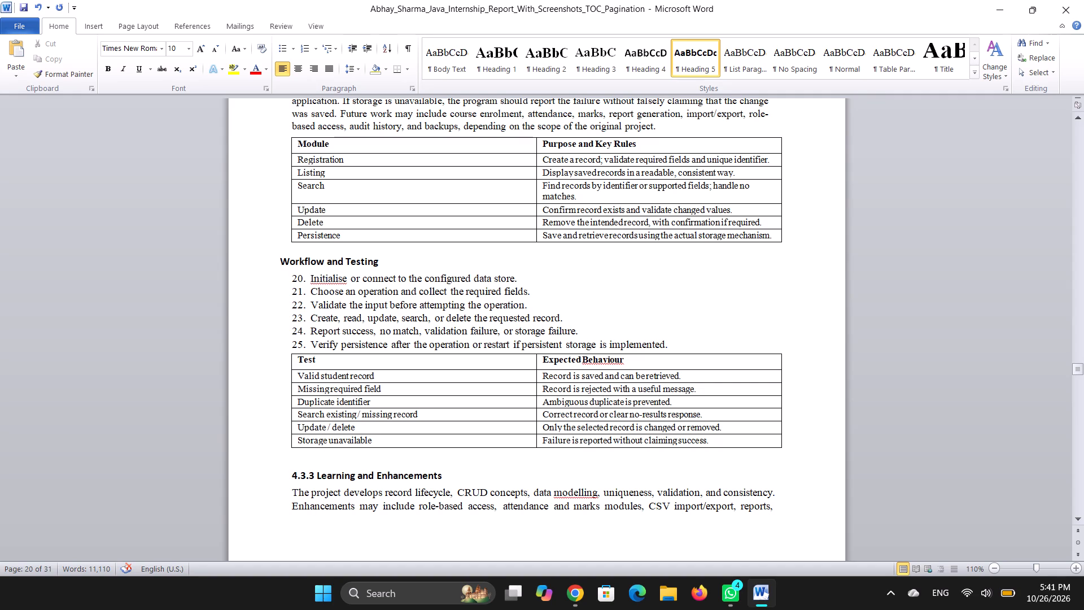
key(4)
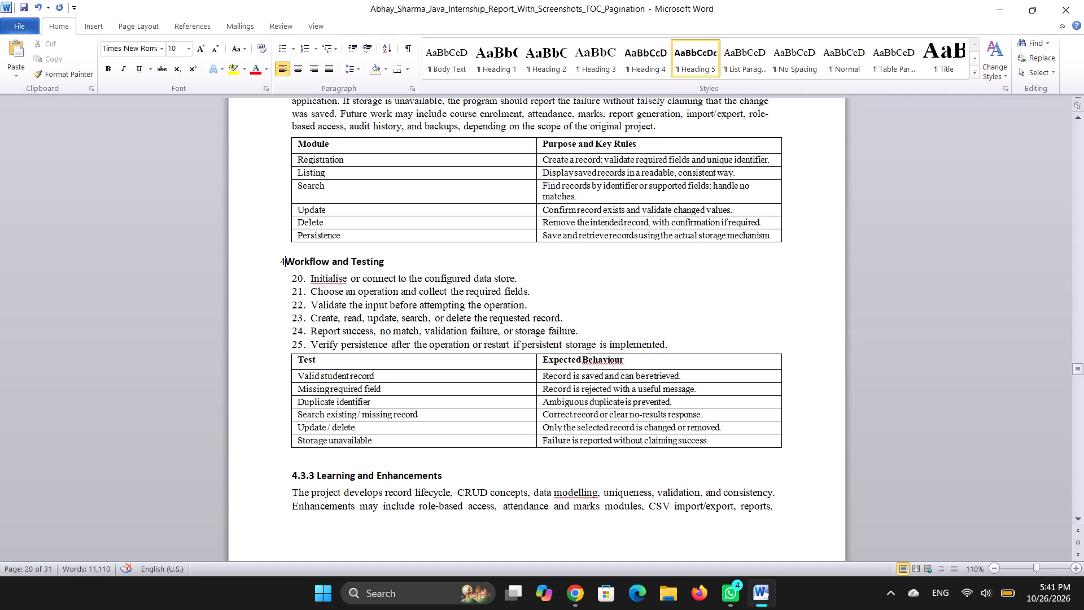
Examine the layout of the pages around Workflow and Testing, from 4.3.2.2 through the start of 4.4 ERP Management System.
scroll(291, 272, down, 9)
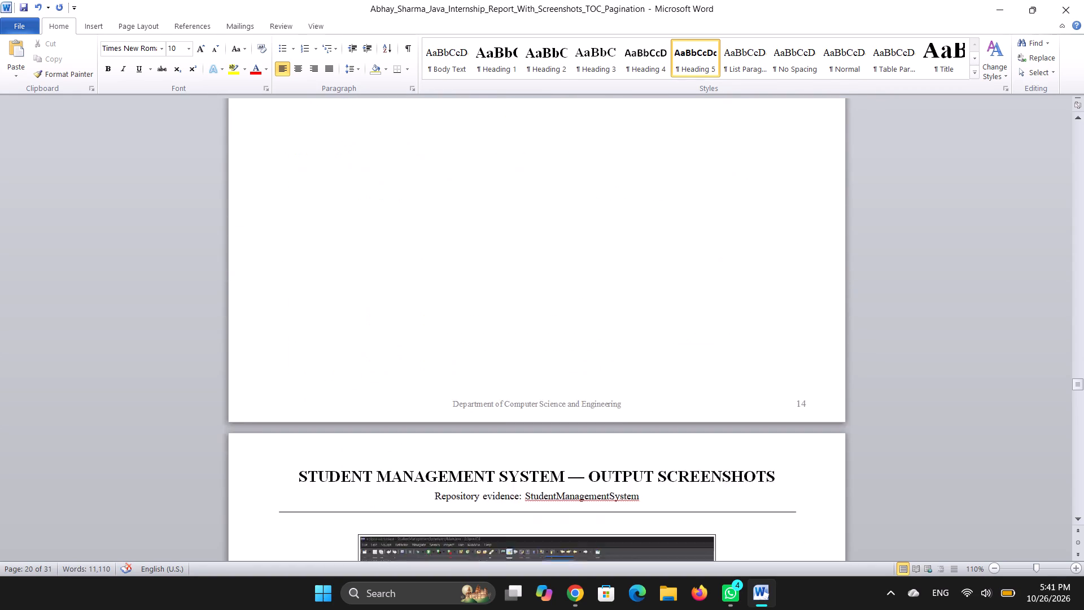
scroll(291, 272, down, 5)
scroll(291, 272, up, 3)
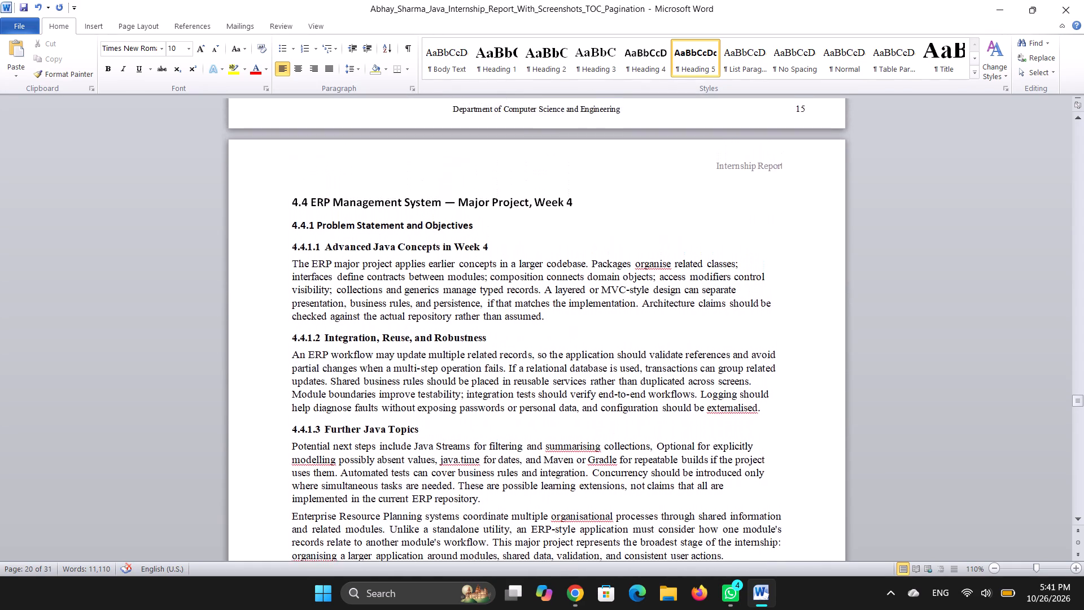
scroll(291, 272, up, 4)
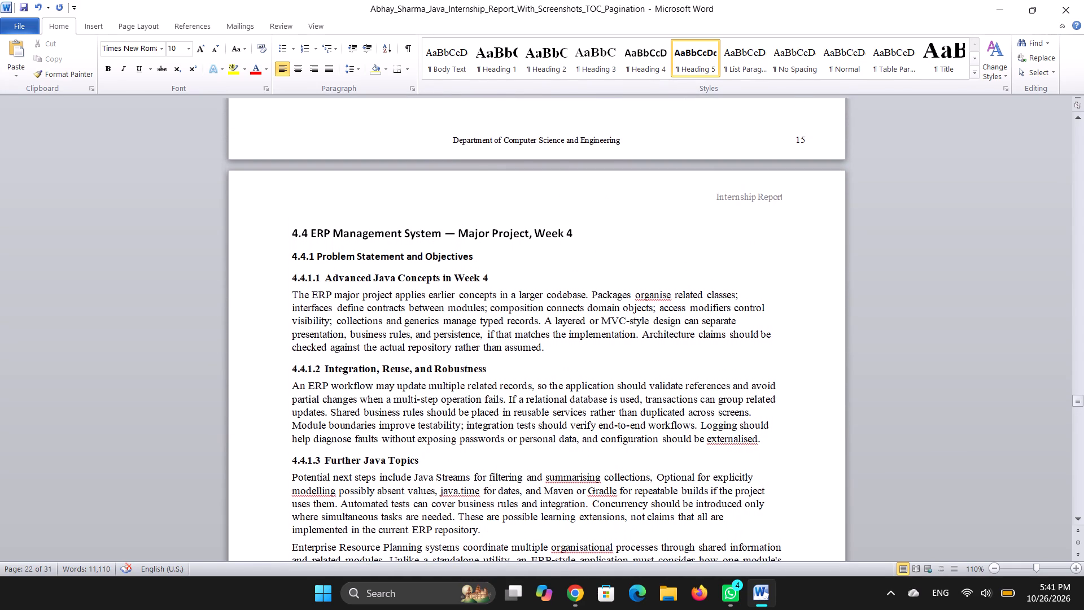
scroll(291, 272, up, 7)
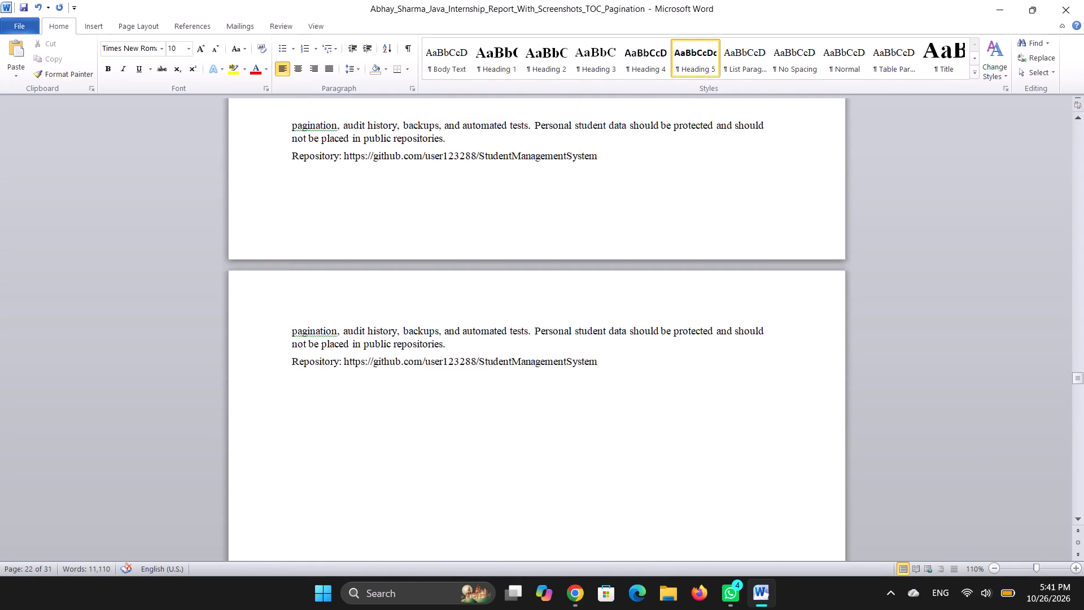
scroll(291, 272, up, 2)
scroll(291, 272, down, 1)
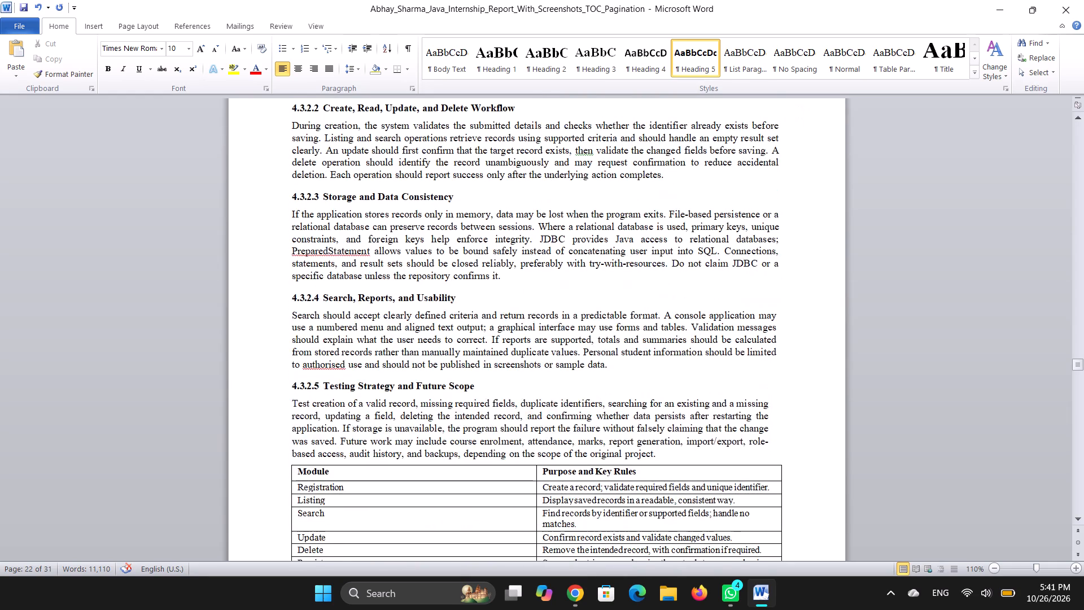
scroll(291, 272, down, 1)
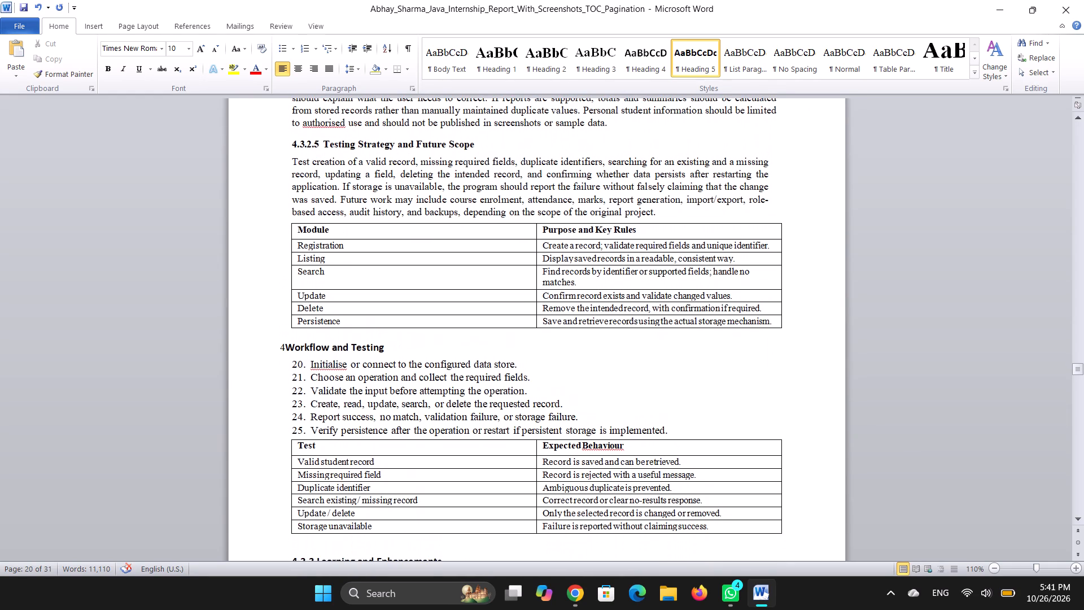
scroll(291, 272, down, 1)
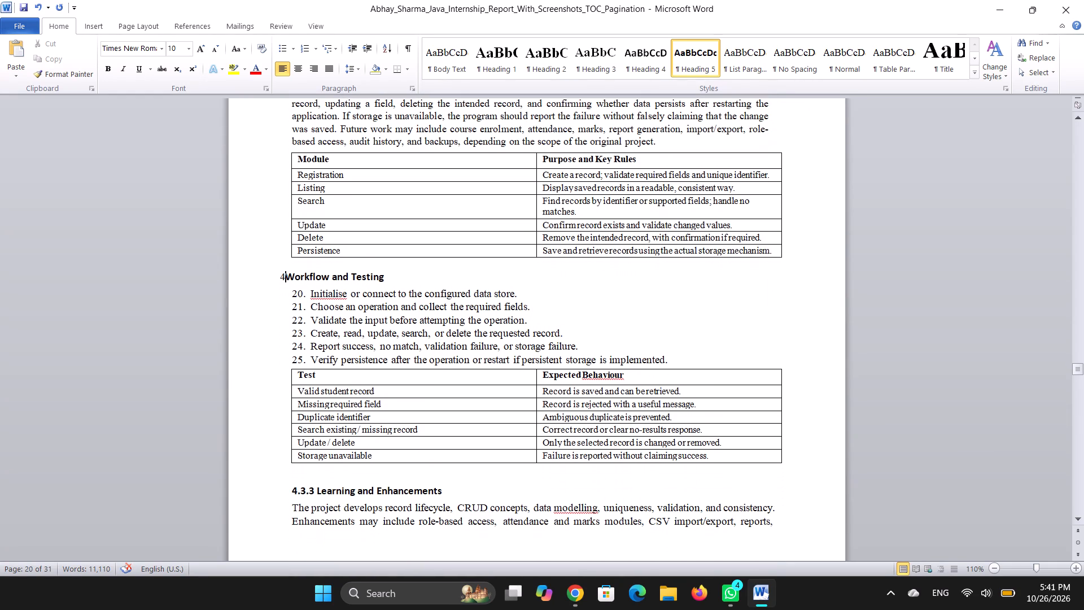
scroll(291, 272, down, 2)
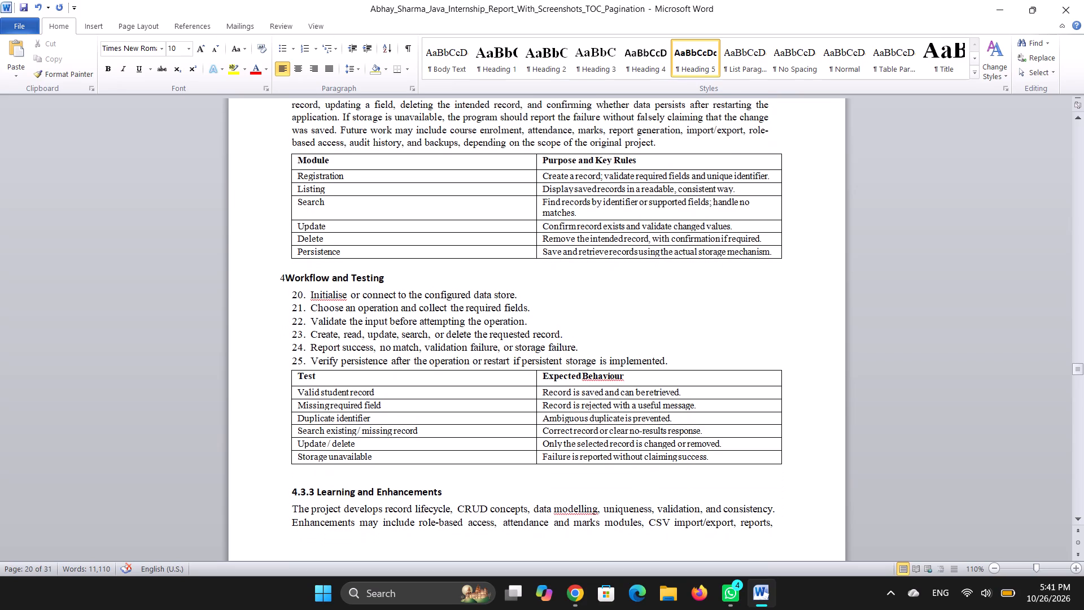
scroll(291, 272, down, 1)
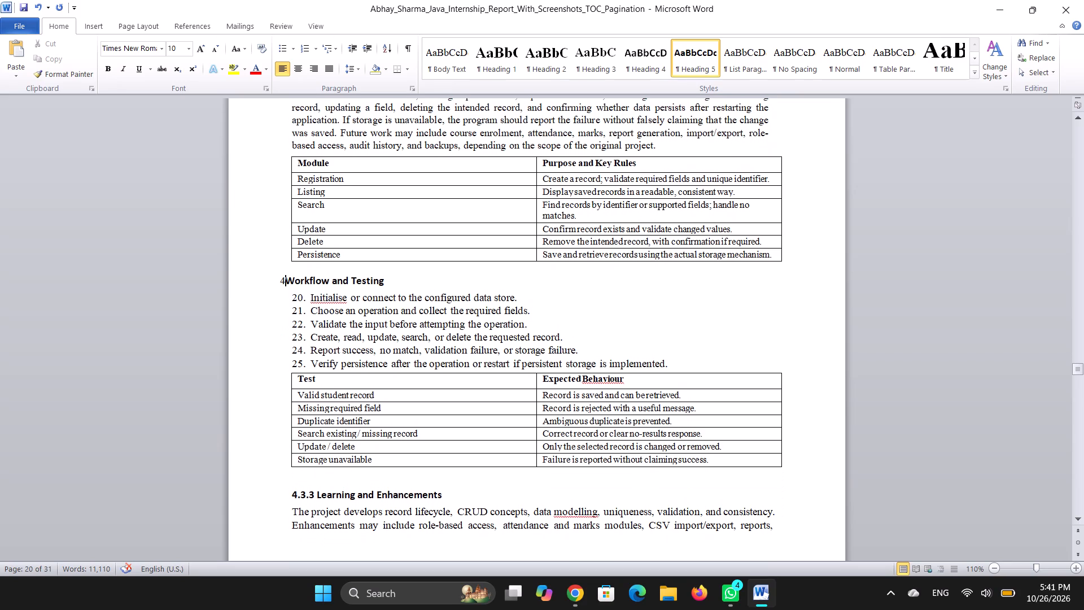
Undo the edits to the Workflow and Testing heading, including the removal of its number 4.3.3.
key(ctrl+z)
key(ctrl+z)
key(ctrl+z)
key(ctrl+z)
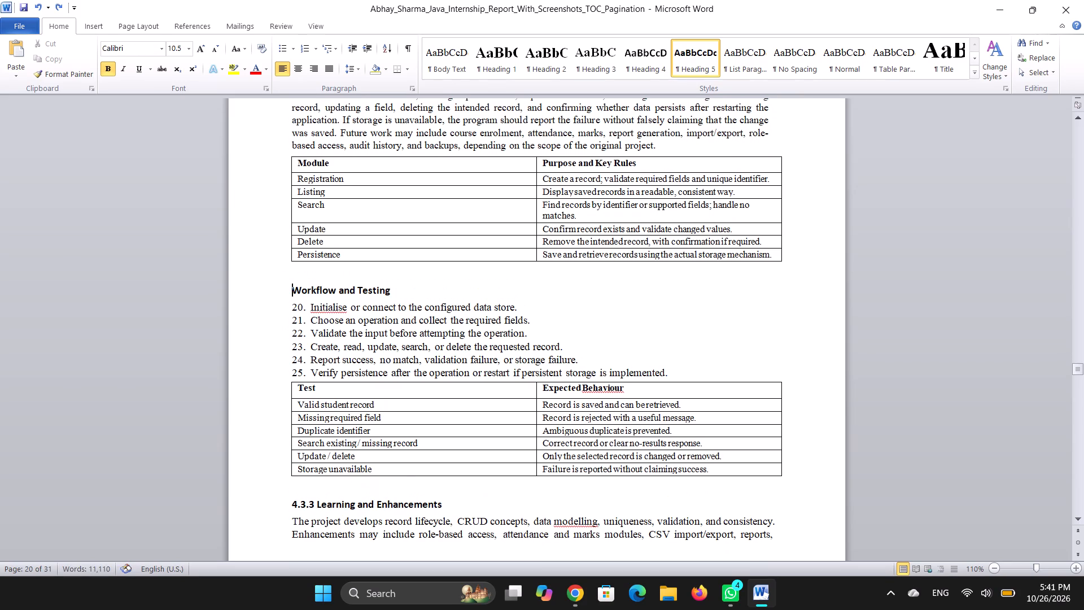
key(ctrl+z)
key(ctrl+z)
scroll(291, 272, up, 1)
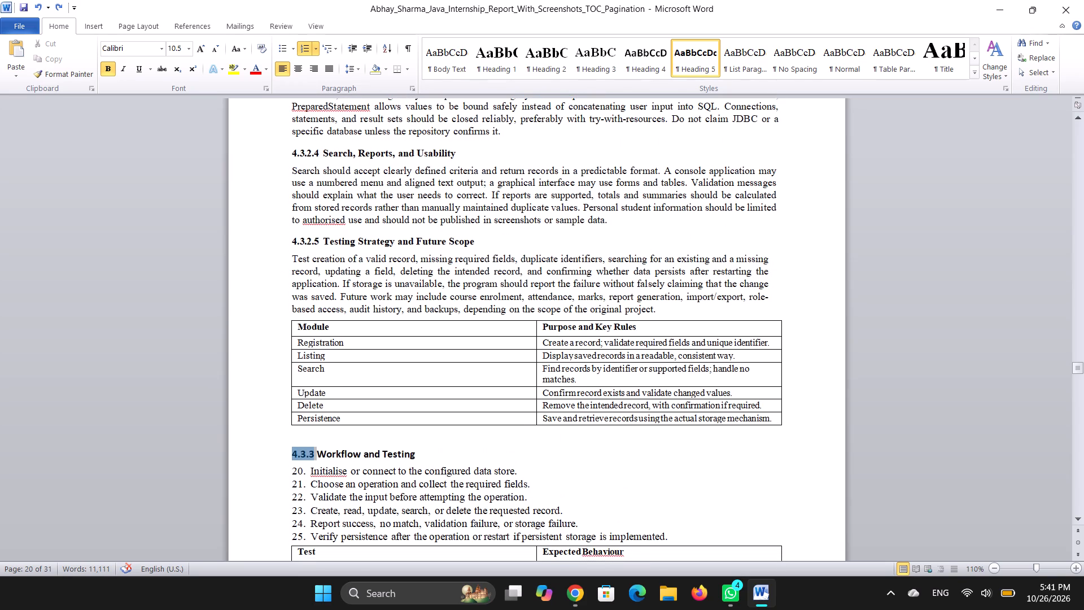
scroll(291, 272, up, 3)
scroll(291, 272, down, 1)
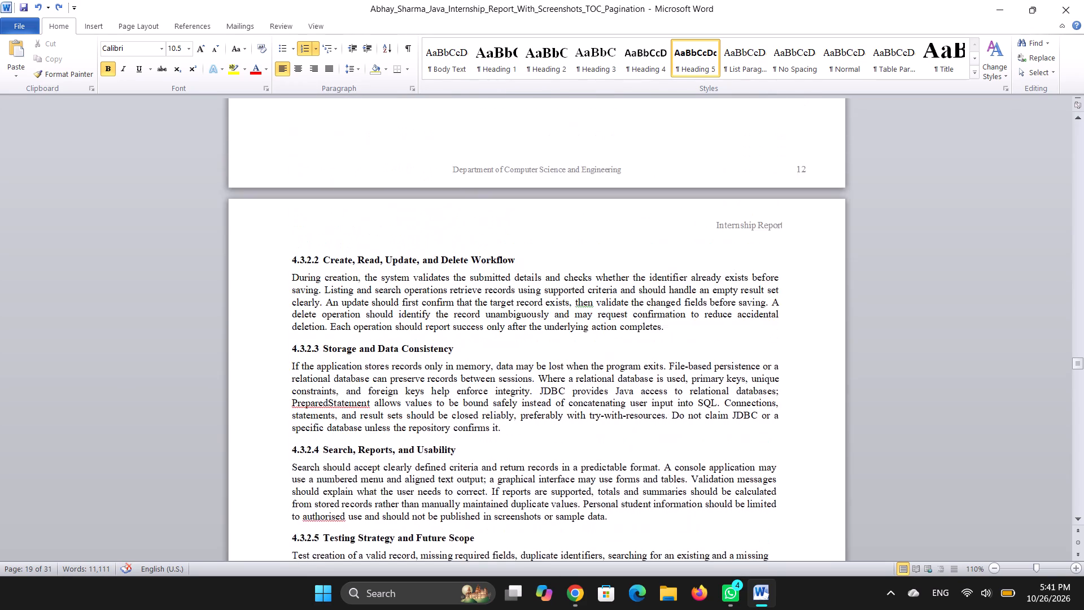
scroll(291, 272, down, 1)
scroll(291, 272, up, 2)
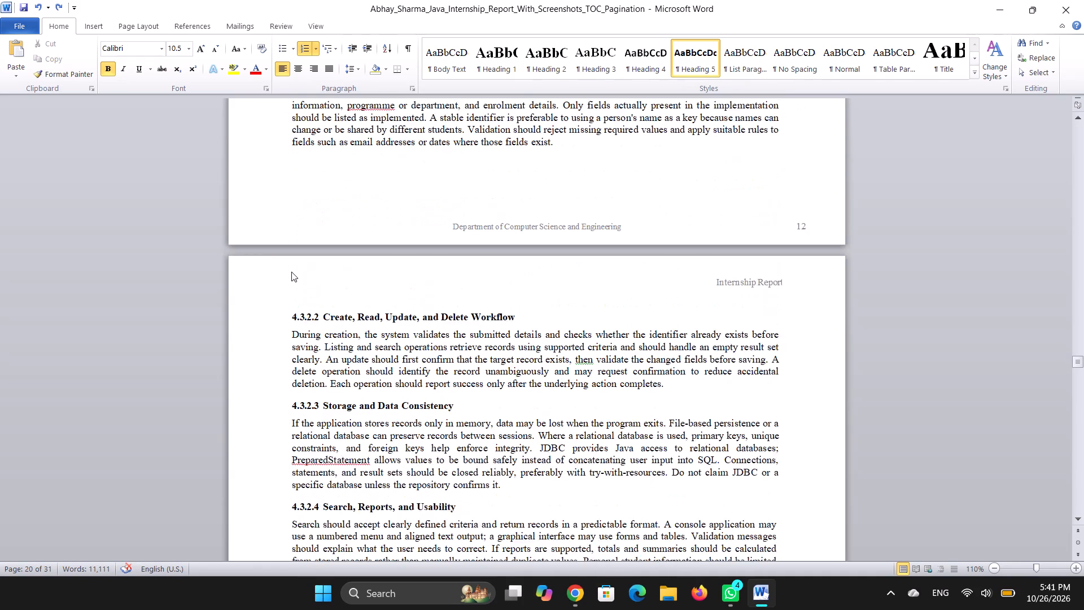
Remove the automatic number in front of the Workflow and Testing heading, clearing any stray characters entered before it.
scroll(291, 272, up, 2)
scroll(291, 272, right, 1)
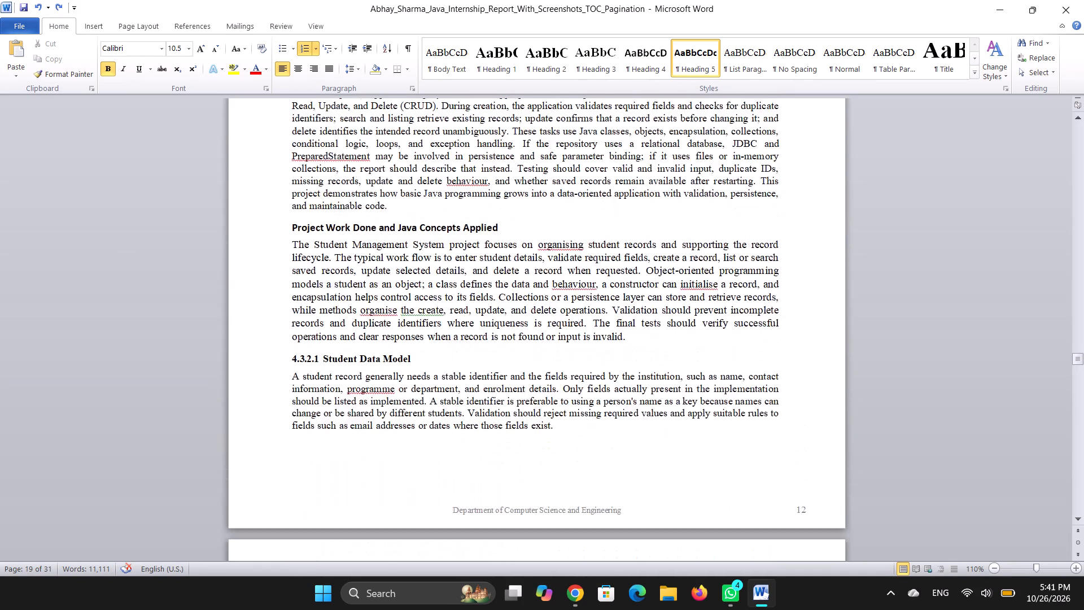
scroll(291, 272, right, 1)
scroll(291, 272, down, 2)
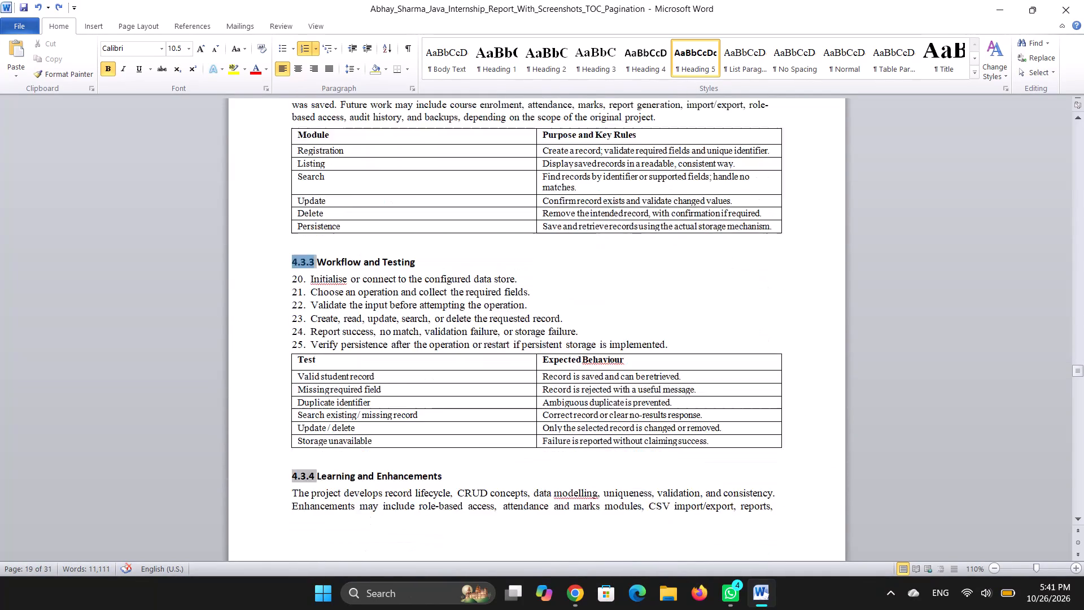
scroll(291, 272, down, 1)
click(291, 272)
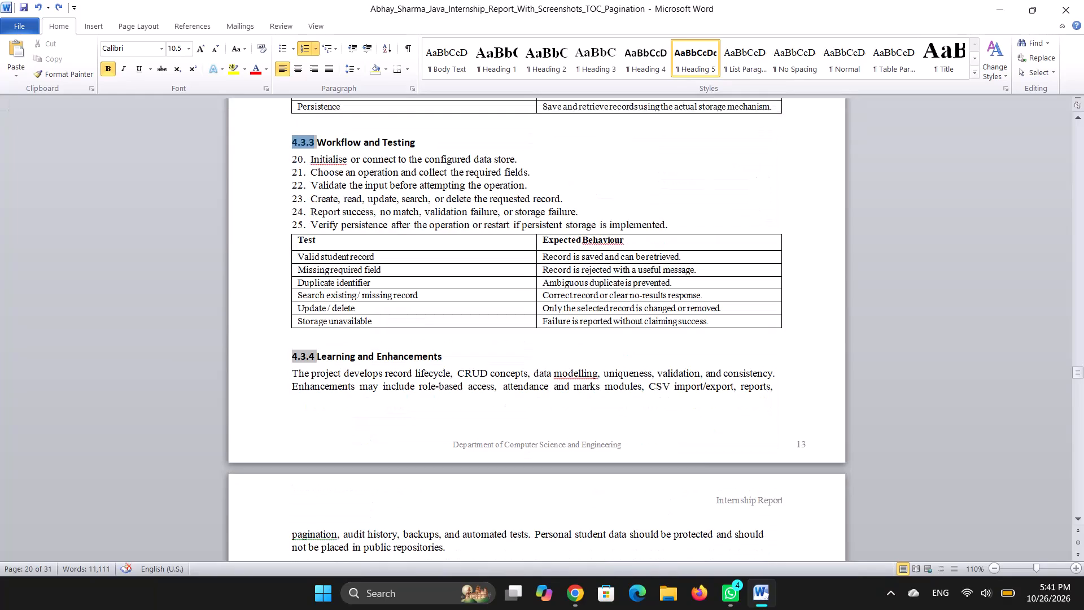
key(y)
key(ctrl+y)
key(ctrl+y)
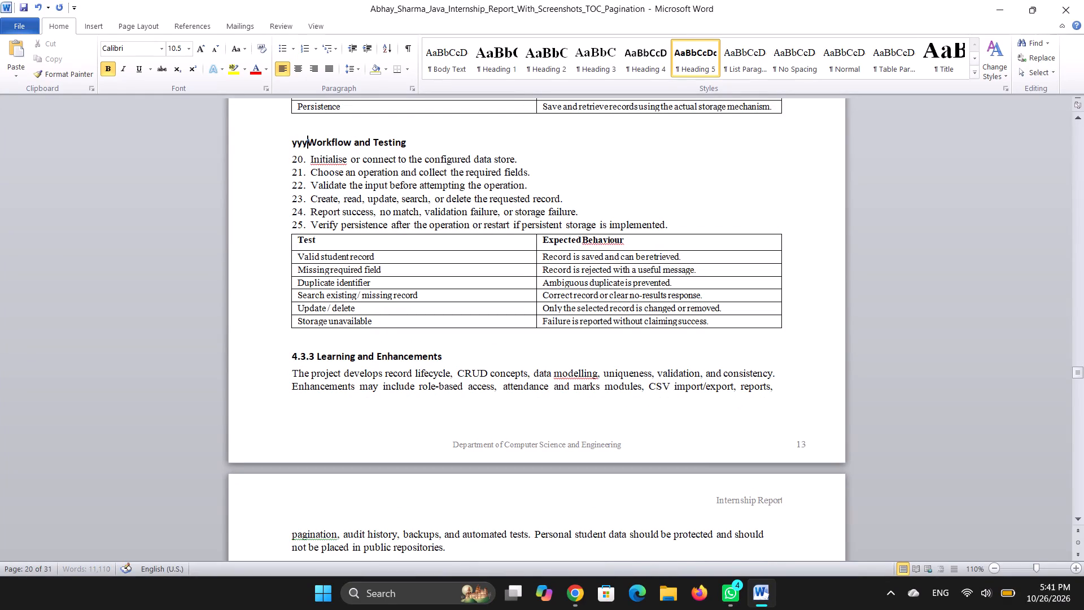
key(ctrl+y)
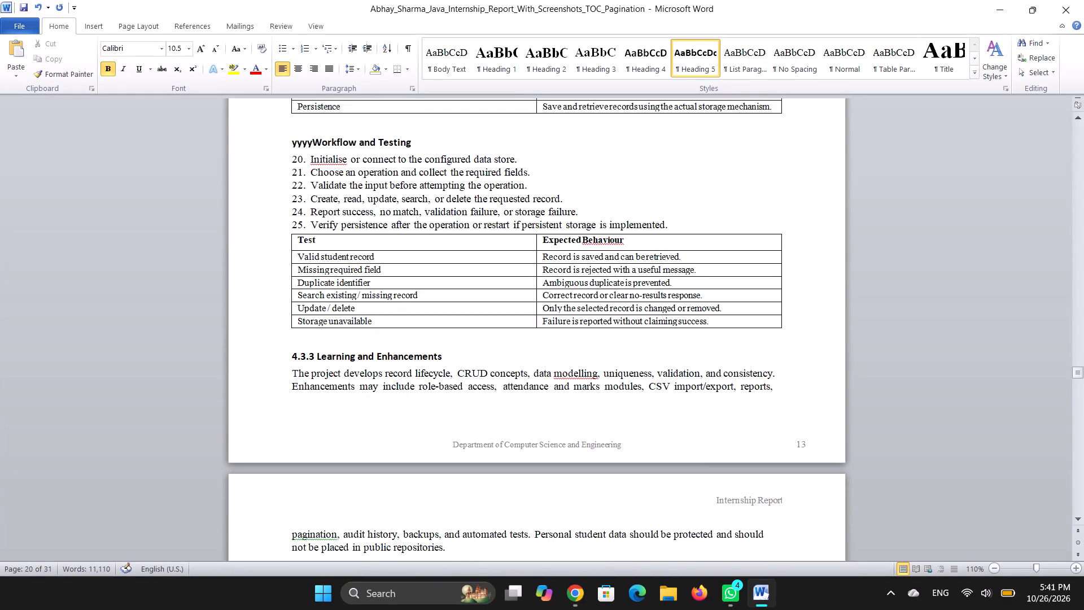
key(BackSpace)
key(BackSpace)
key(BackSpace)
key(BackSpace)
key(BackSpace)
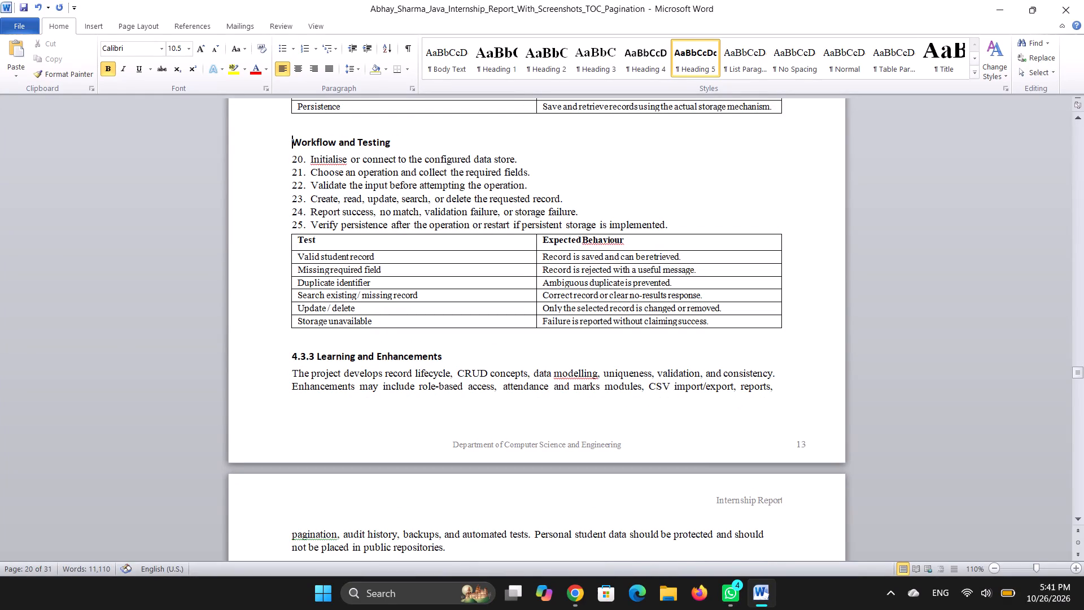
Remove the Workflow and Testing heading's indent and the blank space above it, and reinsert one line break before it.
key(BackSpace)
key(BackSpace)
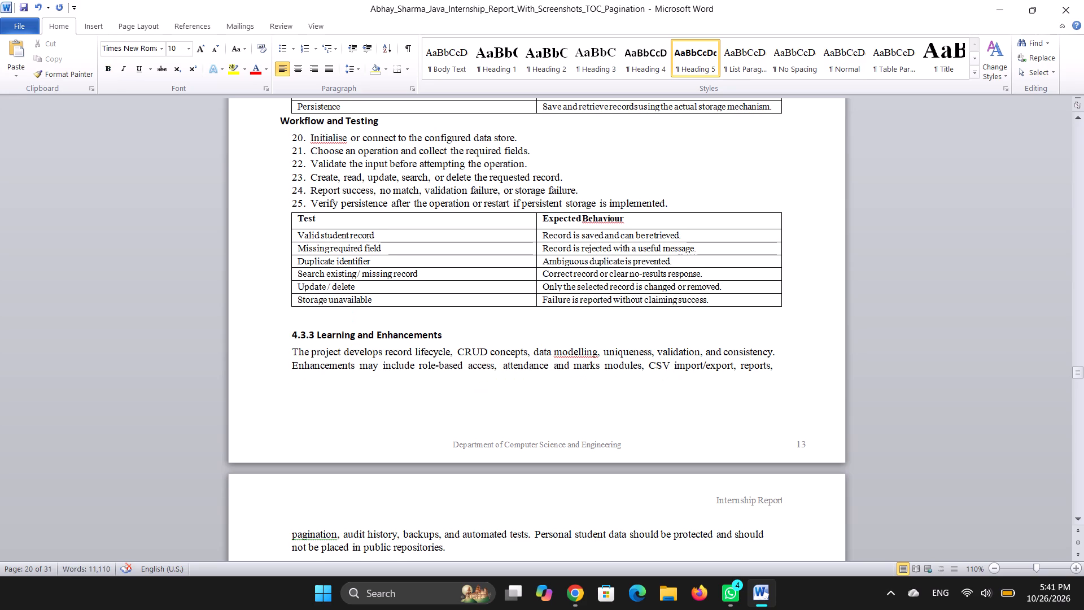
key(Return)
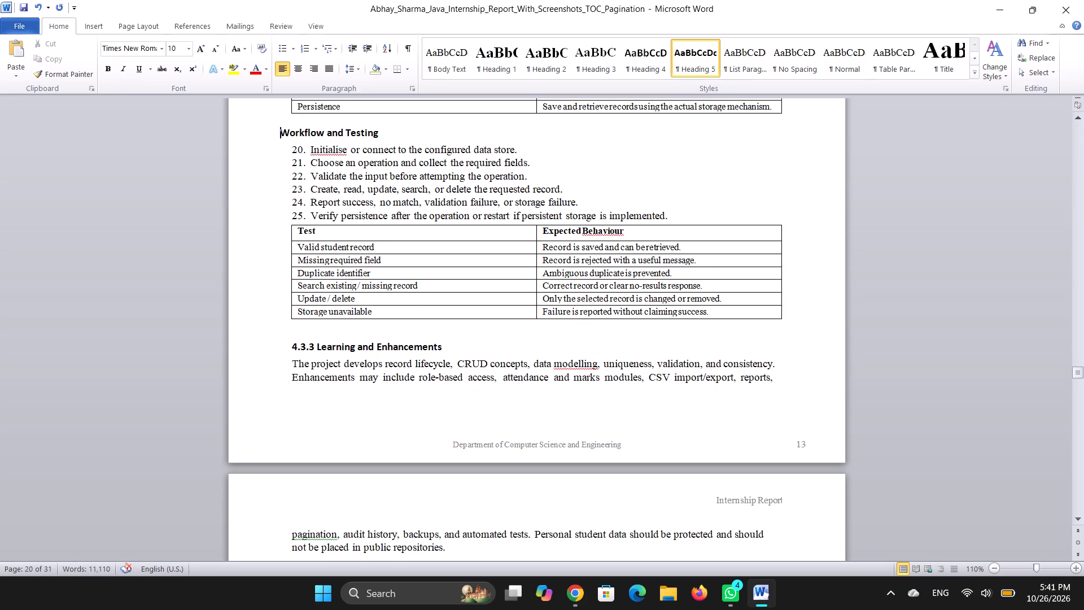
Enter the number 4.3.3 directly before the Workflow and Testing heading and make it bold.
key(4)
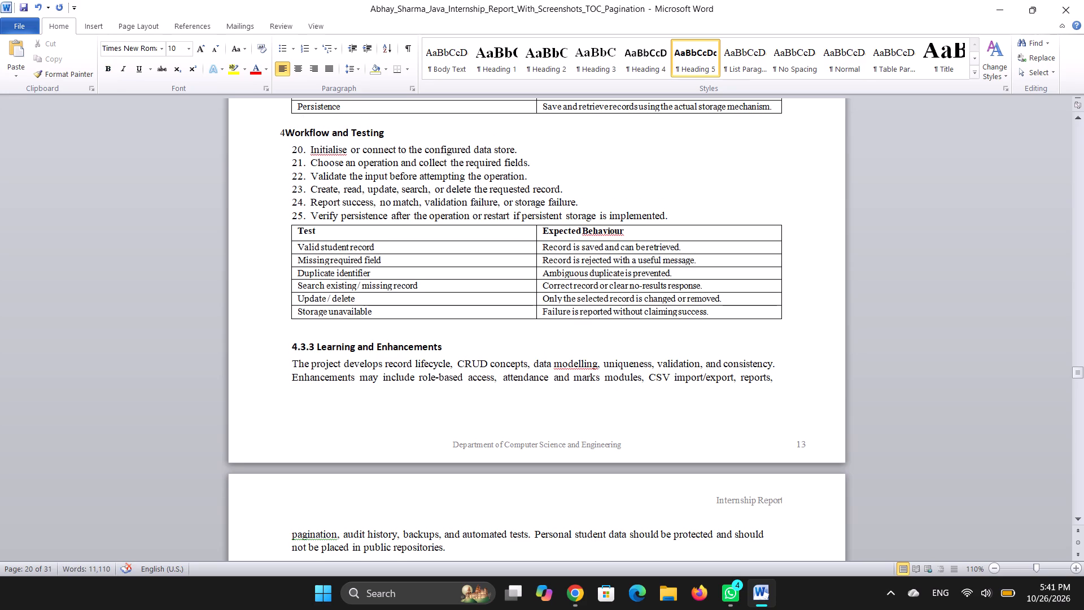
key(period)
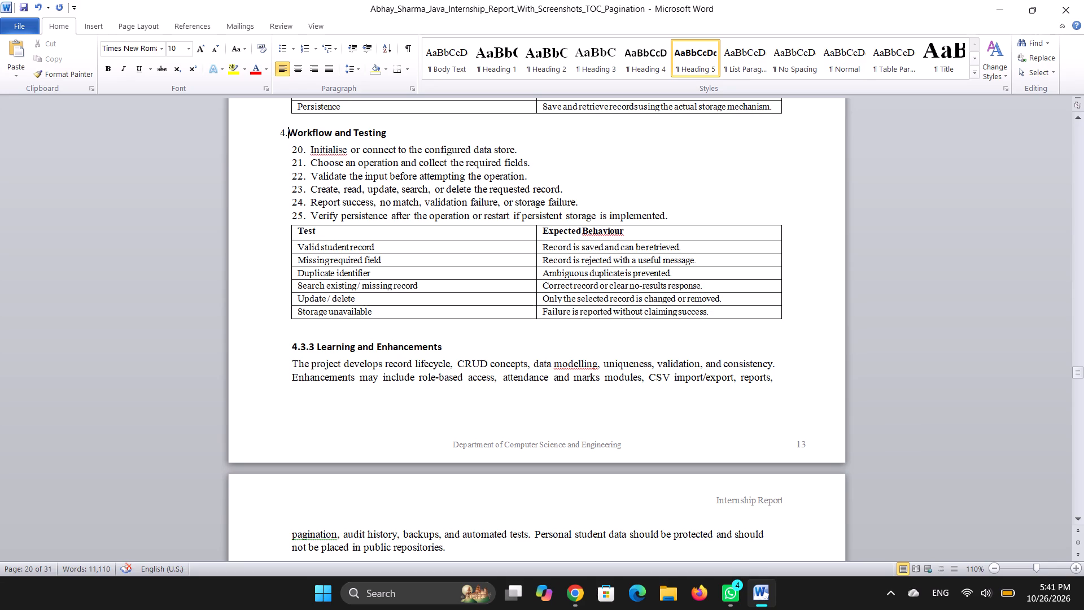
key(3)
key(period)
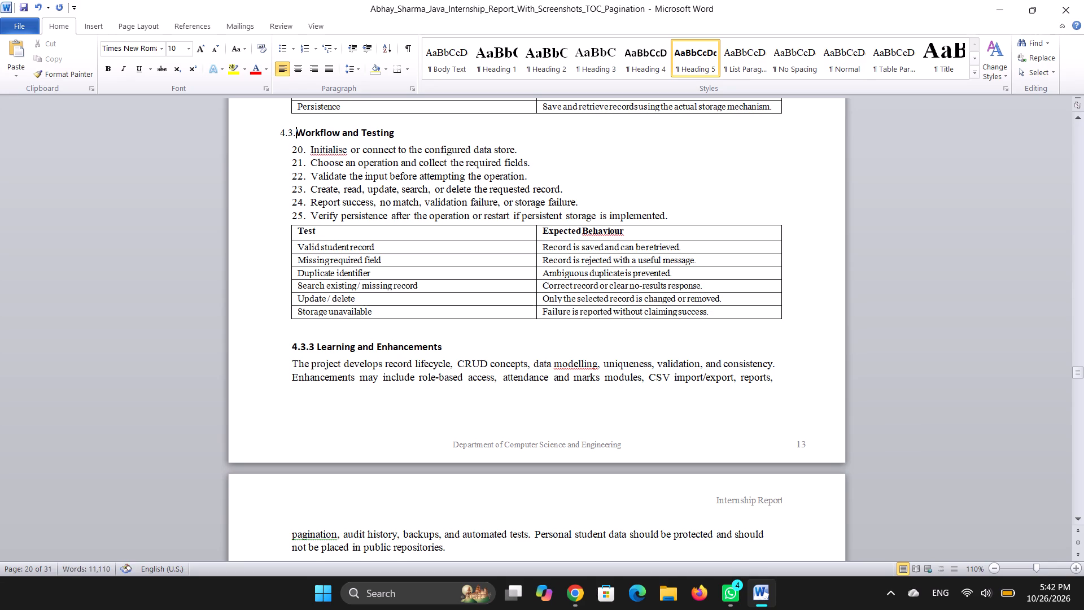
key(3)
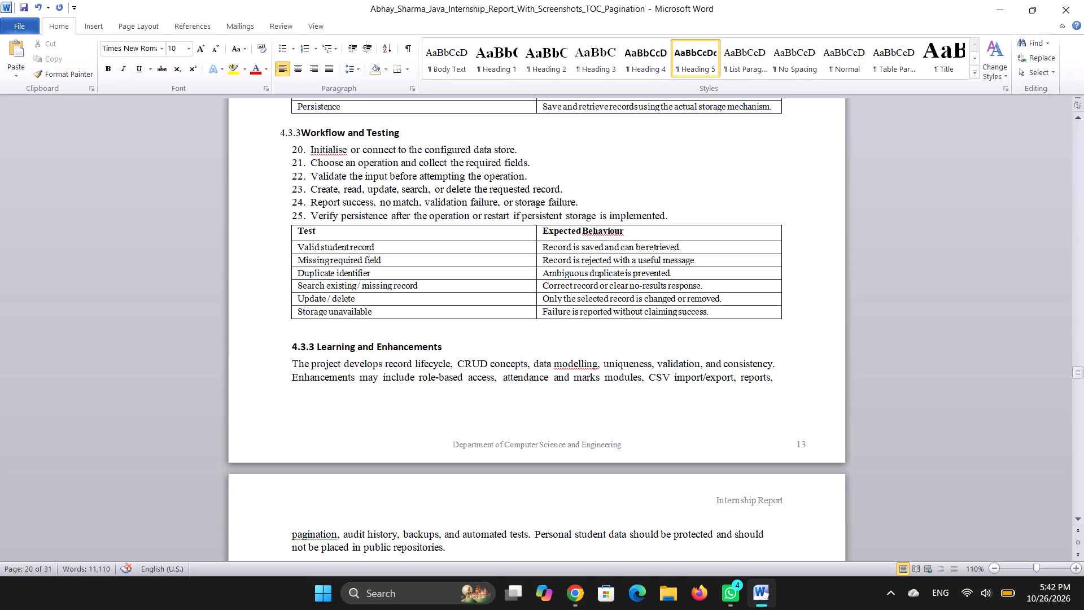
drag(278, 131, 298, 131)
drag(298, 131, 302, 131)
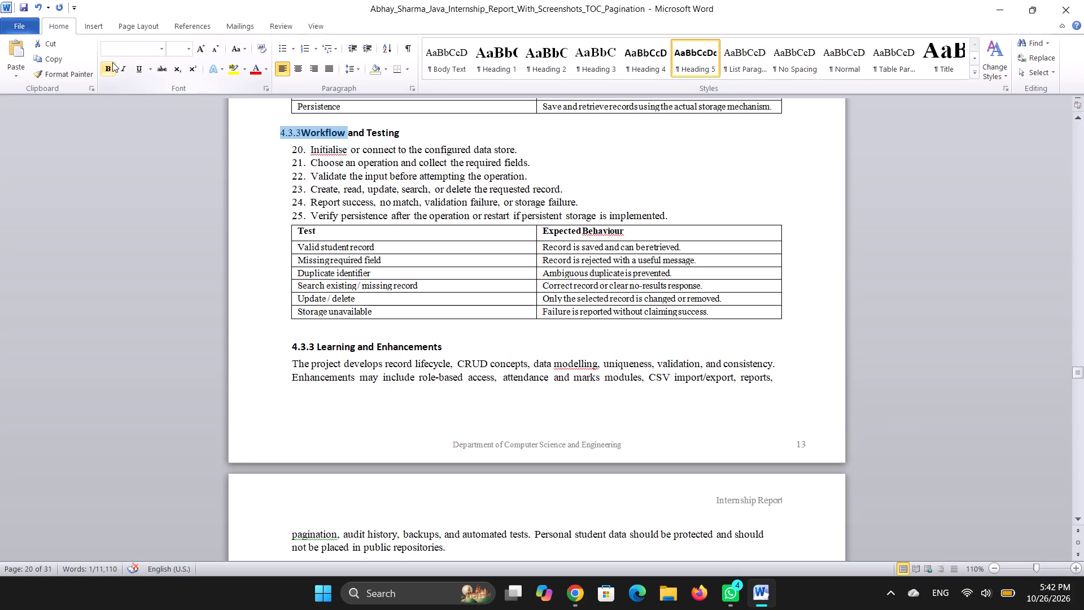
click(112, 62)
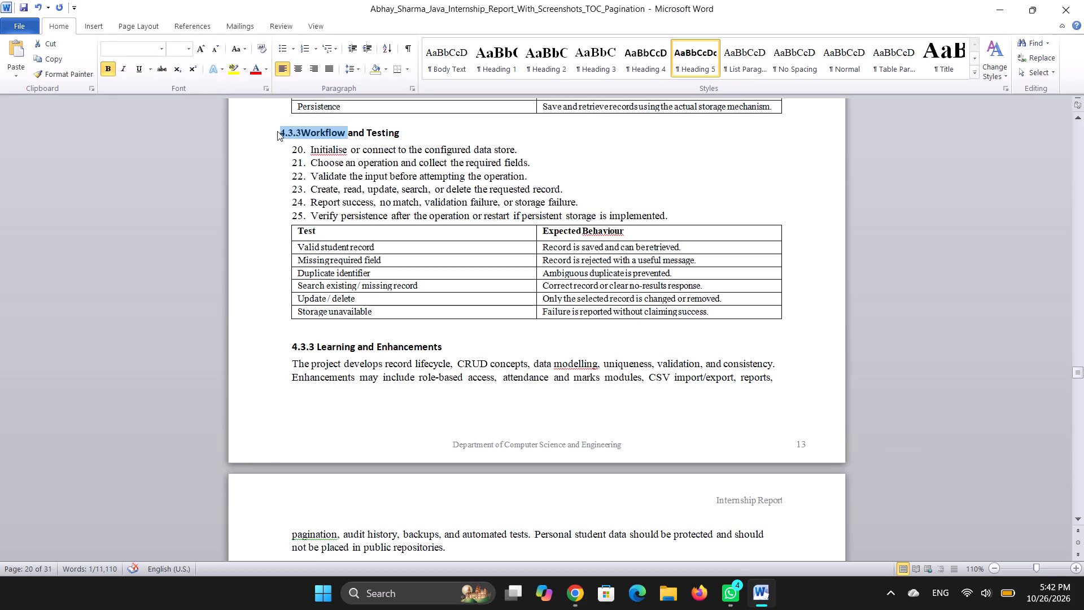
Indent the Workflow and Testing heading with four spaces and add a space between 4.3.3 and the title.
click(277, 130)
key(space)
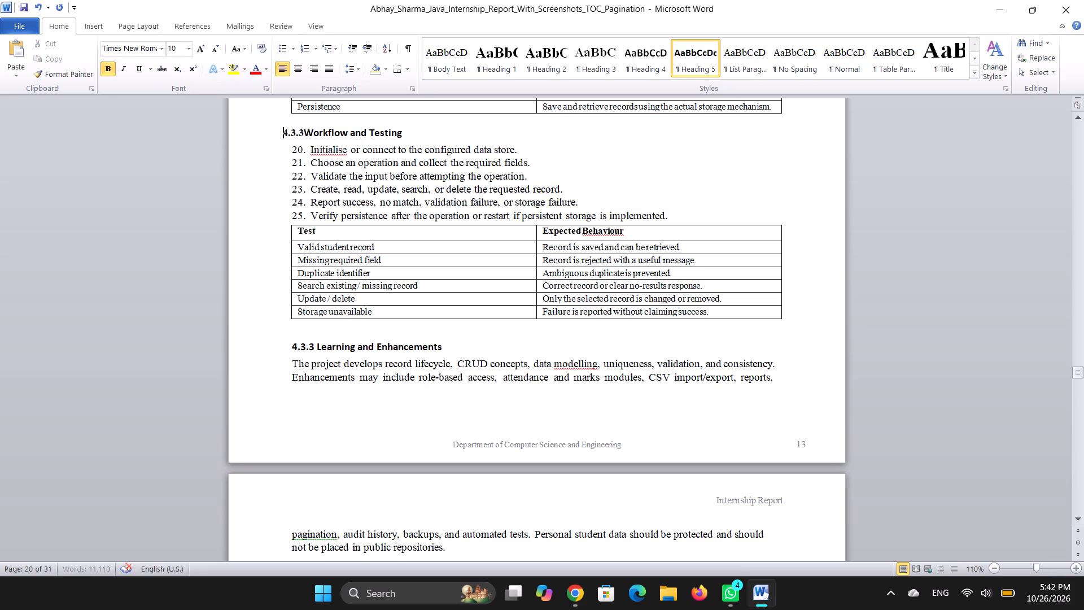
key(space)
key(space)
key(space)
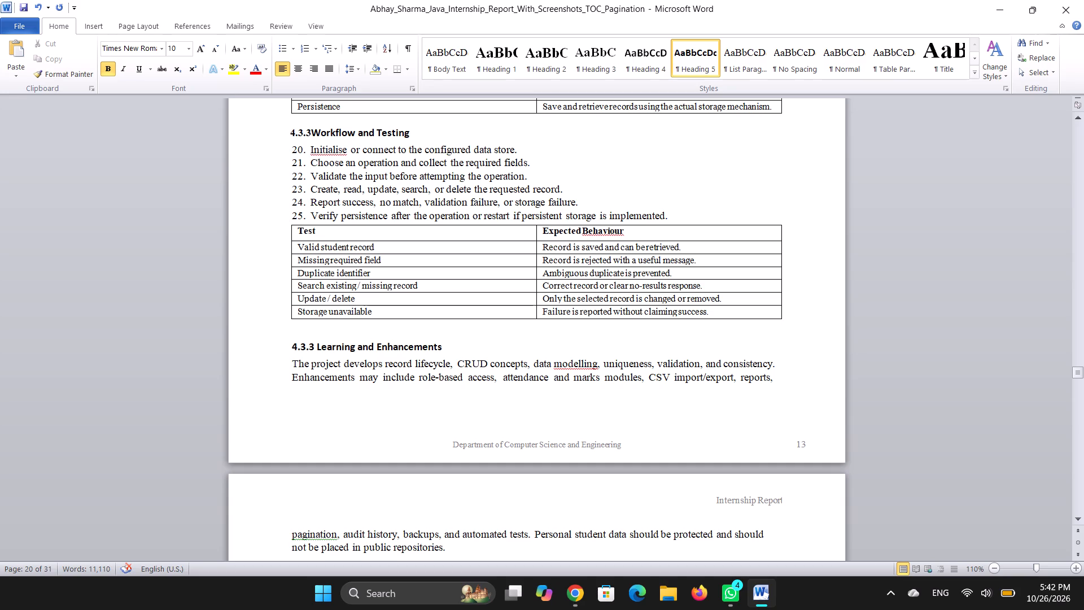
click(310, 133)
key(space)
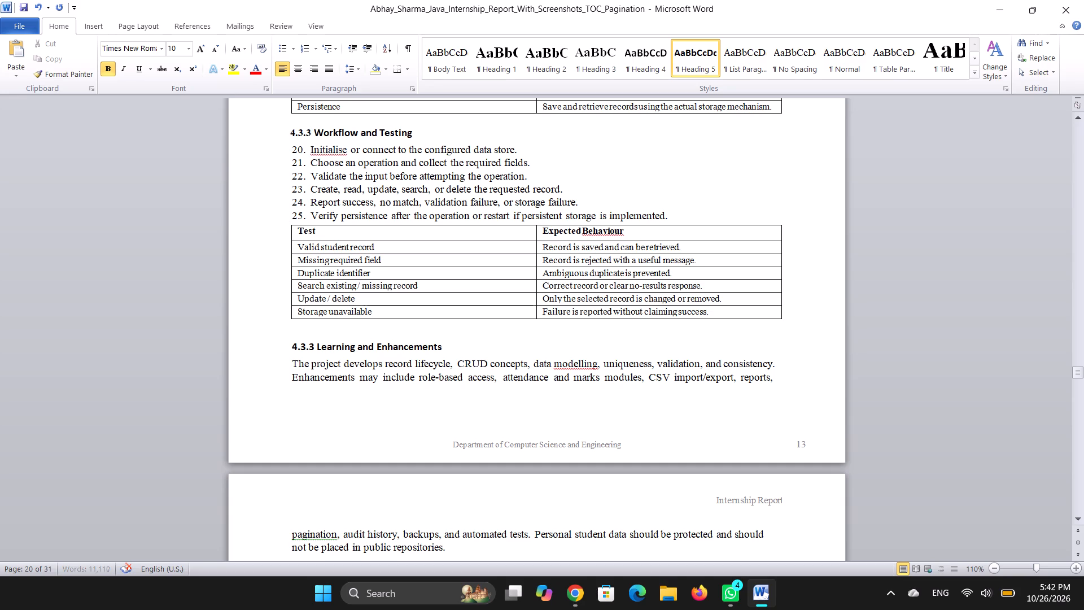
Replace the automatic number of the Learning and Enhancements heading with 4.3.4 followed by a space.
click(314, 347)
key(Left)
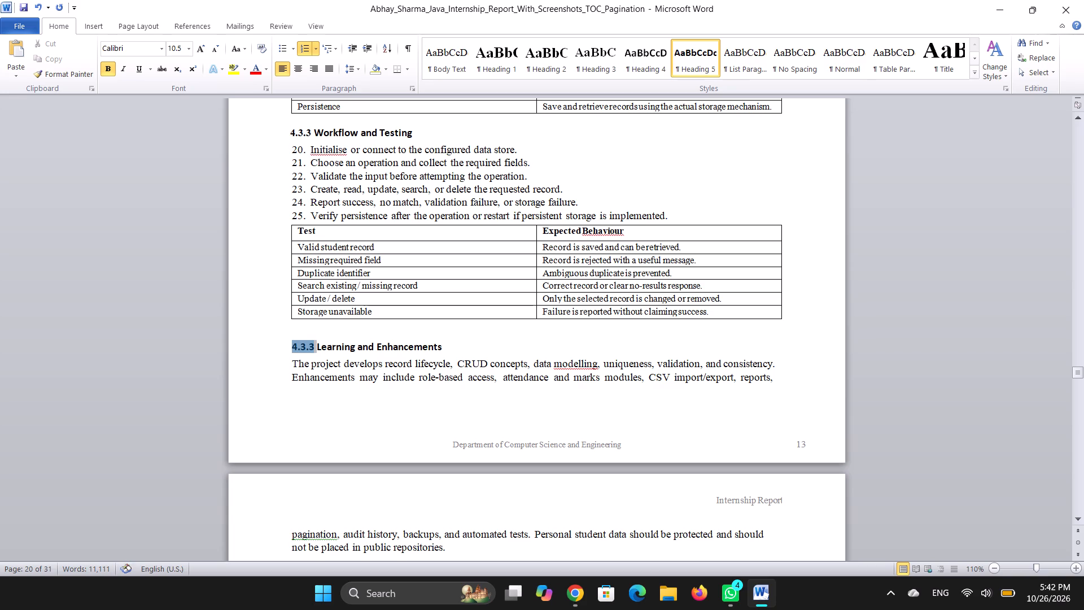
key(BackSpace)
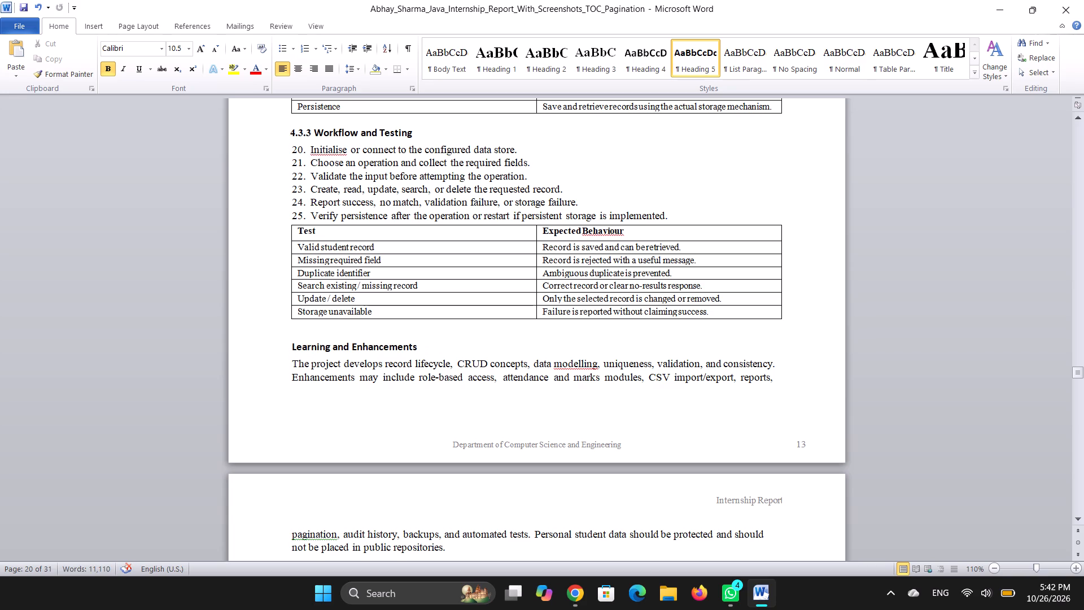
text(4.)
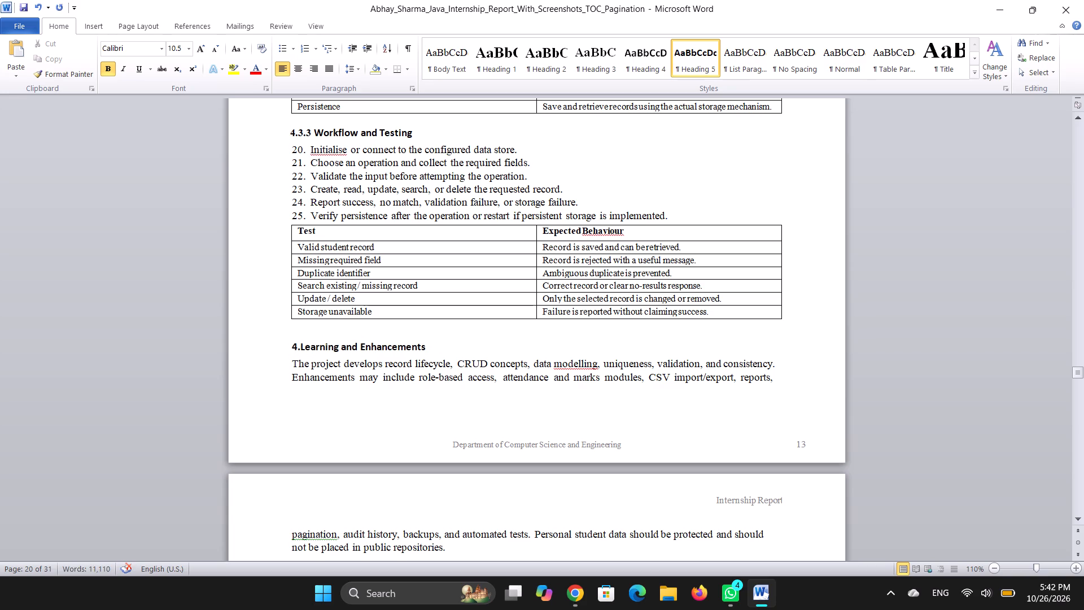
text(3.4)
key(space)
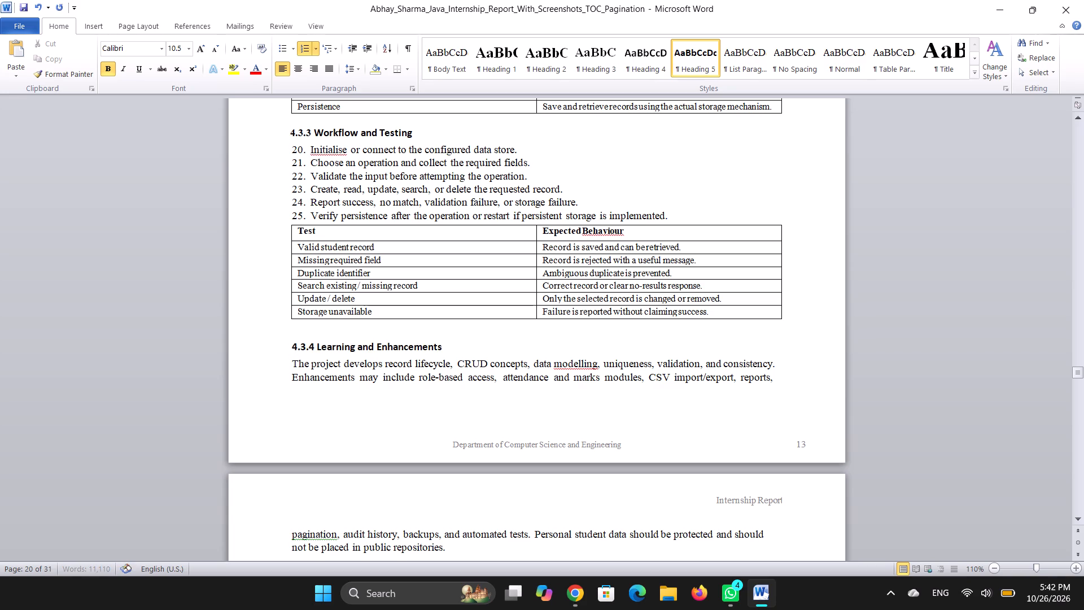
Change the spelling of Initialise to Initialize in item 20 of the Workflow and Testing list.
scroll(418, 321, up, 2)
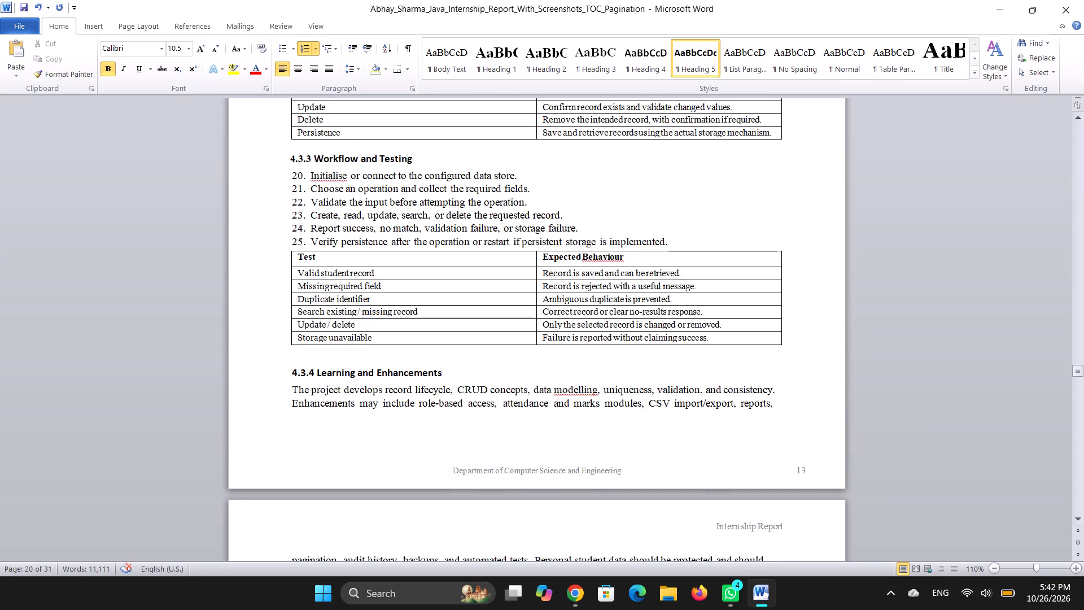
click(338, 177)
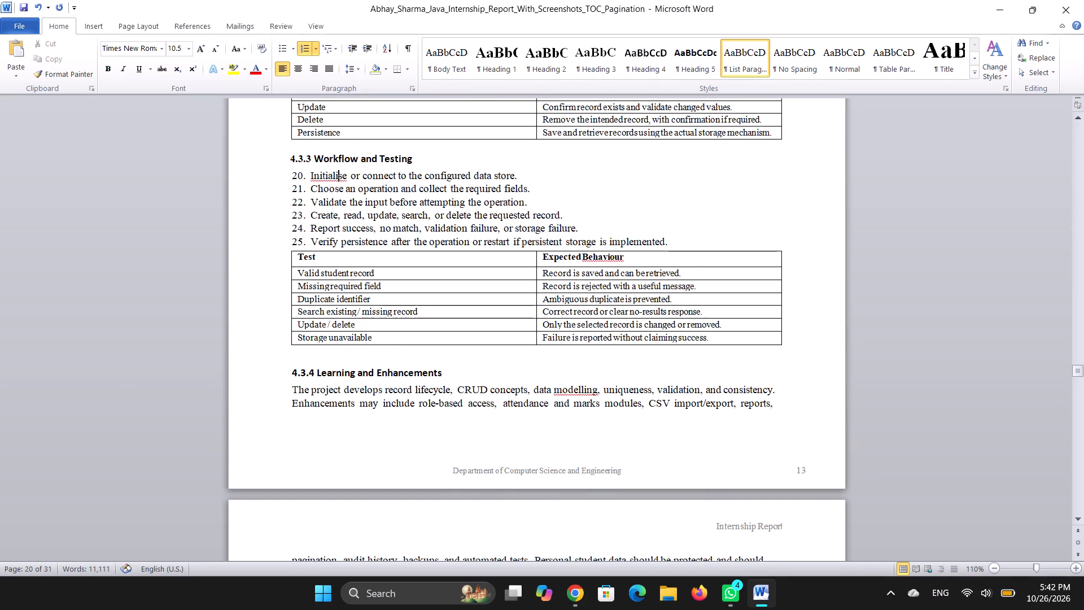
key(Right)
key(BackSpace)
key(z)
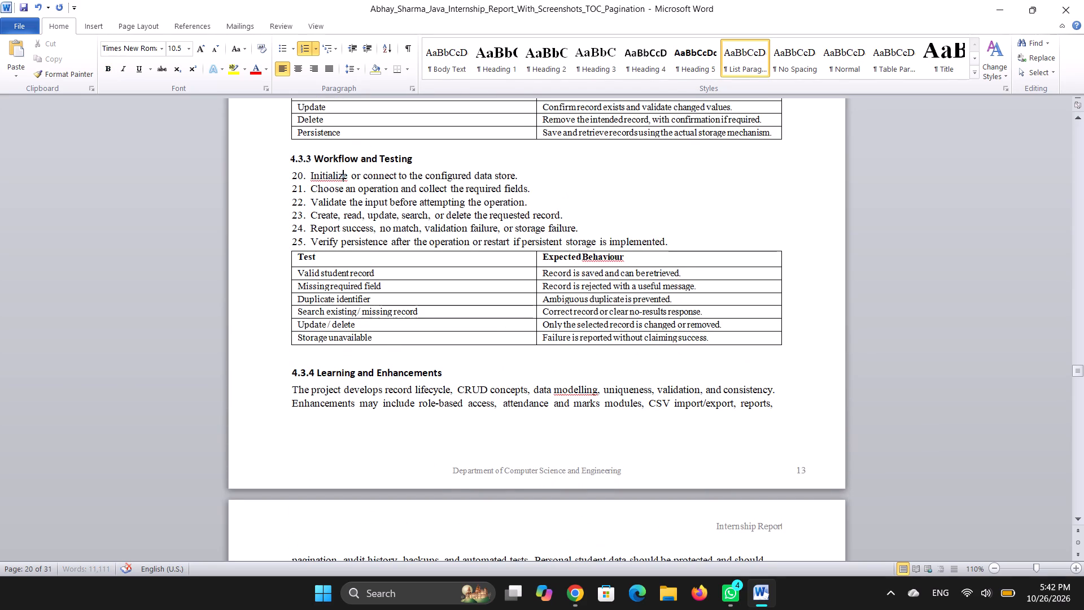
Insert a blank line after item 25, above the Test table, and remove its list number and indent.
scroll(351, 271, down, 2)
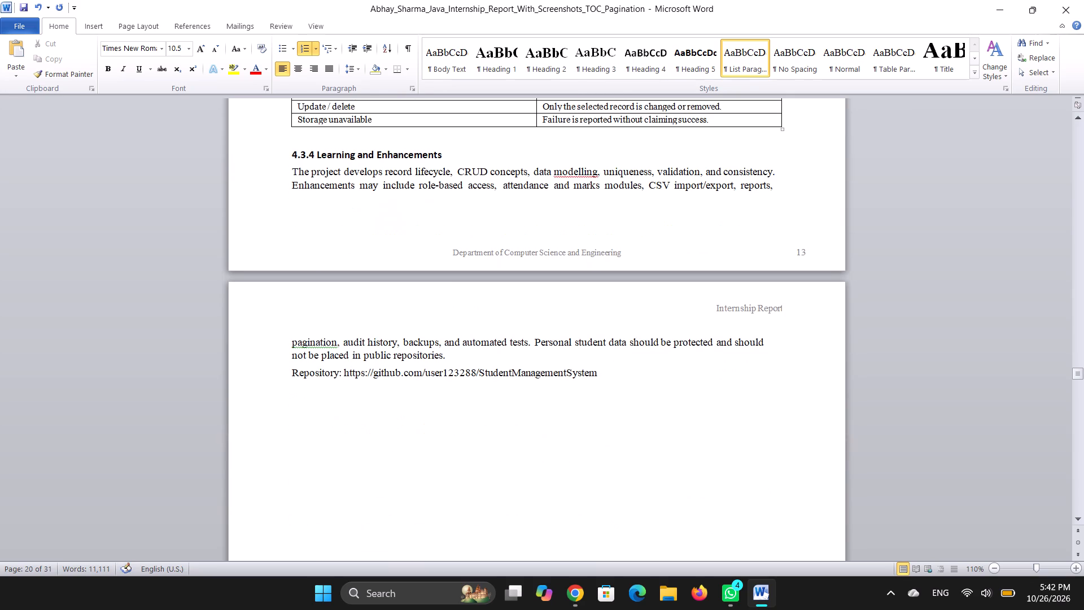
scroll(351, 271, up, 1)
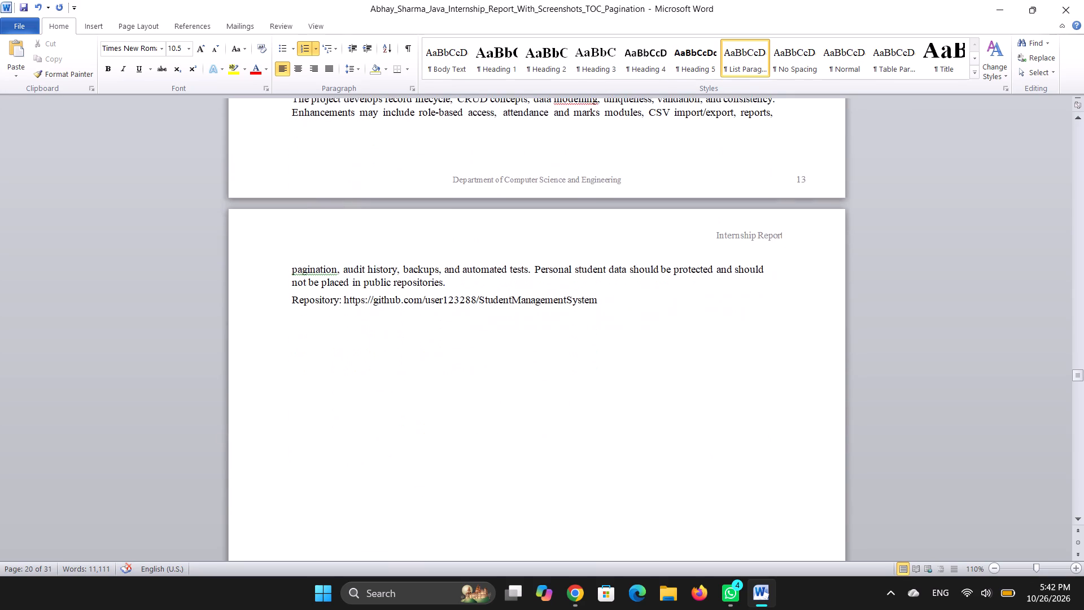
scroll(351, 271, up, 1)
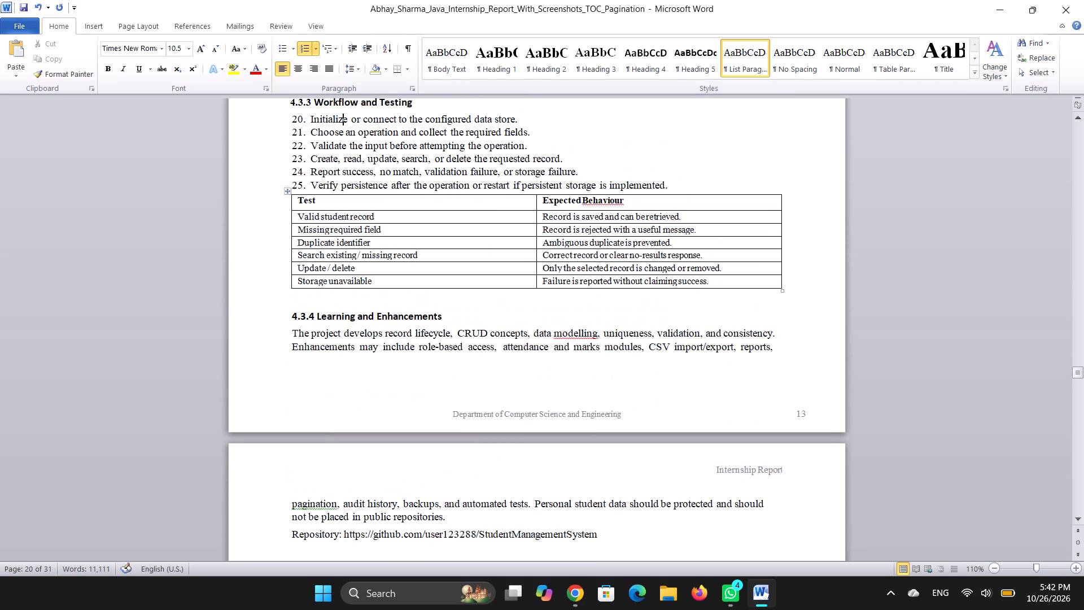
click(673, 185)
key(Return)
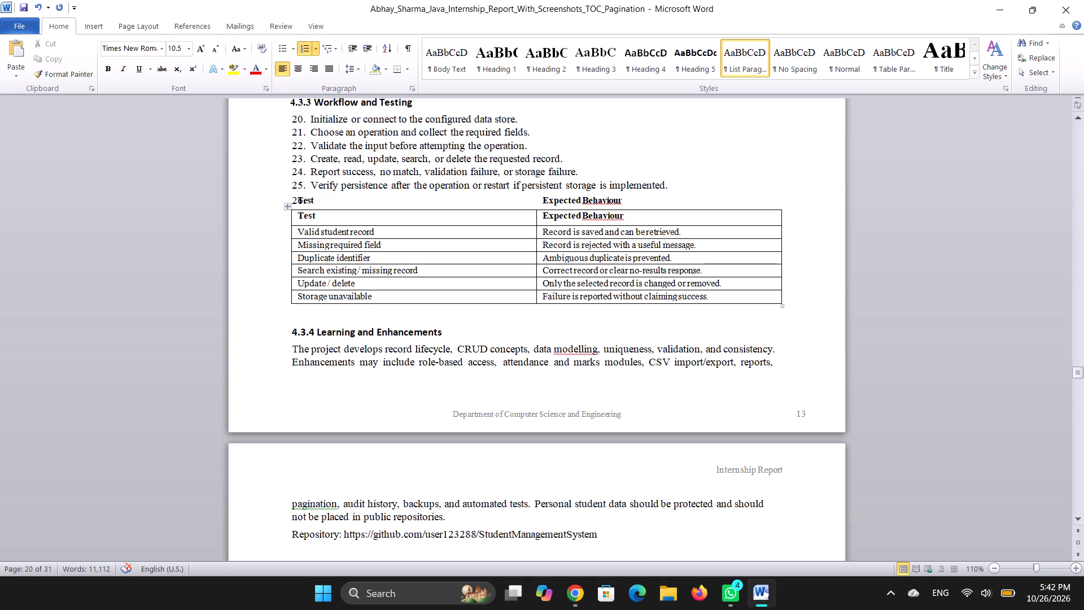
click(314, 200)
key(BackSpace)
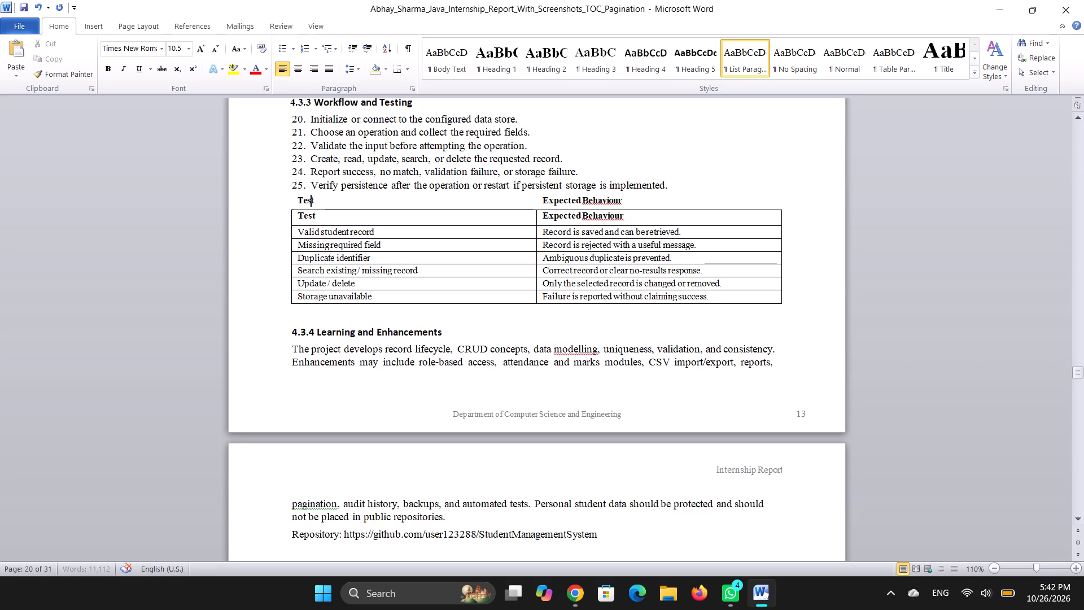
key(BackSpace)
key(Right)
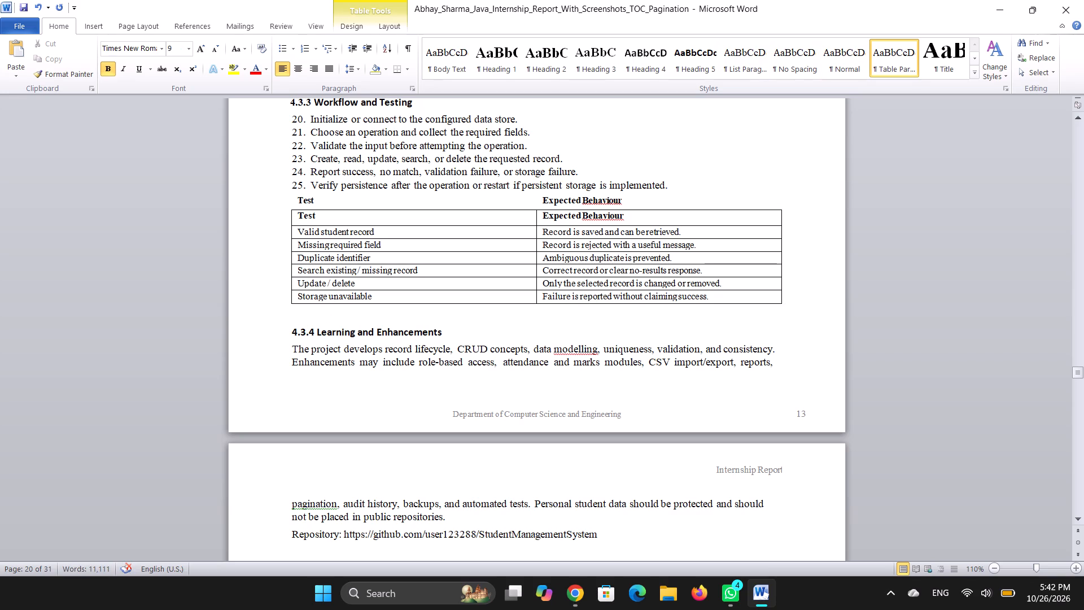
Delete the word Test from the duplicate text box above the Test table's header row.
click(314, 200)
key(BackSpace)
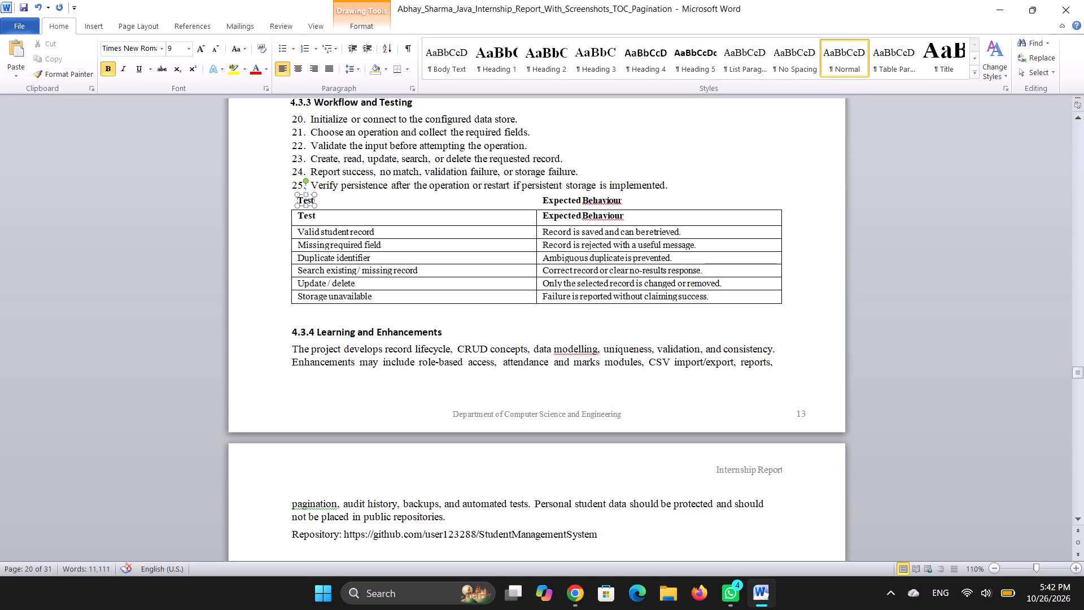
key(BackSpace)
key(BackSpace)
key(BackSpace)
click(365, 389)
Delete the words Expected Behaviour from the duplicate text box above the Test table's header row.
click(620, 197)
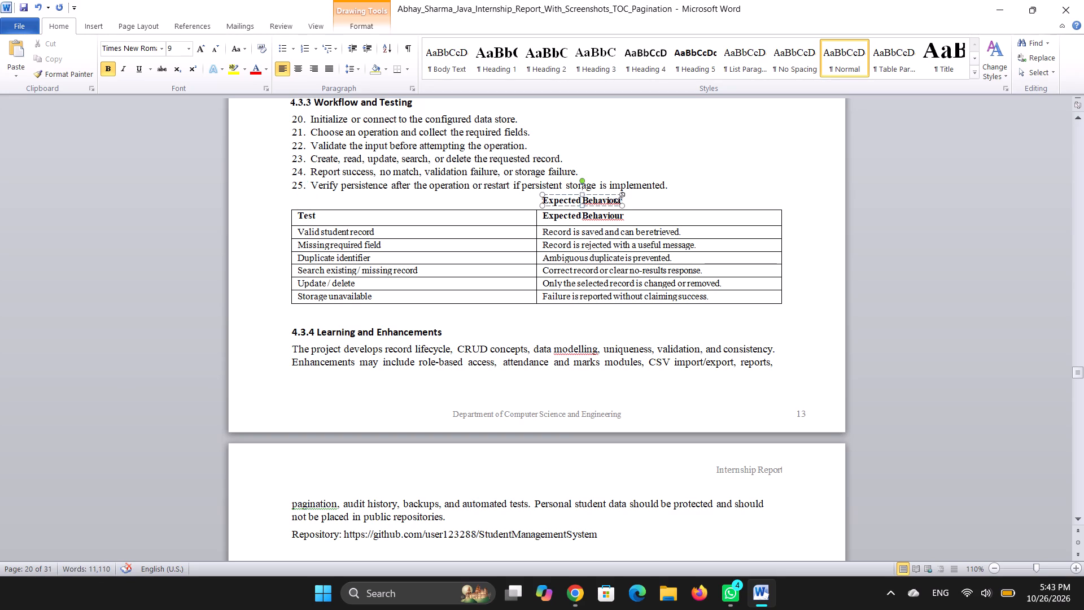
key(BackSpace)
key(BackSpace)
key(BackSpace)
key(BackSpace)
key(BackSpace)
key(BackSpace)
key(BackSpace)
key(BackSpace)
key(BackSpace)
key(BackSpace)
key(BackSpace)
key(BackSpace)
key(BackSpace)
key(BackSpace)
key(BackSpace)
key(BackSpace)
key(BackSpace)
key(BackSpace)
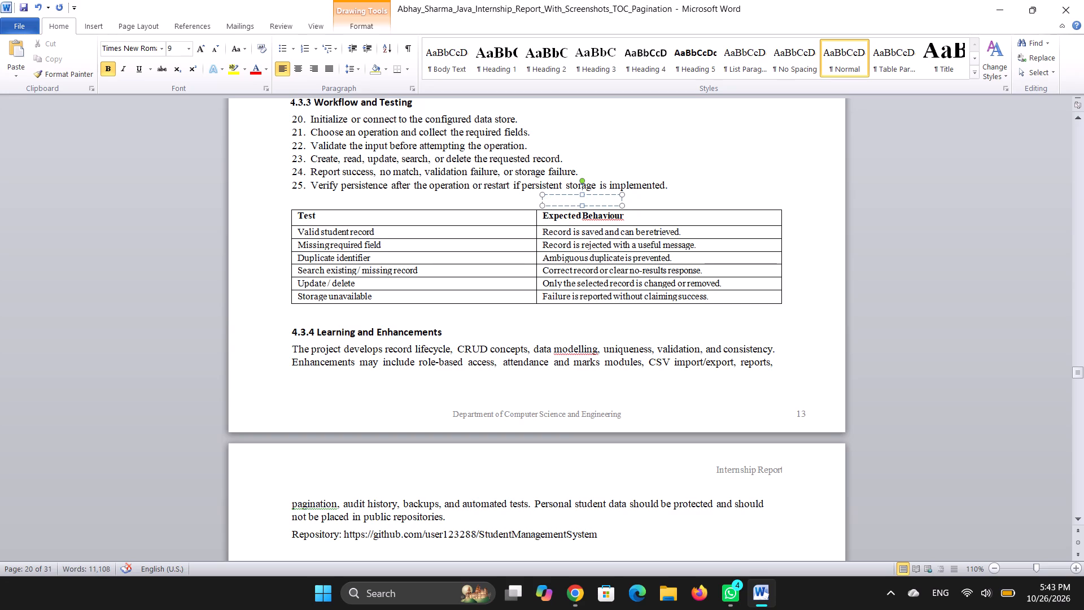
Change the spelling of modelling to modeling in the Learning and Enhancements paragraph.
click(575, 350)
right_click(575, 350)
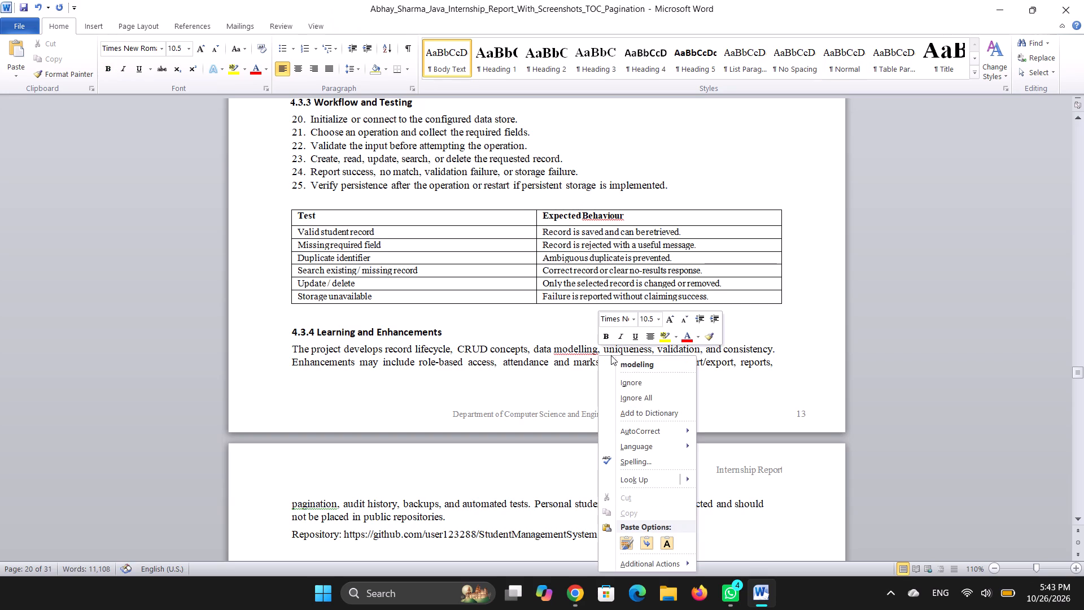
click(626, 364)
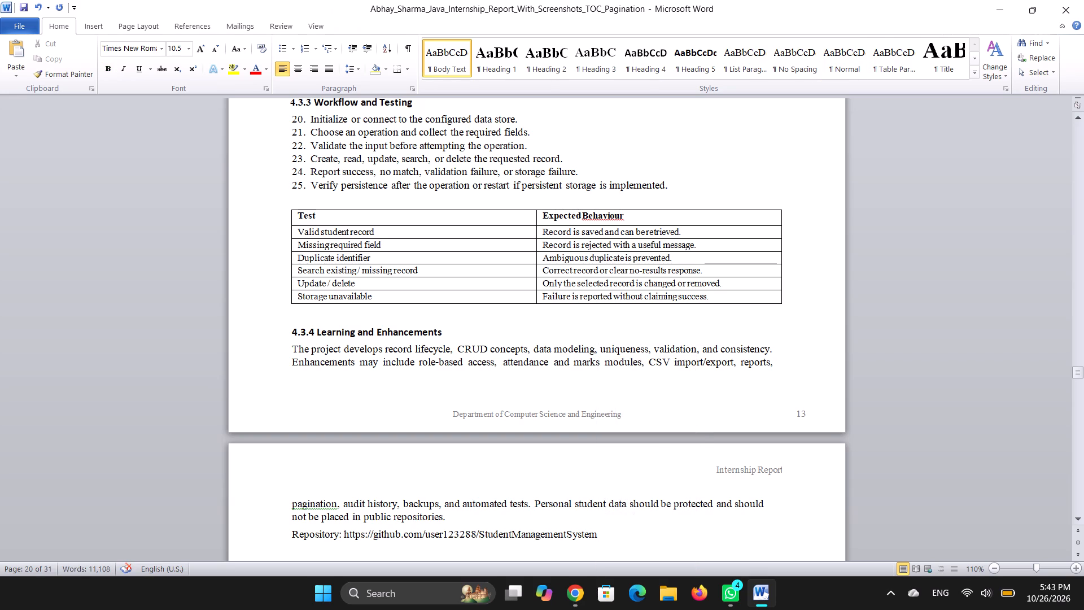
Open the proofing suggestions for the flagged word pagination in the continuation of the Learning and Enhancements paragraph.
scroll(611, 378, down, 1)
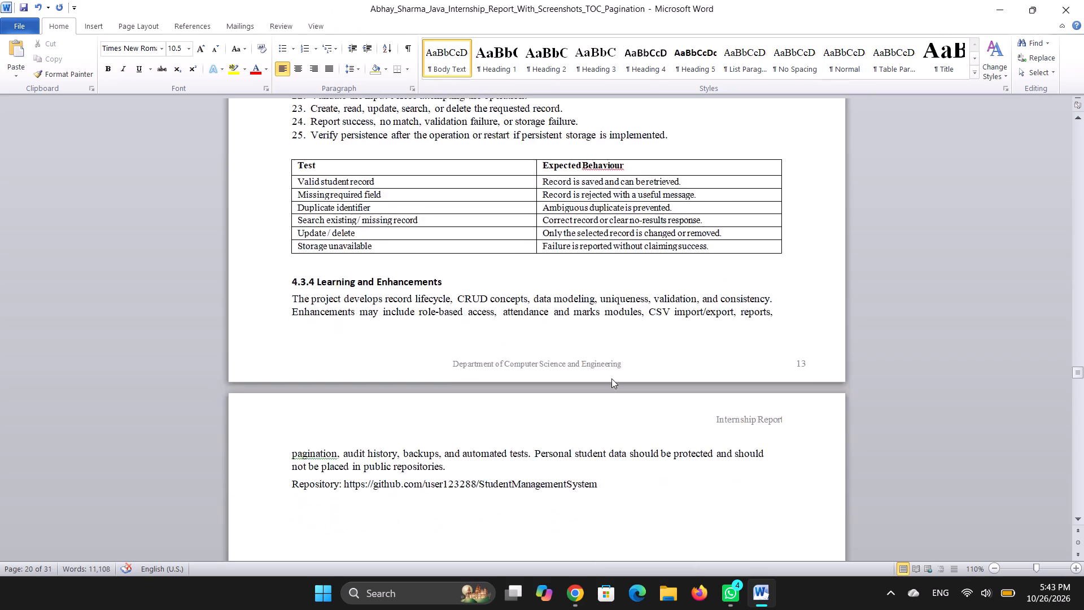
scroll(611, 378, down, 2)
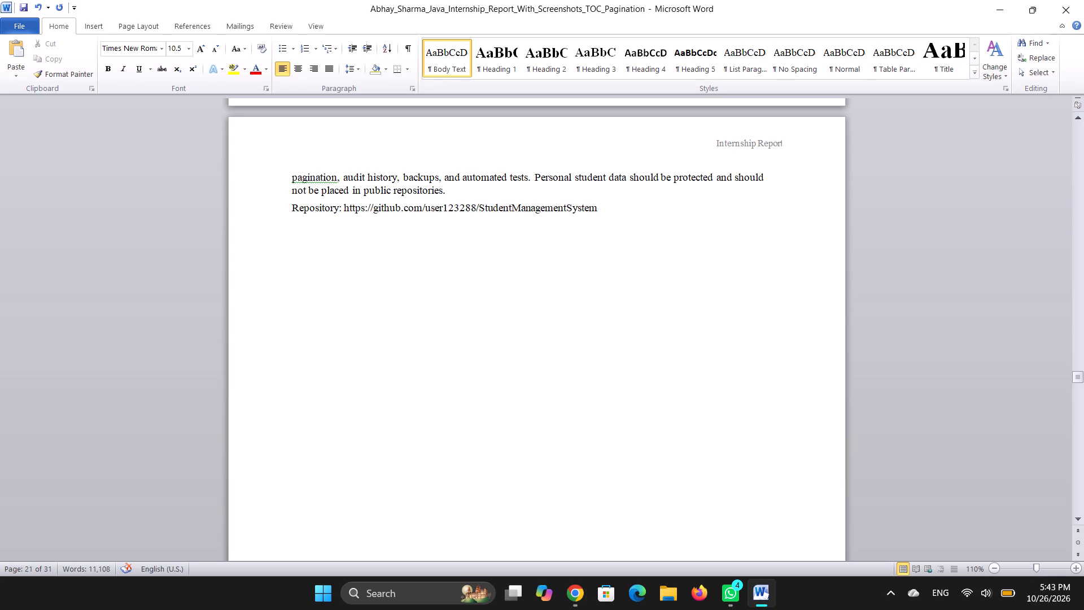
click(317, 176)
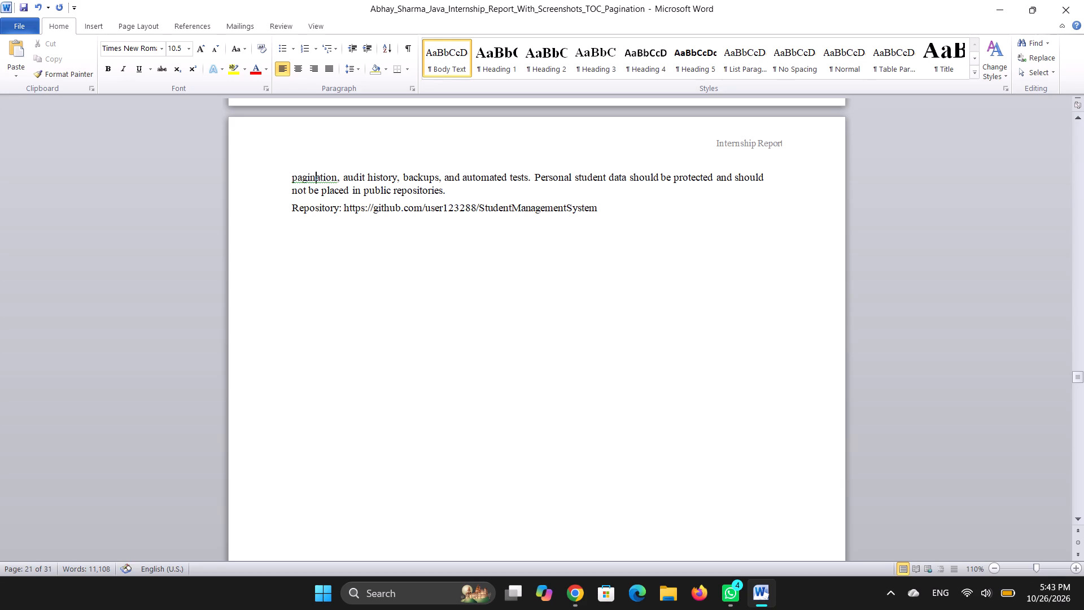
right_click(317, 176)
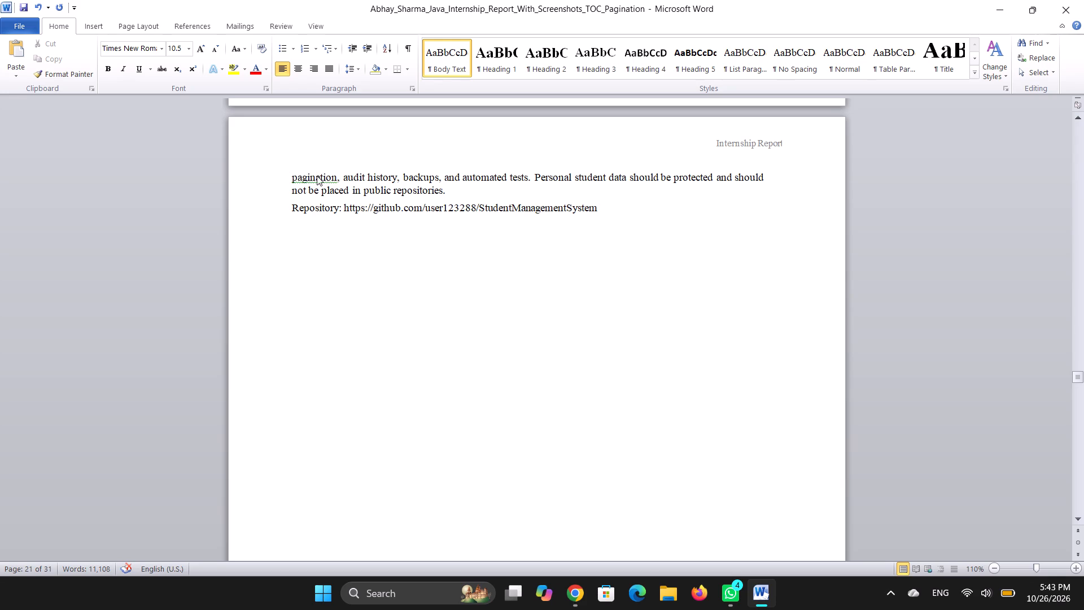
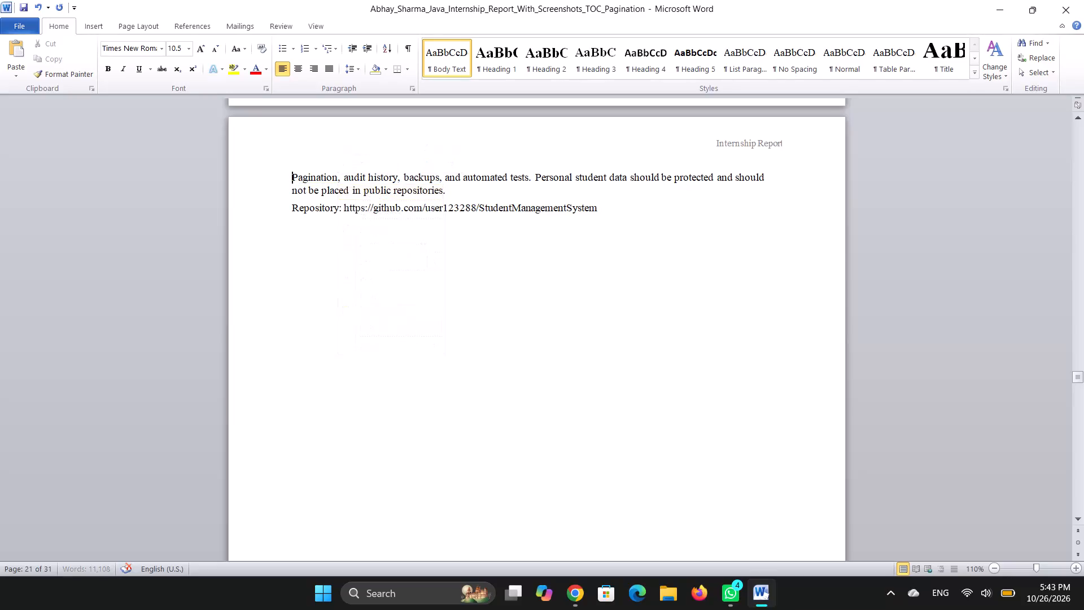
Justify the text from the 4.4 ERP Management System heading through the opening lines of Project Work Done and Java Concepts Applied.
scroll(386, 267, down, 1)
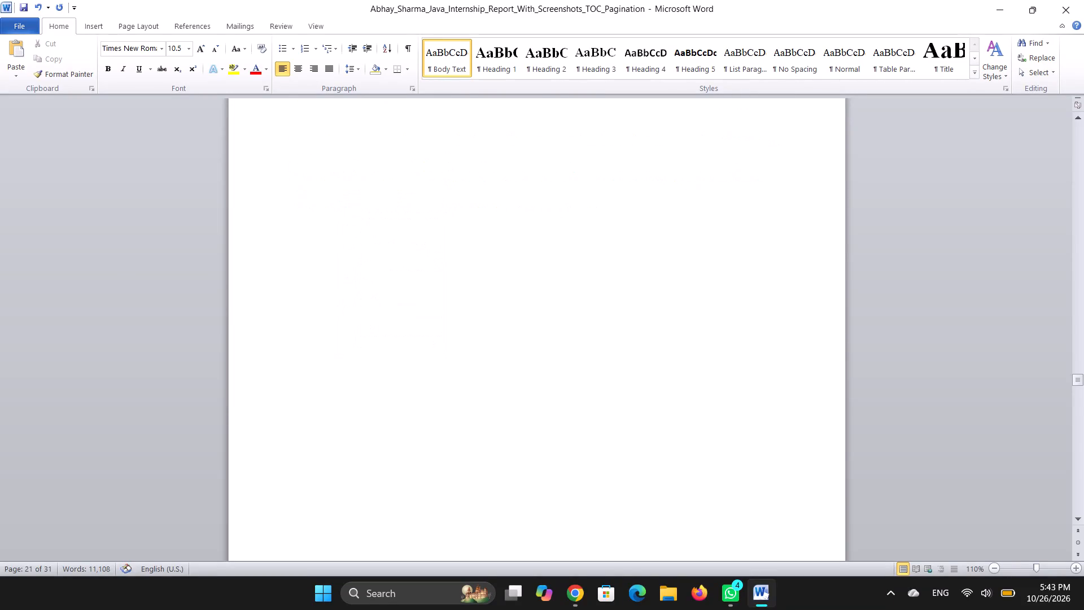
scroll(386, 267, down, 5)
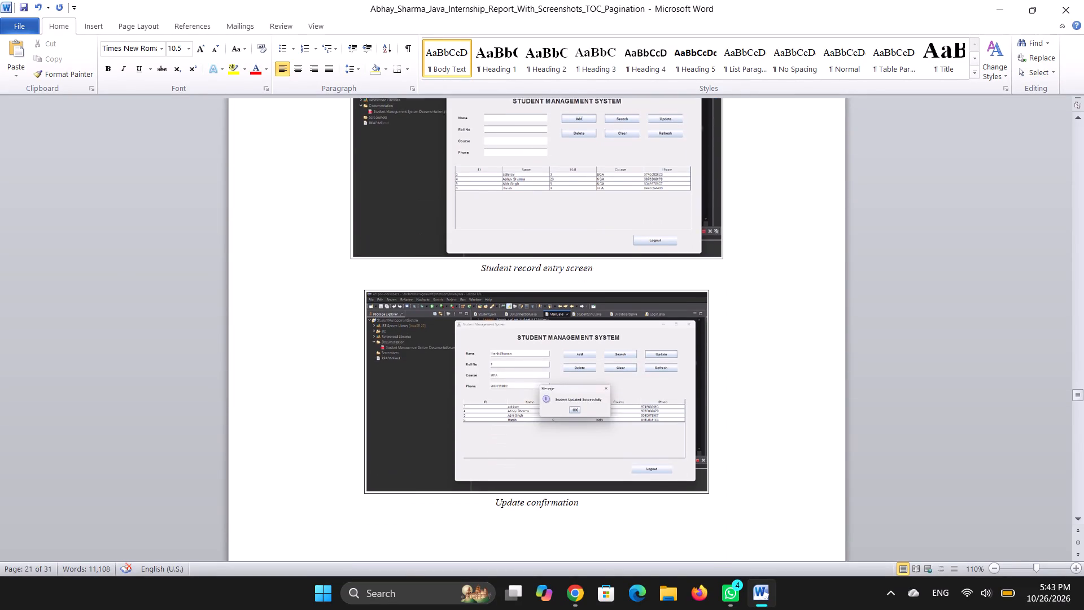
scroll(386, 267, down, 4)
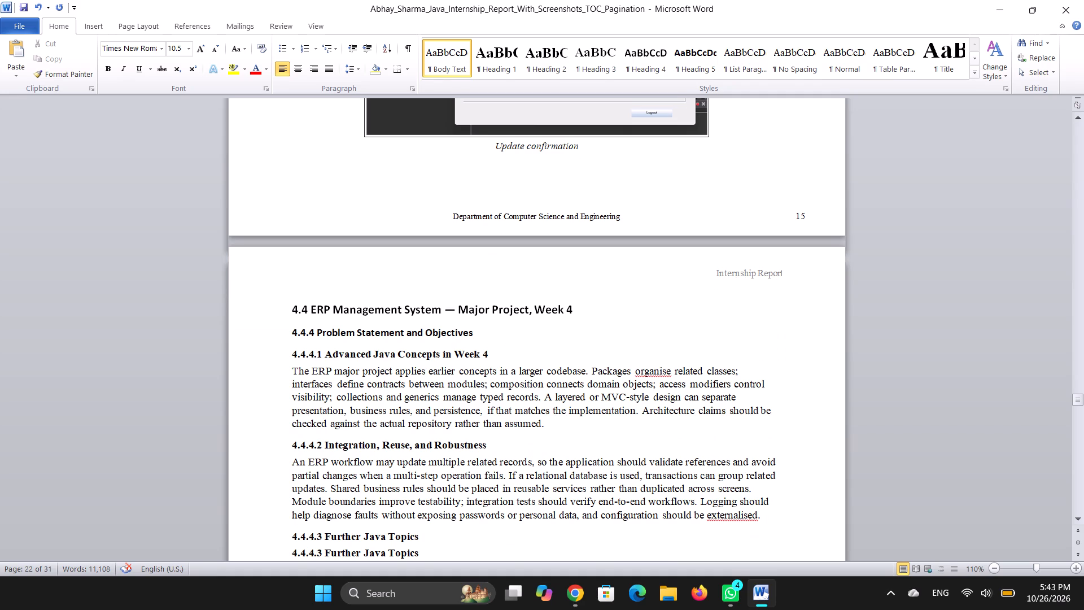
drag(288, 308, 555, 399)
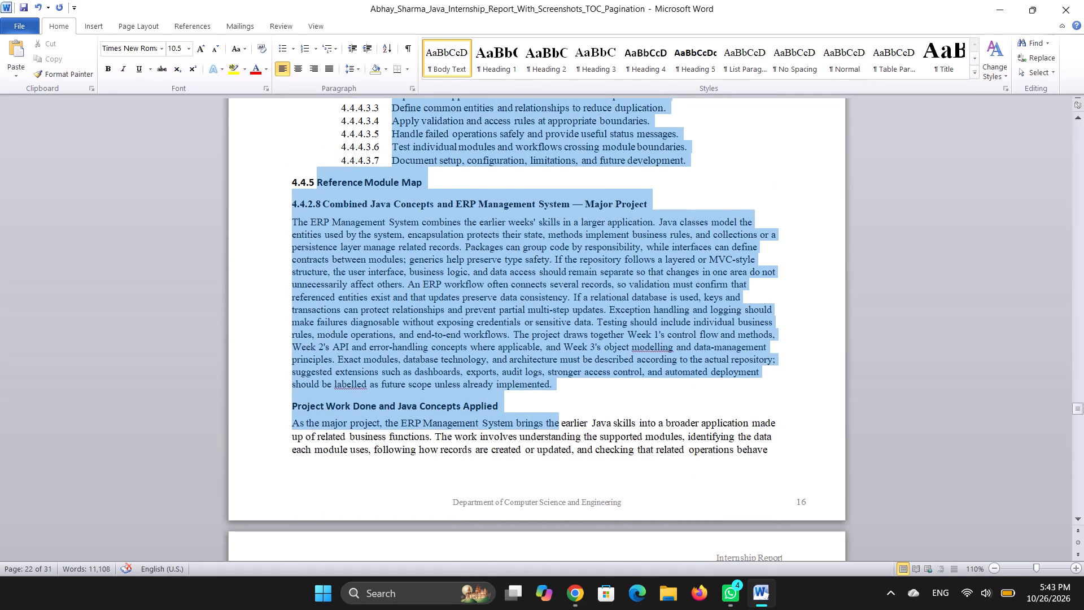
drag(555, 399, 763, 456)
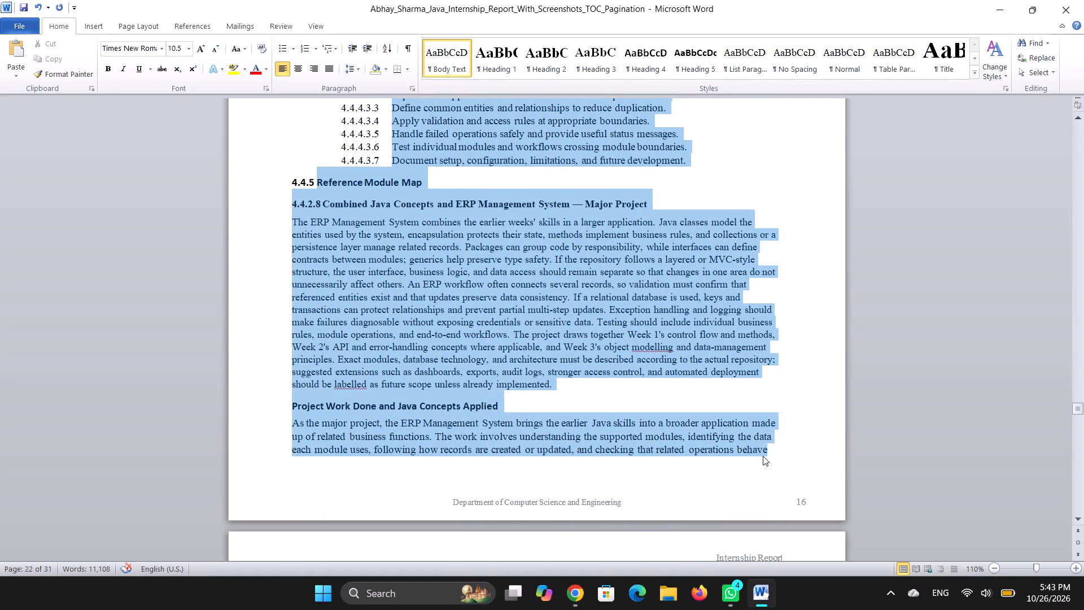
click(330, 67)
click(303, 138)
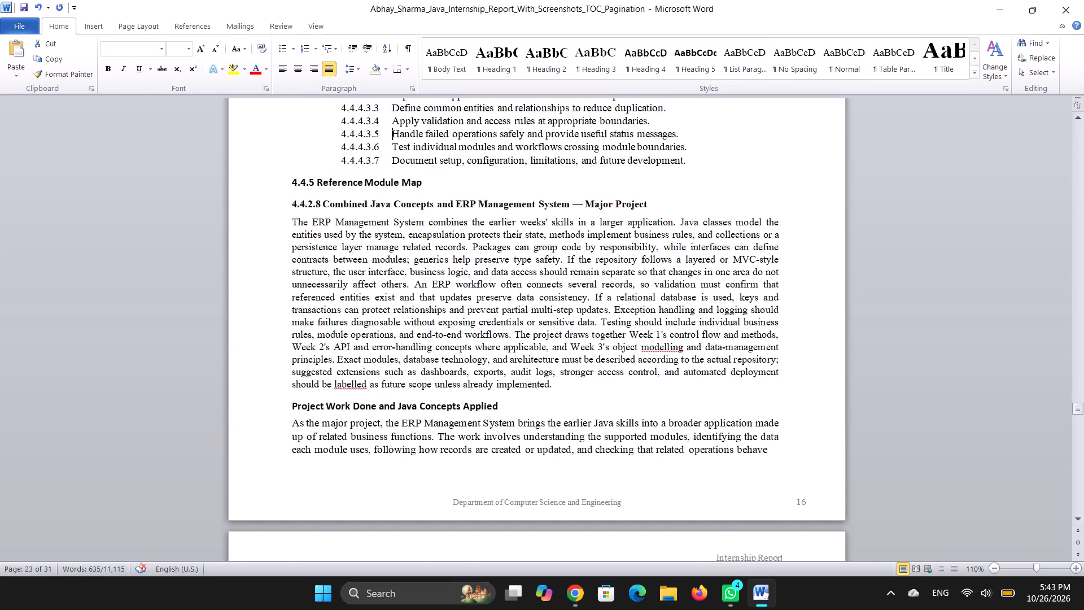
Change the spelling of organise to organize in the 4.4.4.1 Advanced Java Concepts in Week 4 paragraph.
scroll(303, 138, up, 3)
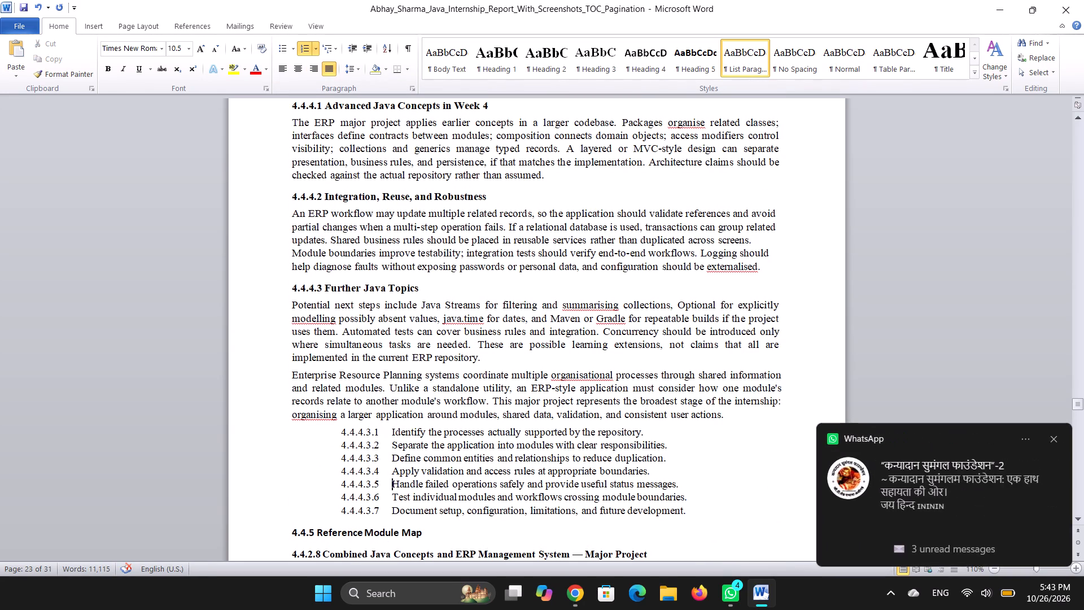
click(698, 124)
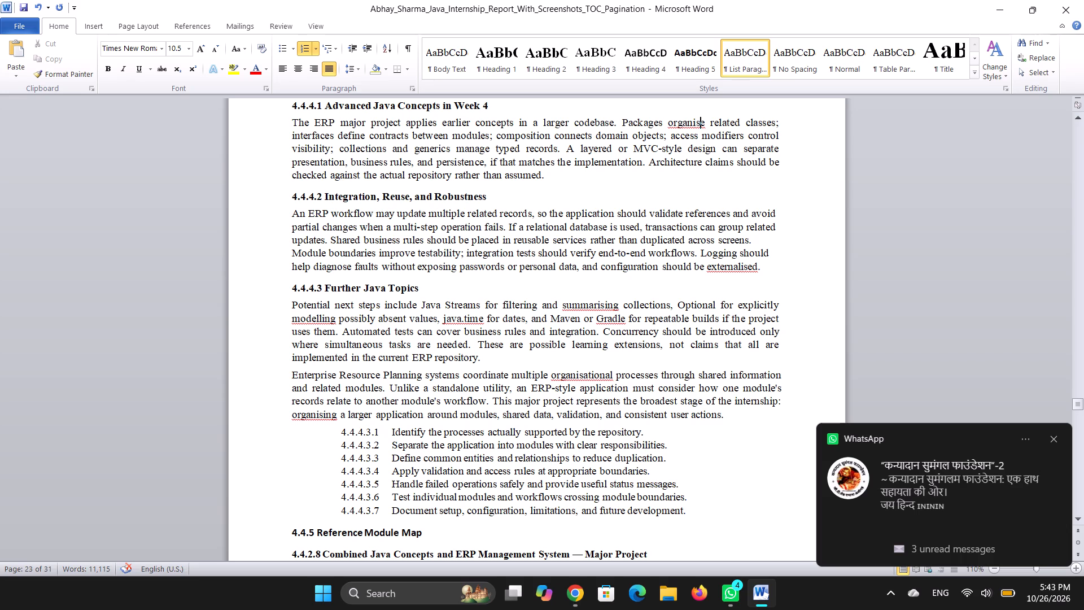
key(BackSpace)
key(z)
Correct externalised to the suggested spelling externalized in the 4.4.4.2 Integration, Reuse, and Robustness paragraph.
scroll(698, 124, up, 1)
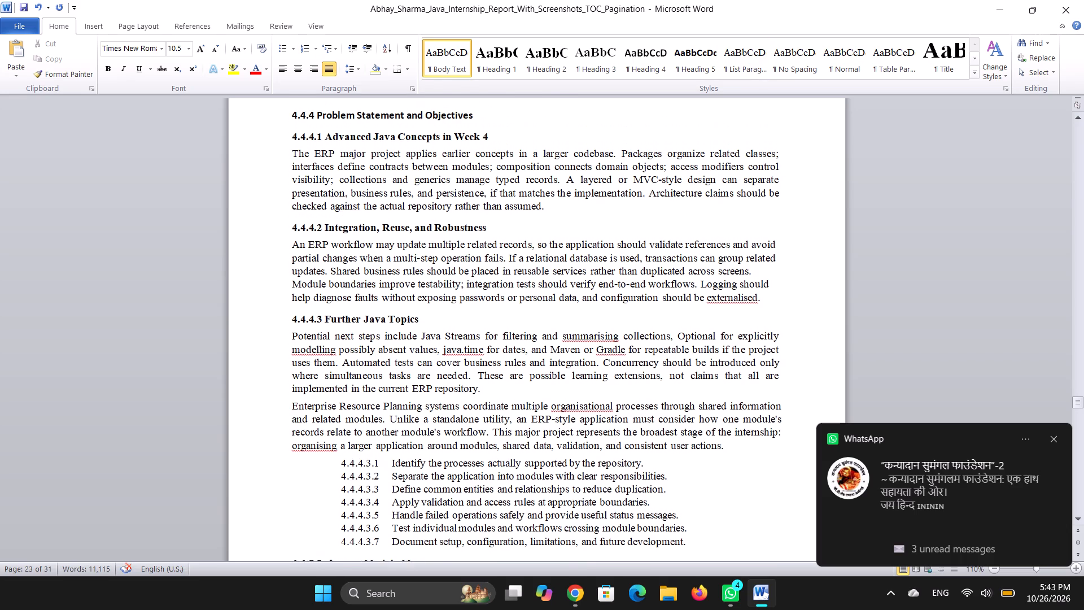
scroll(698, 124, up, 1)
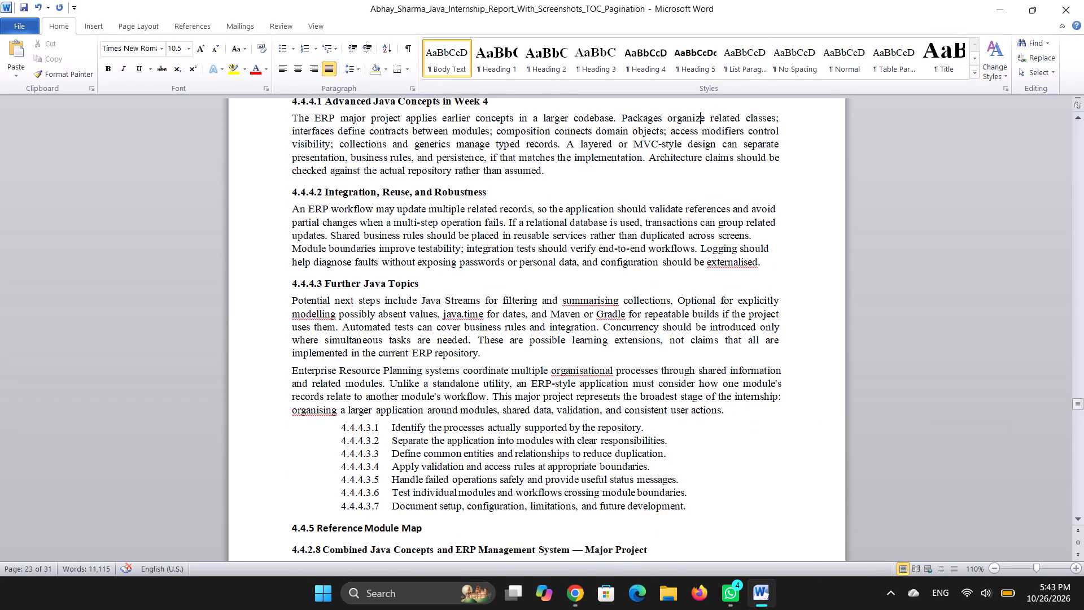
right_click(740, 266)
click(797, 279)
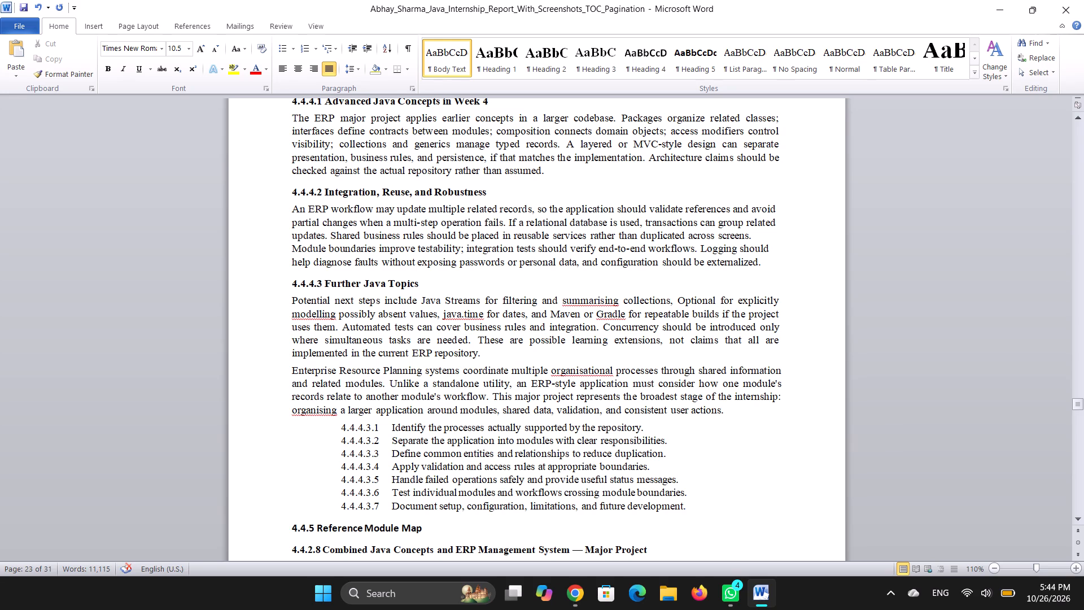
Change modelling to modeling and summarising to summarizing in the first paragraph of 4.4.4.3 Further Java Topics.
click(322, 310)
key(BackSpace)
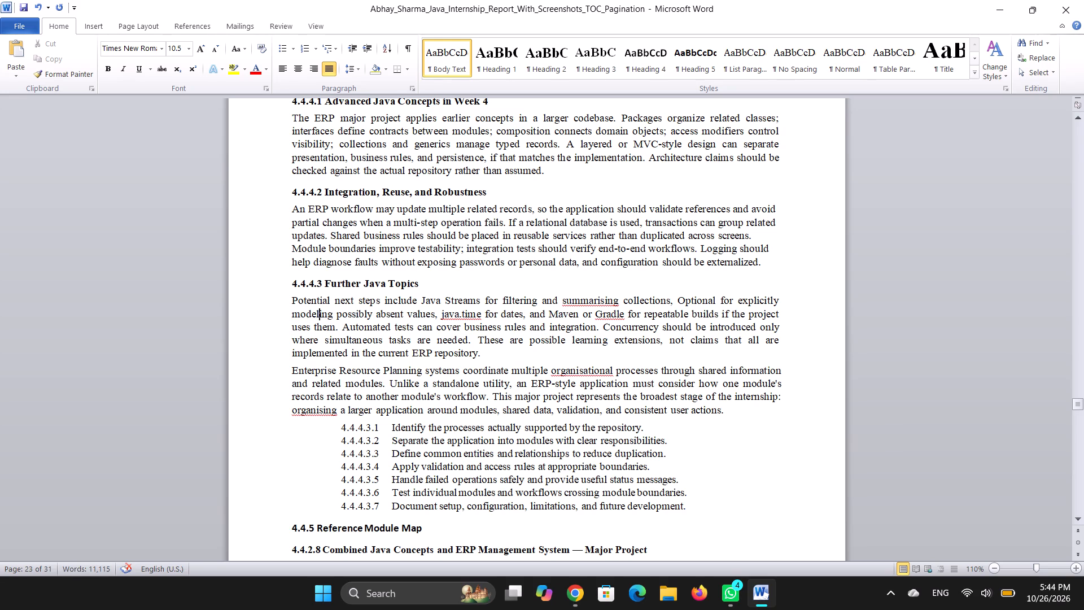
click(602, 300)
key(Right)
key(BackSpace)
key(z)
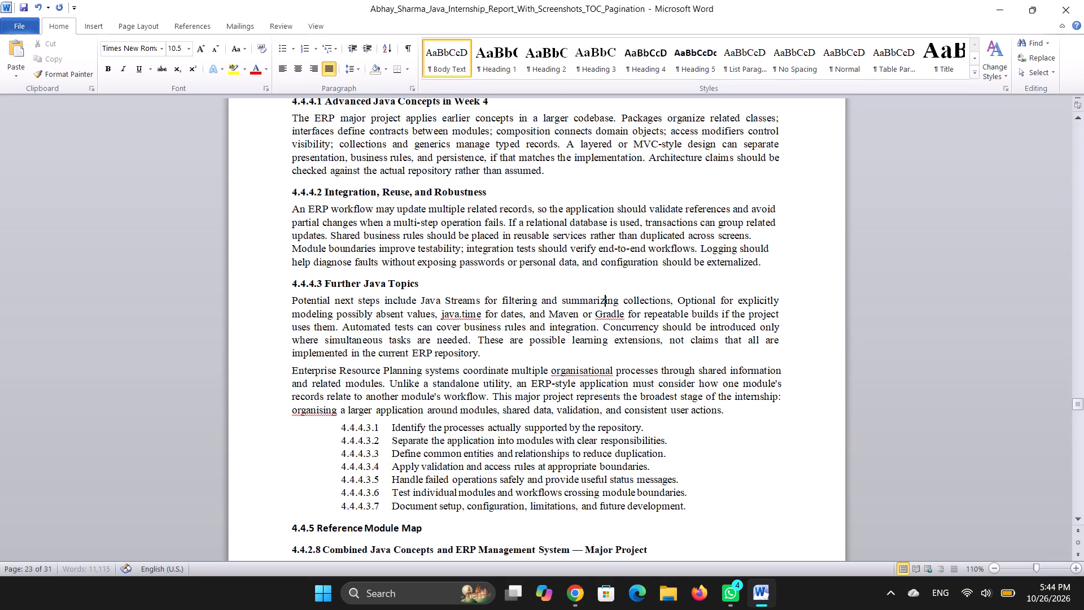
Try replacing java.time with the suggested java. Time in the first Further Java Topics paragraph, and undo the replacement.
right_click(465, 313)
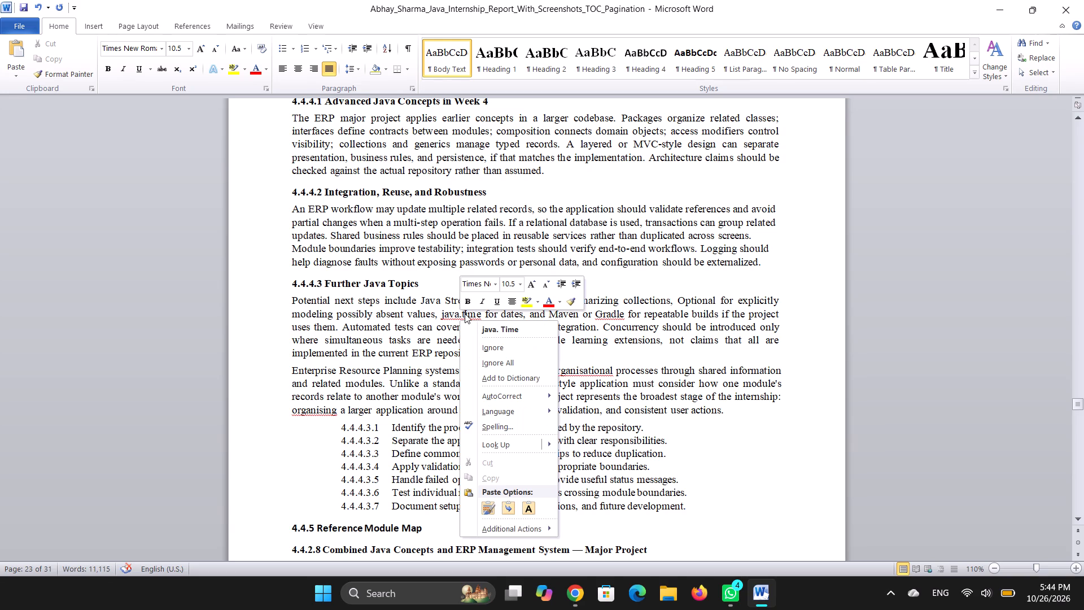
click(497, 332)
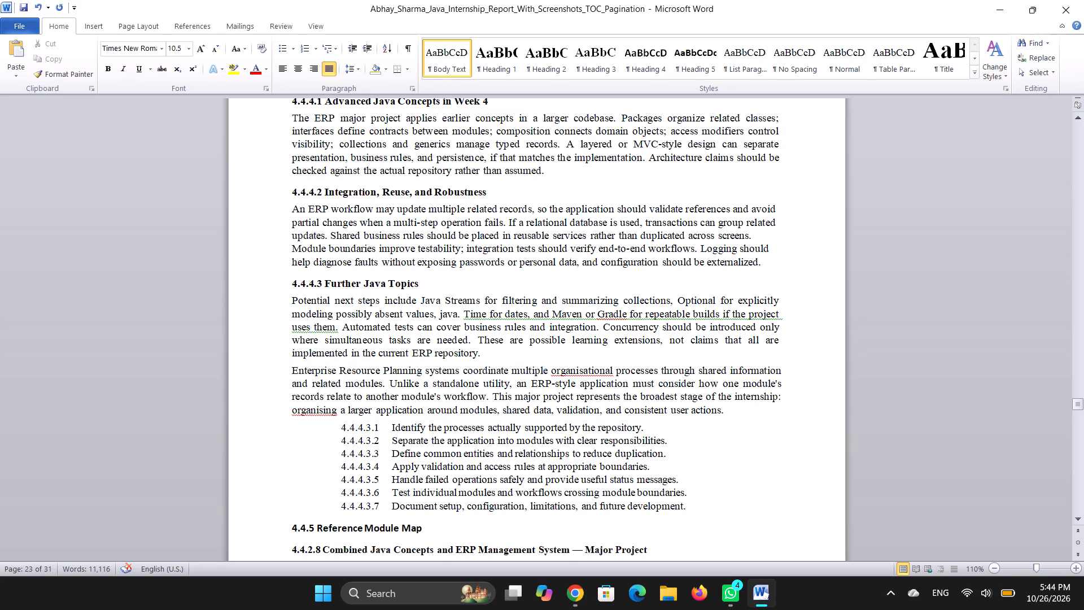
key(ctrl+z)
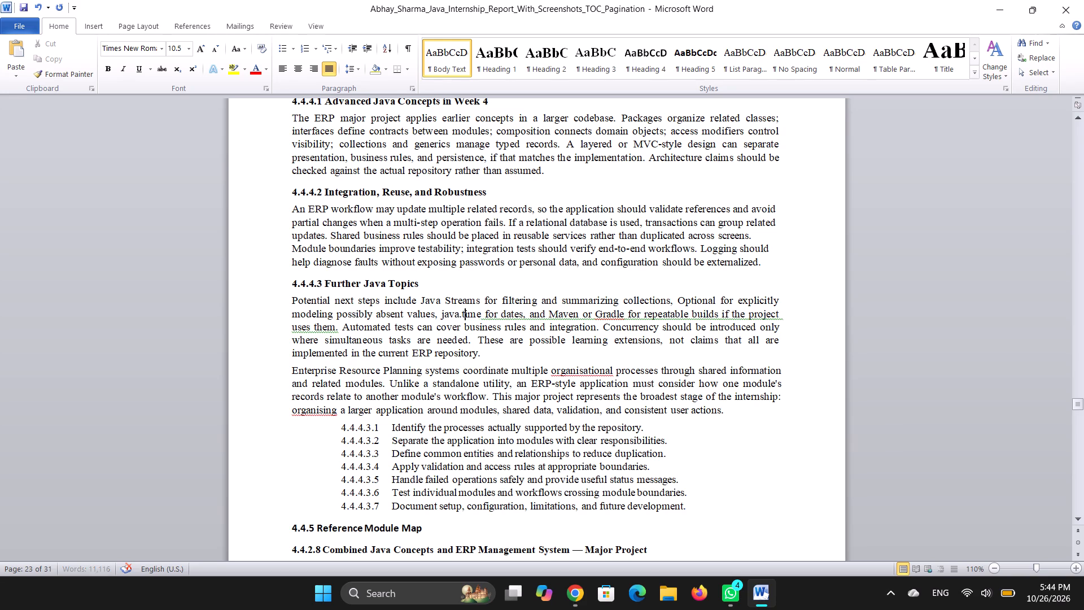
Check the spelling suggestions for the flagged word Gradle in the first Further Java Topics paragraph.
right_click(611, 314)
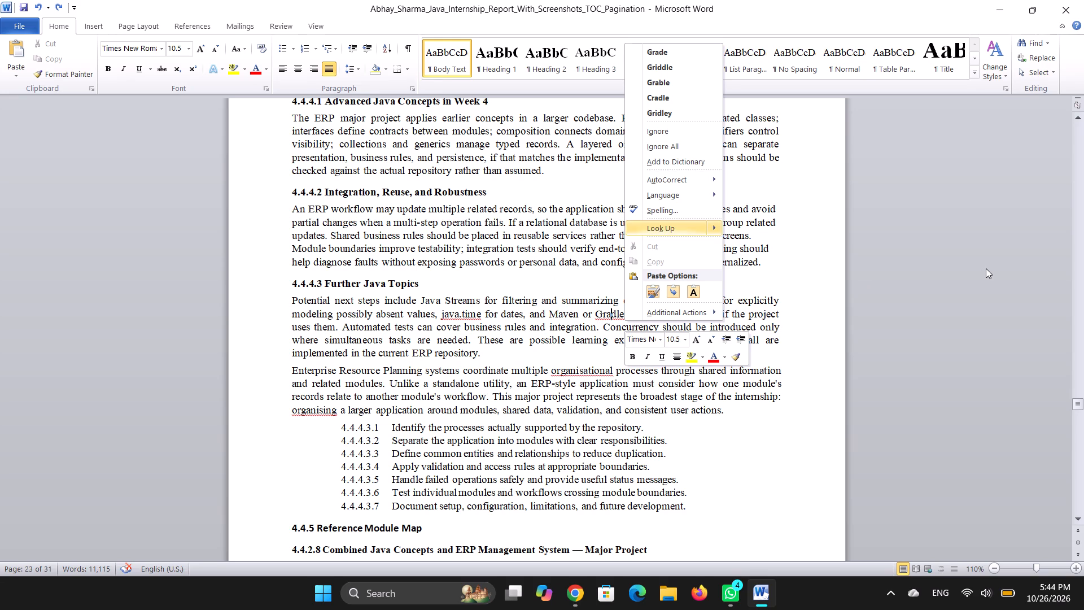
click(986, 268)
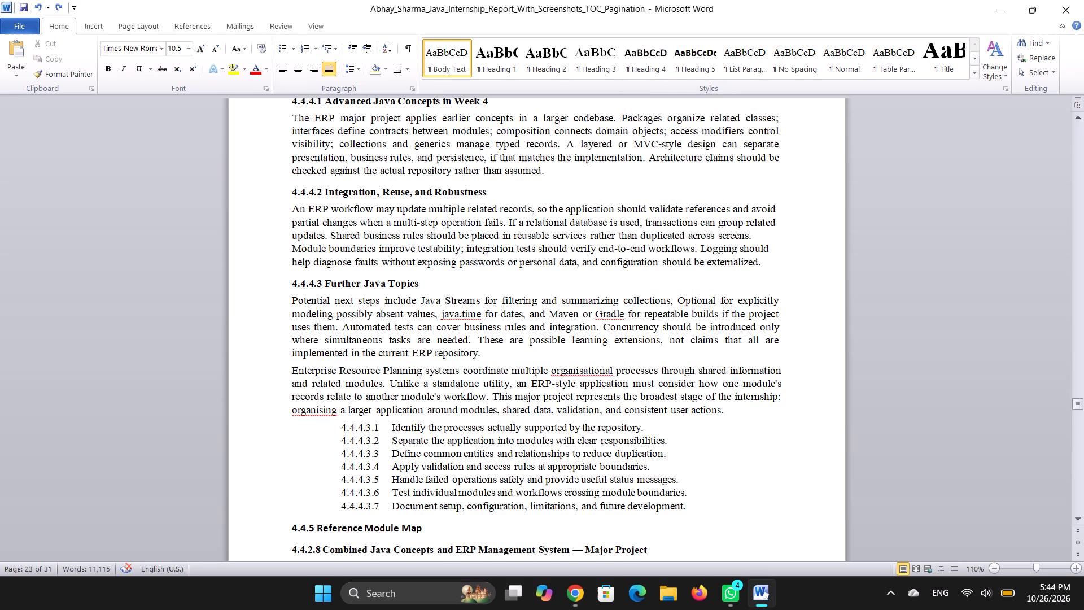
Change organisational to organizational and organising to organizing in the Enterprise Resource Planning paragraph of 4.4.4.3.
click(583, 371)
key(BackSpace)
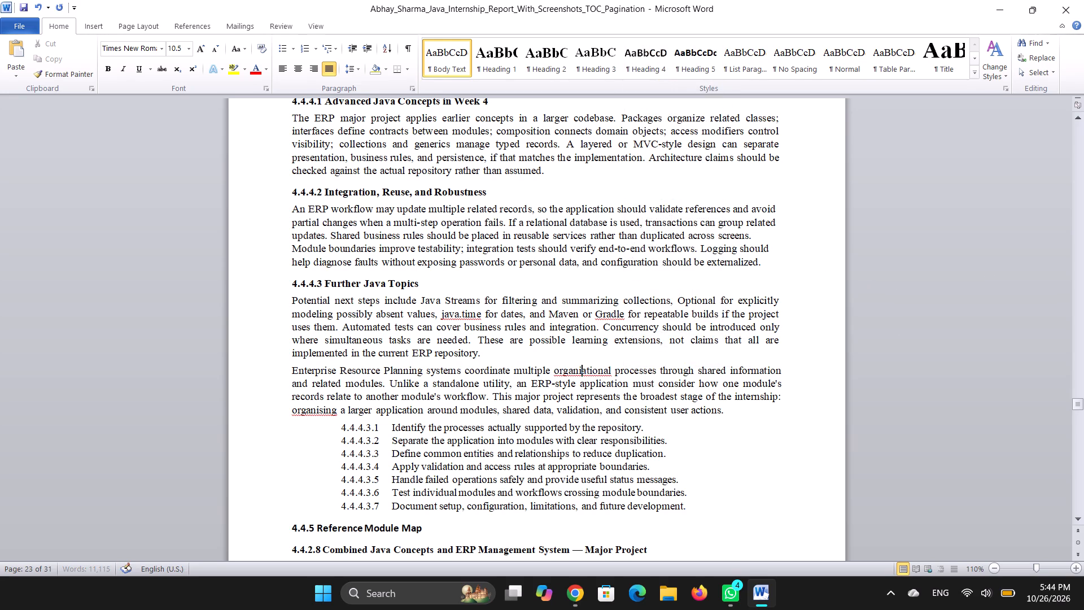
key(z)
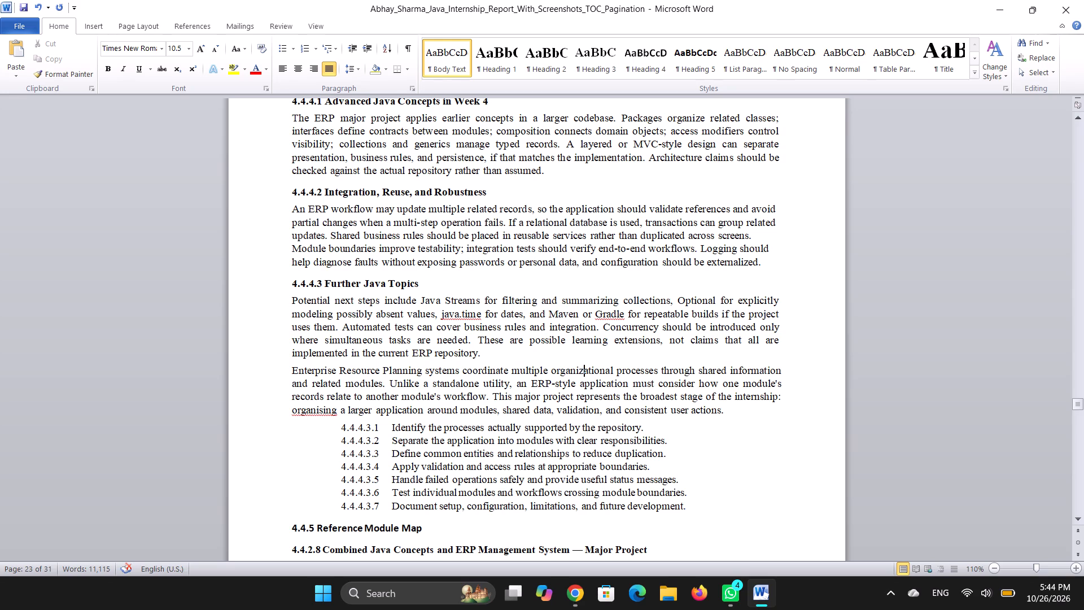
click(324, 411)
key(BackSpace)
key(z)
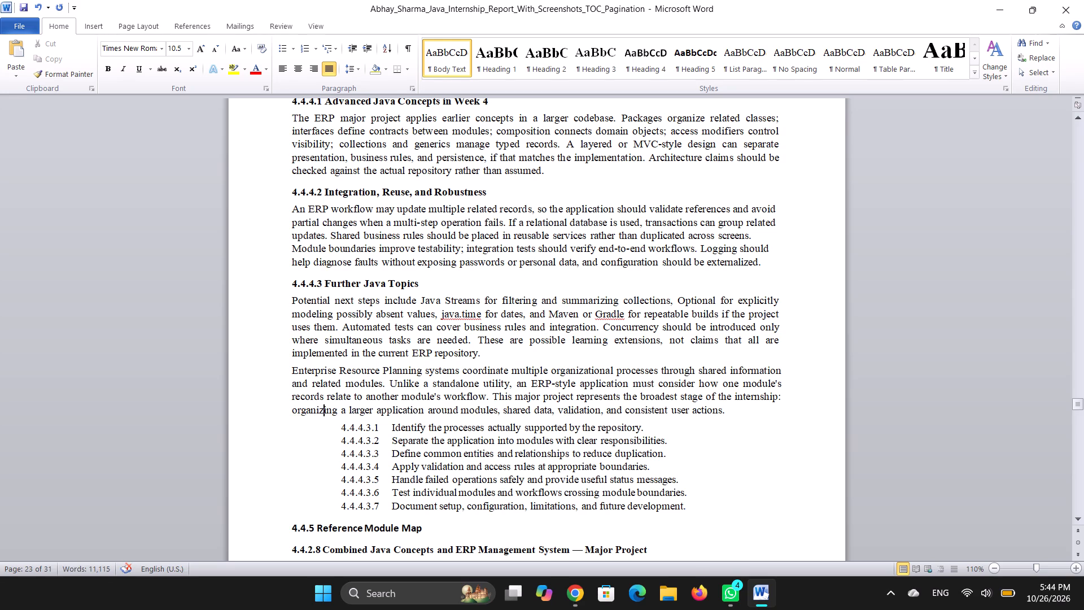
Change the spelling of modelling to modeling in the Combined Java Concepts and ERP Management System paragraph.
scroll(596, 451, down, 3)
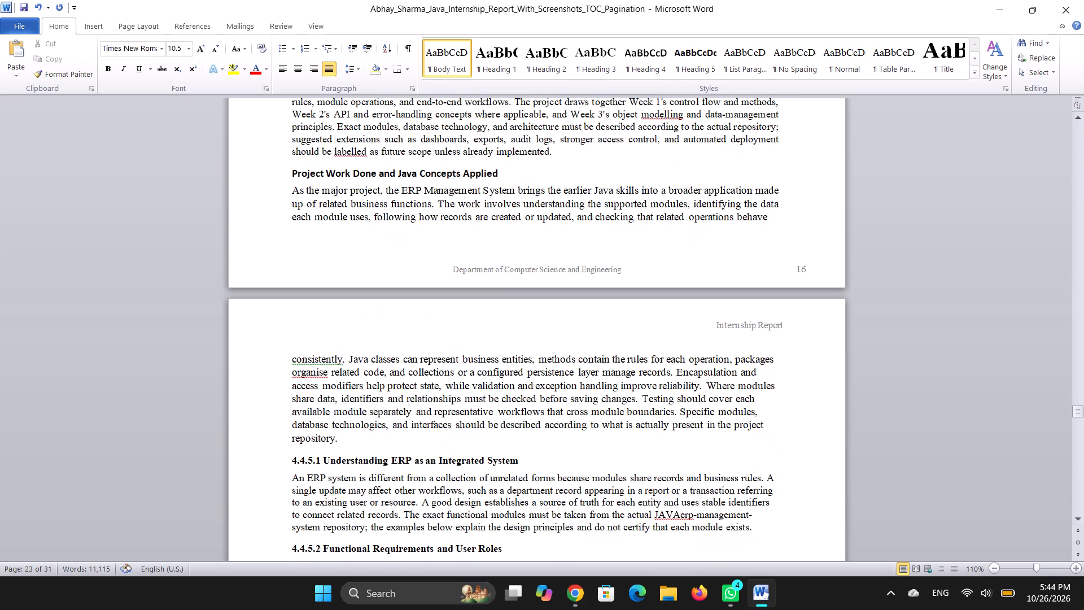
scroll(596, 451, up, 2)
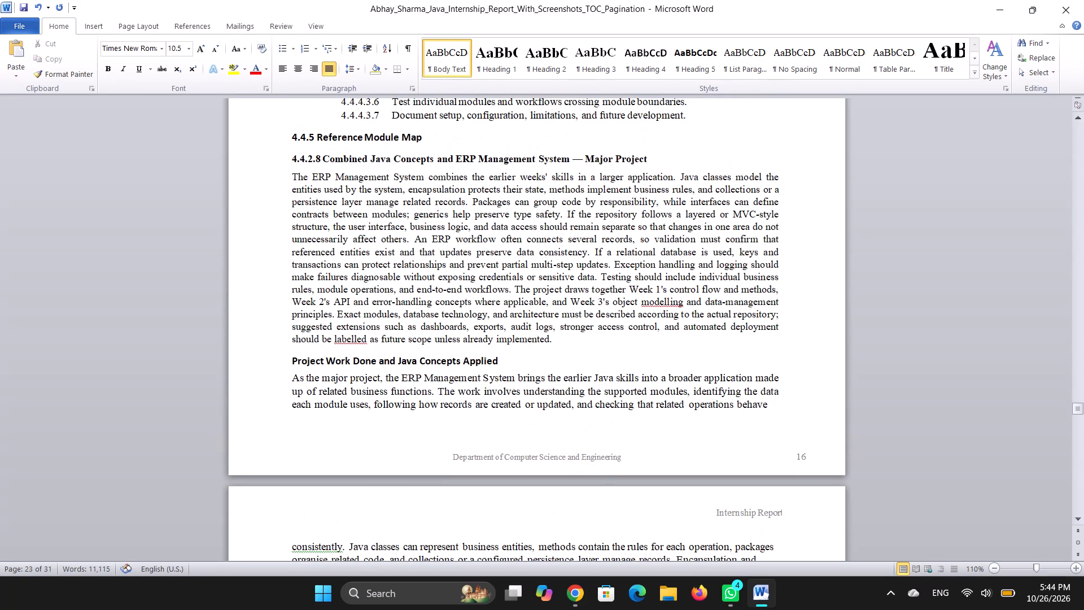
click(667, 302)
key(BackSpace)
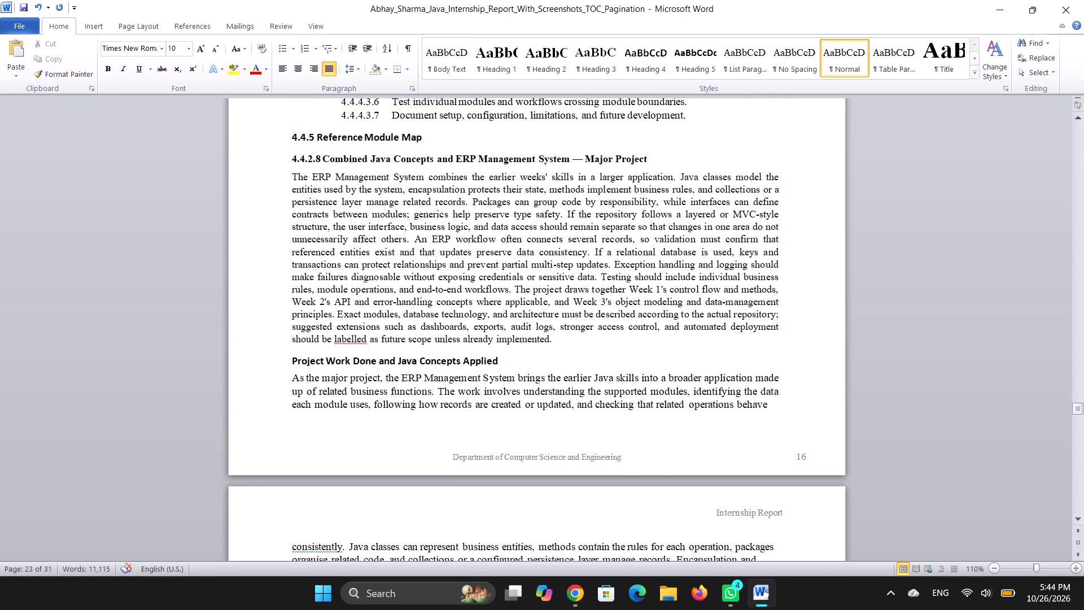
Check the spelling suggestions for the flagged word labelled in the Combined Java Concepts and ERP Management System paragraph.
scroll(583, 311, down, 1)
right_click(344, 324)
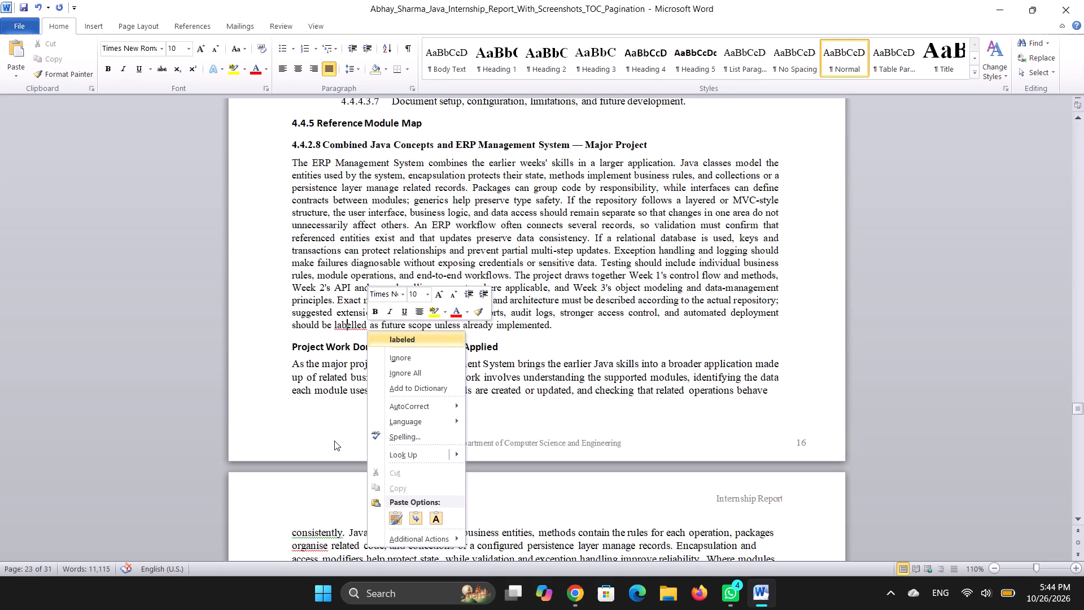
scroll(334, 441, down, 2)
click(319, 346)
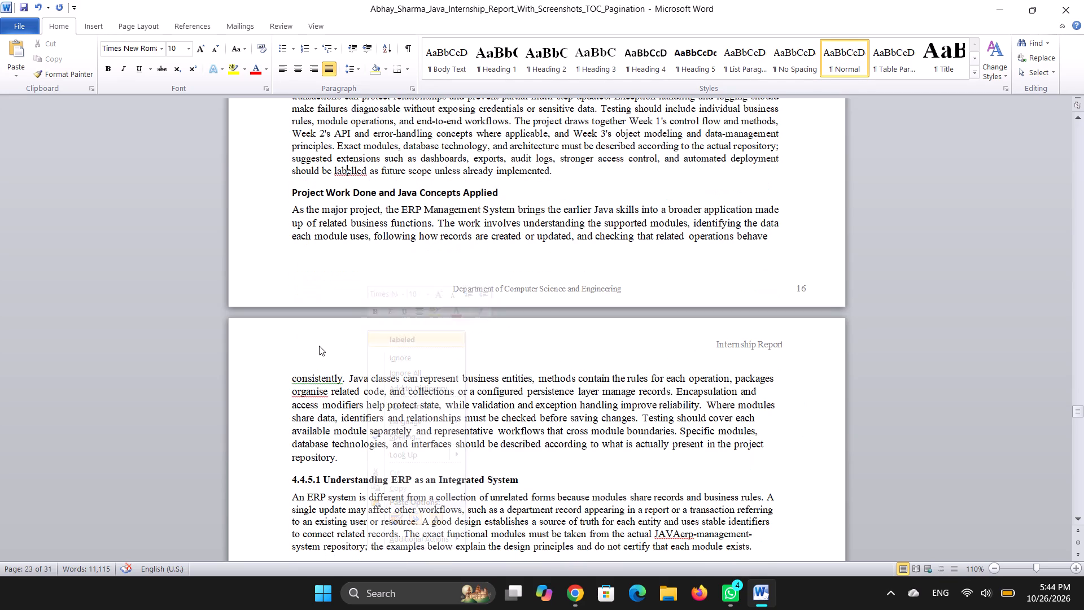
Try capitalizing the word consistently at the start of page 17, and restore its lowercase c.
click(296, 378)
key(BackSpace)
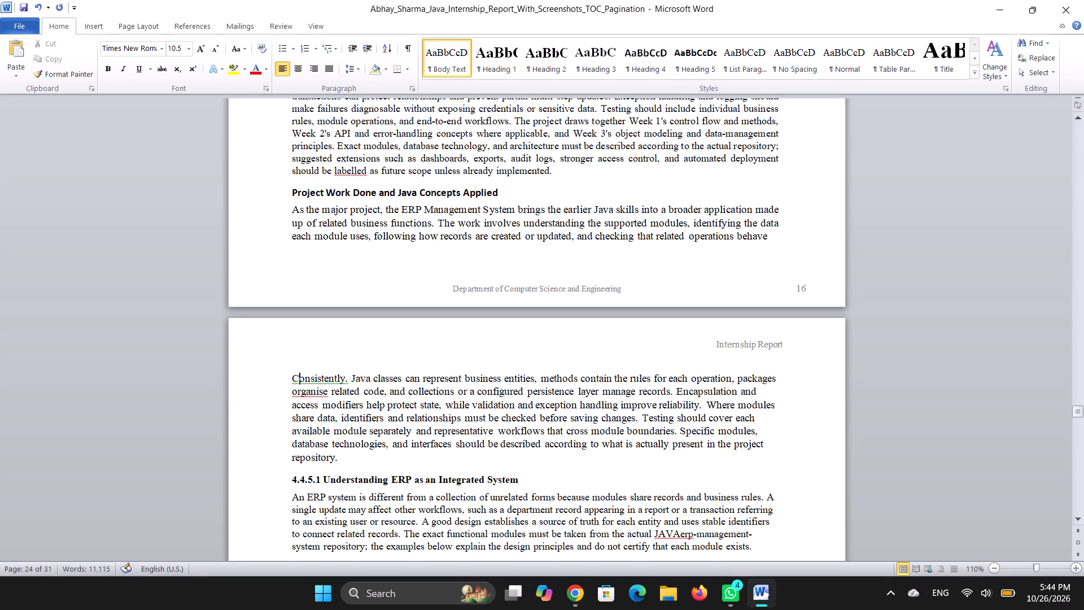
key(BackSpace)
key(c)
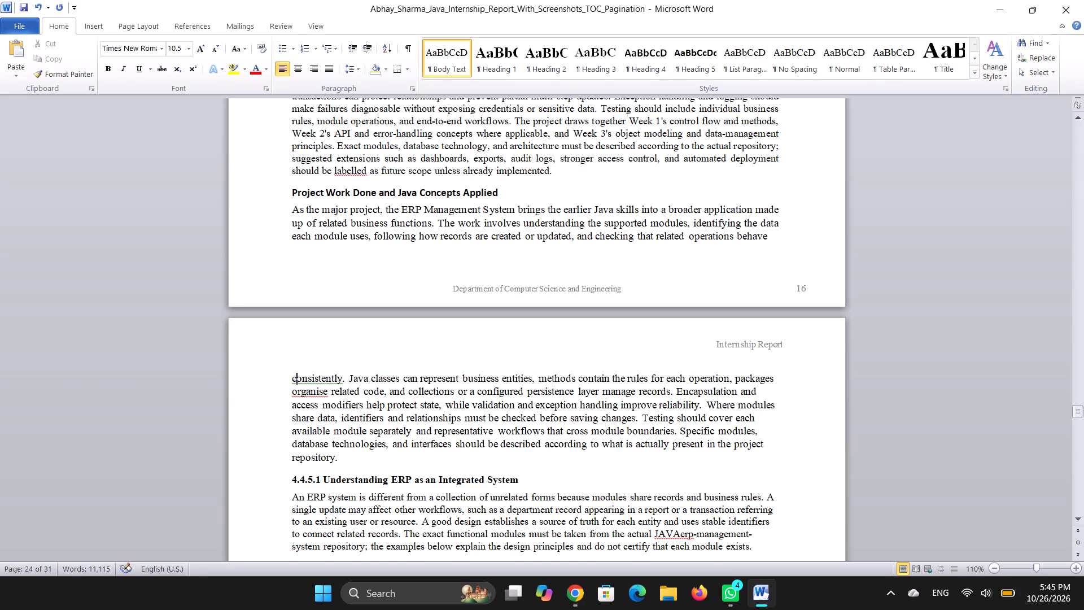
Justify all of page 17's body text, from the paragraph starting with consistently through the end of section 4.4.5.7.
drag(290, 377, 483, 569)
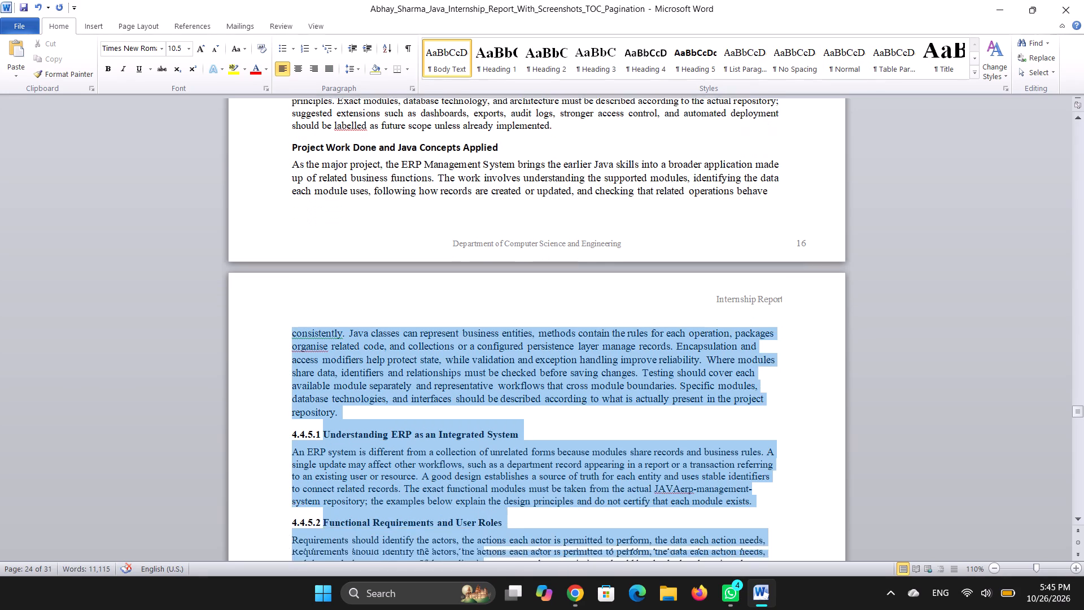
drag(483, 569, 642, 562)
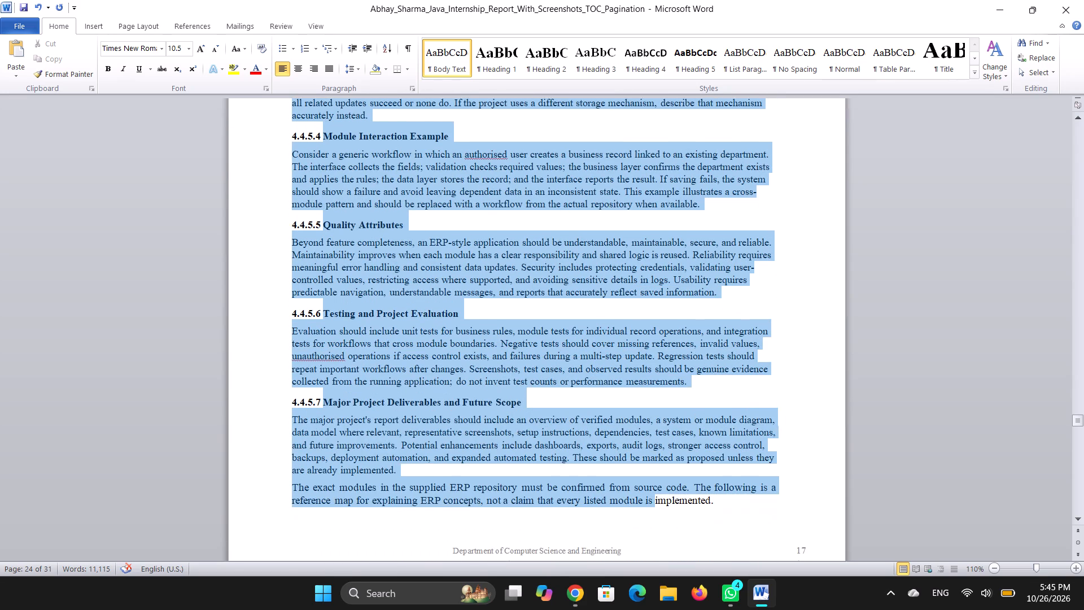
drag(642, 562, 732, 482)
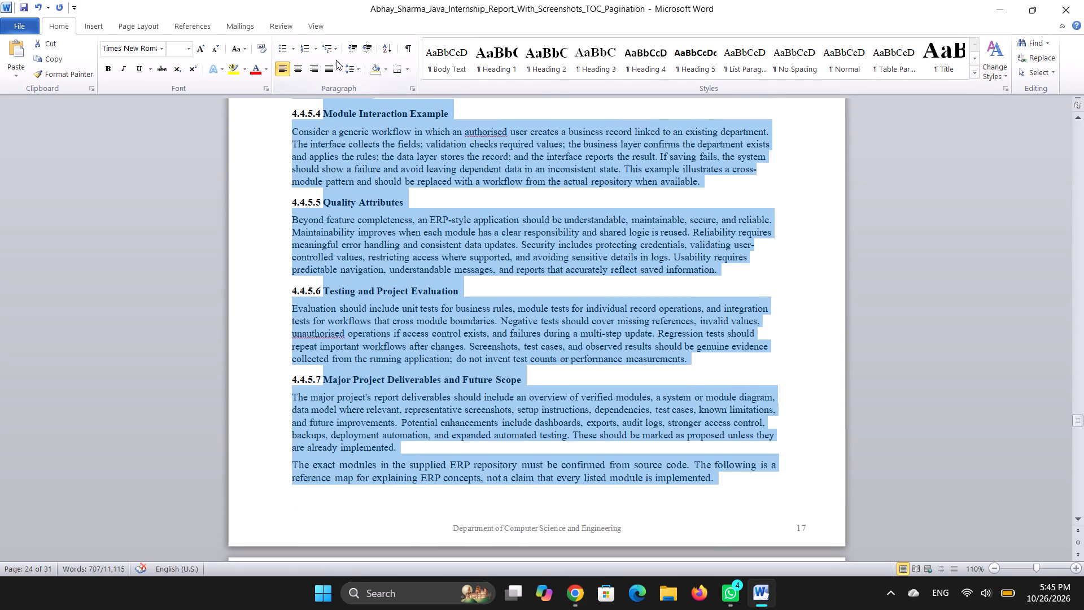
click(330, 66)
click(280, 152)
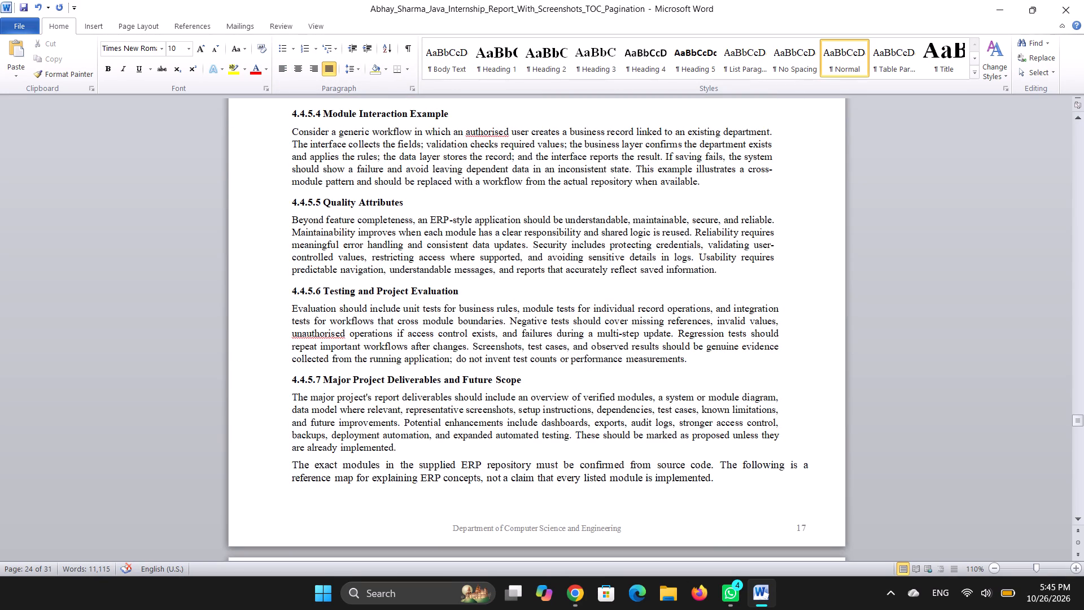
Change authorised to authorized in section 4.4.5.4 and unauthorised to unauthorized in section 4.4.5.6.
click(496, 134)
key(Right)
key(BackSpace)
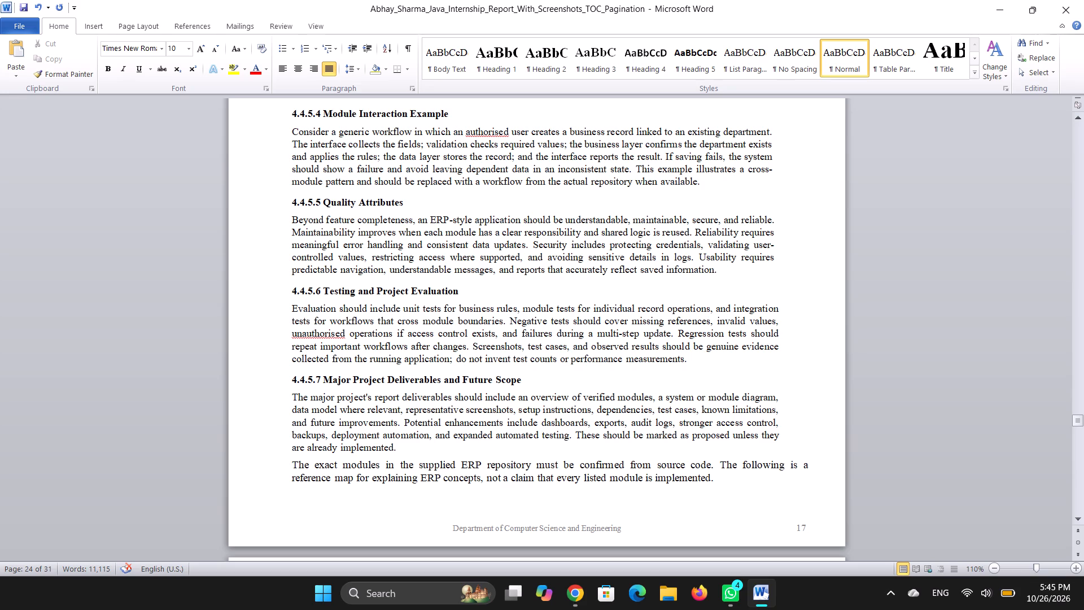
key(z)
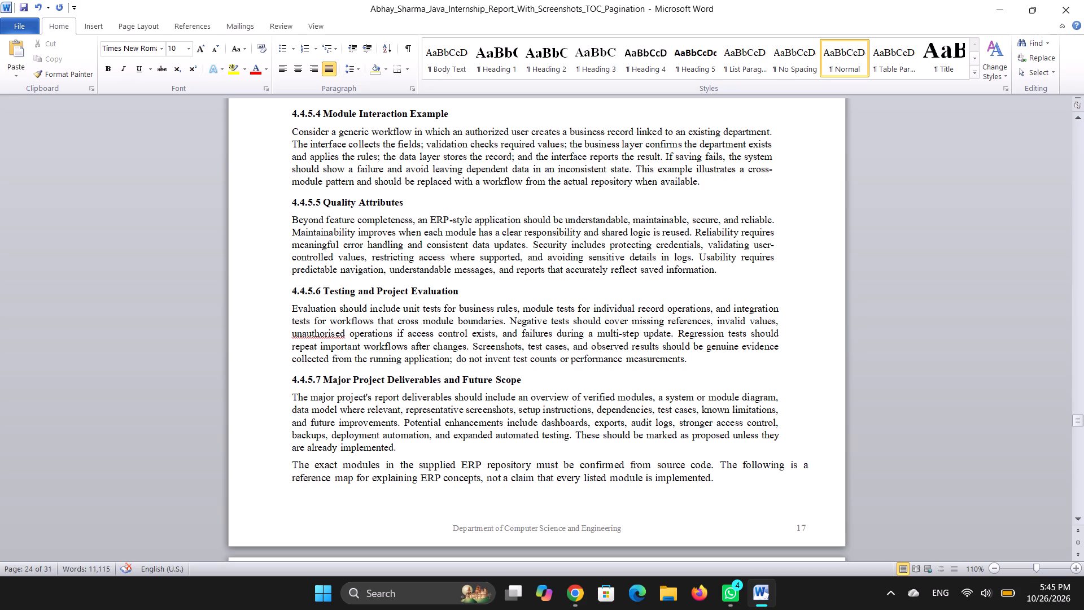
click(333, 334)
key(BackSpace)
key(z)
Split page 17's last paragraph after The following, so a new line starts with is a reference map.
scroll(333, 334, down, 1)
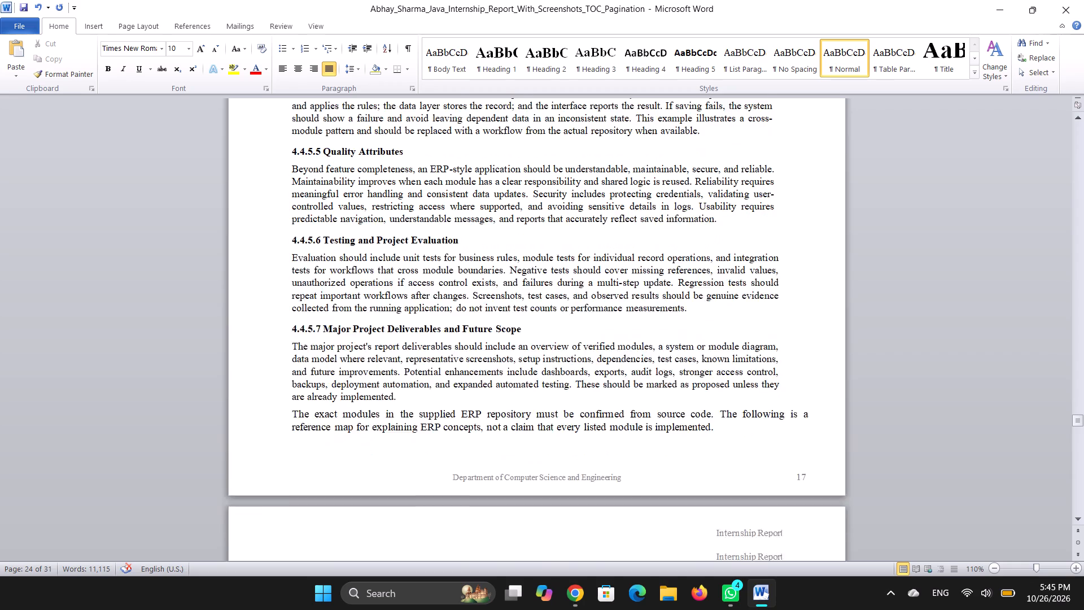
scroll(333, 334, down, 2)
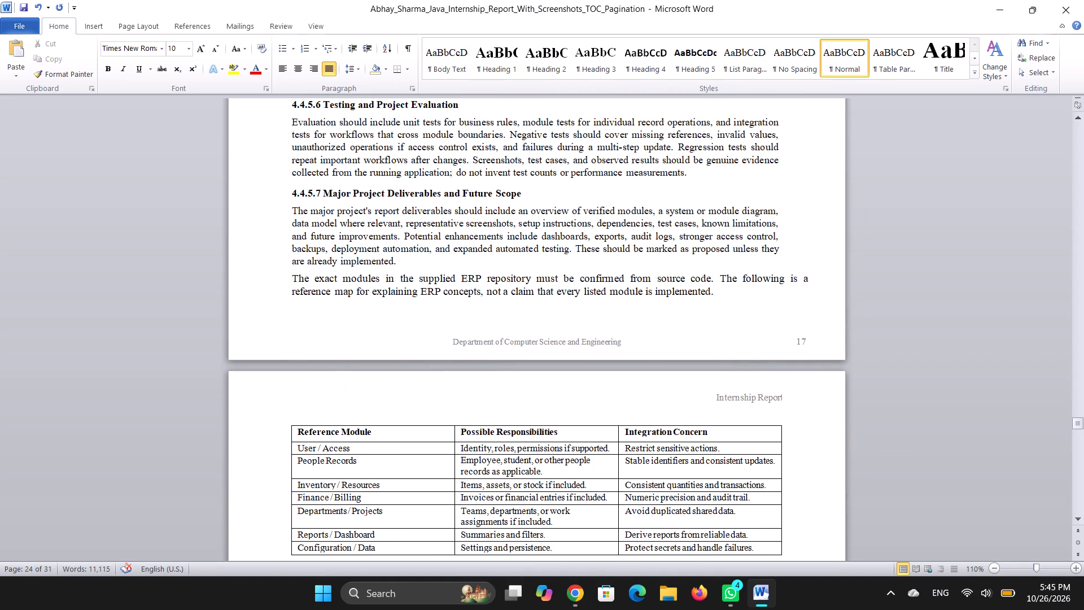
click(789, 276)
key(Return)
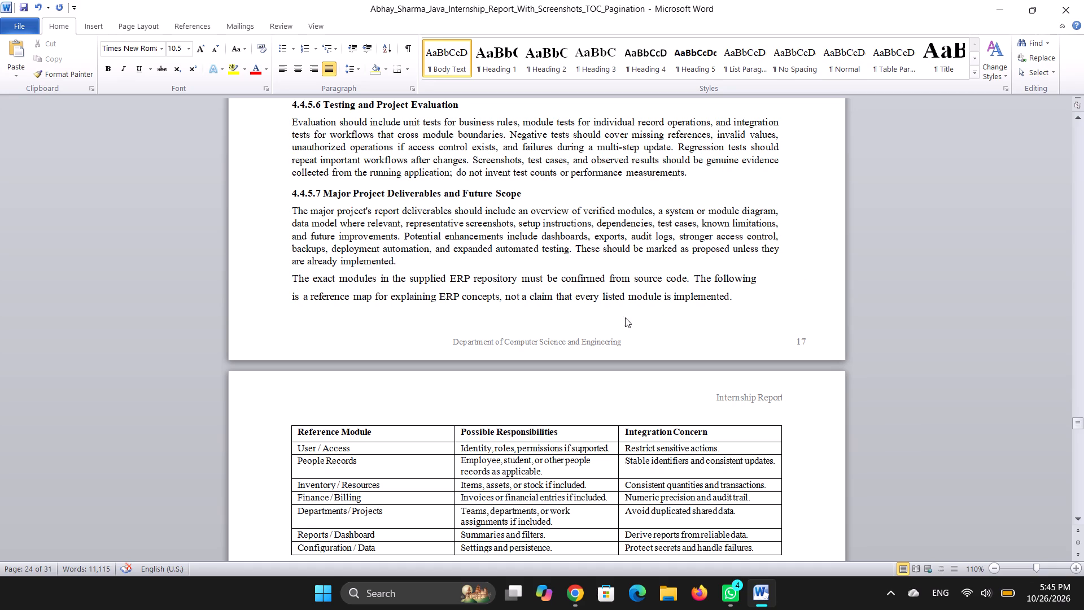
Set page 17's last two lines, from The exact modules onward, to 1.0 line spacing and remove the space before them.
drag(291, 278, 592, 294)
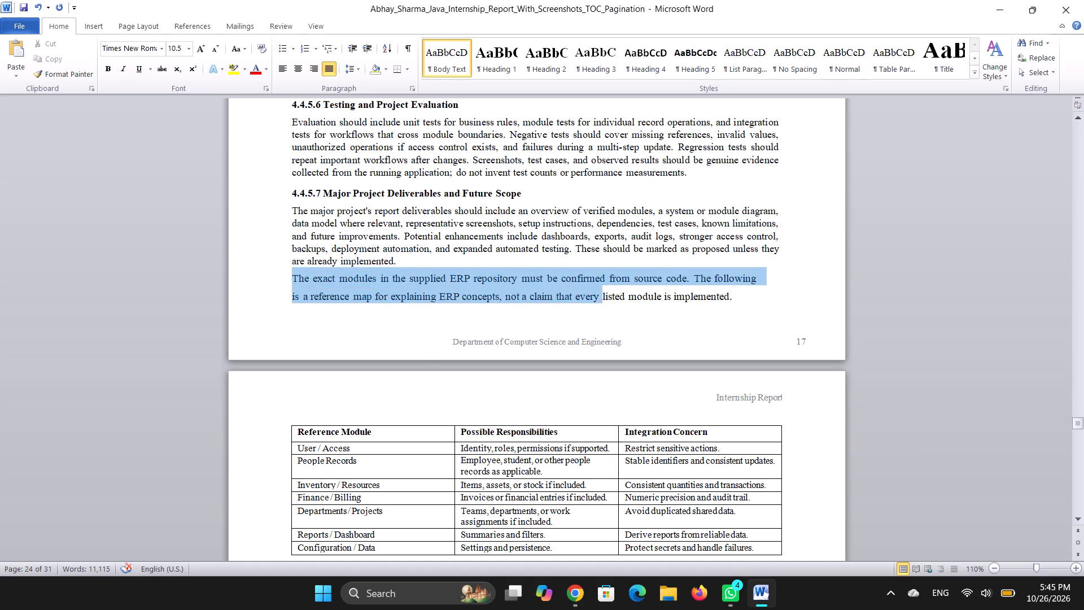
drag(592, 294, 735, 293)
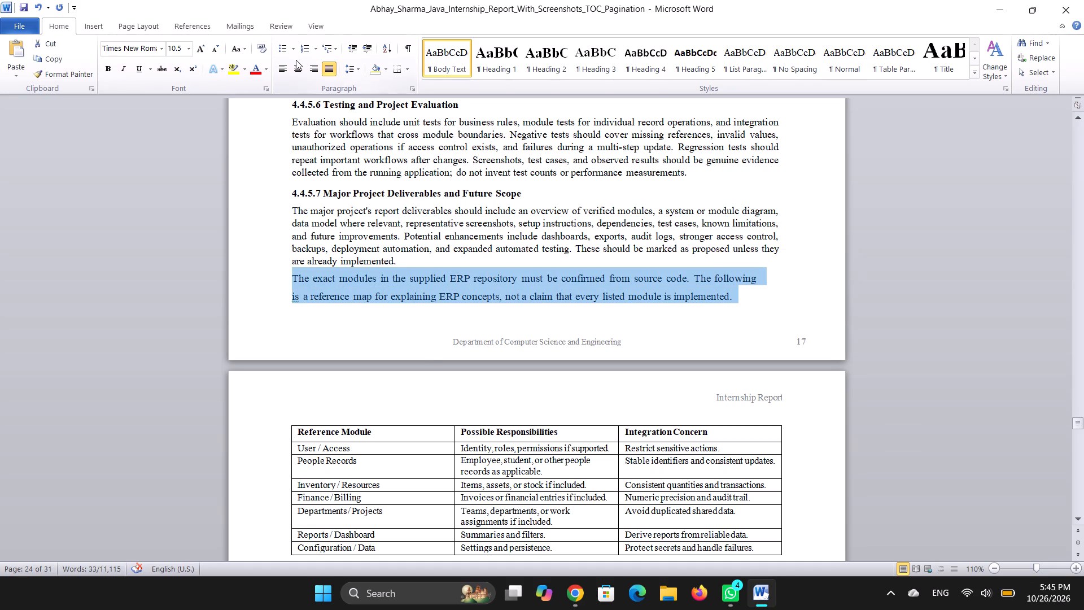
click(357, 65)
click(368, 80)
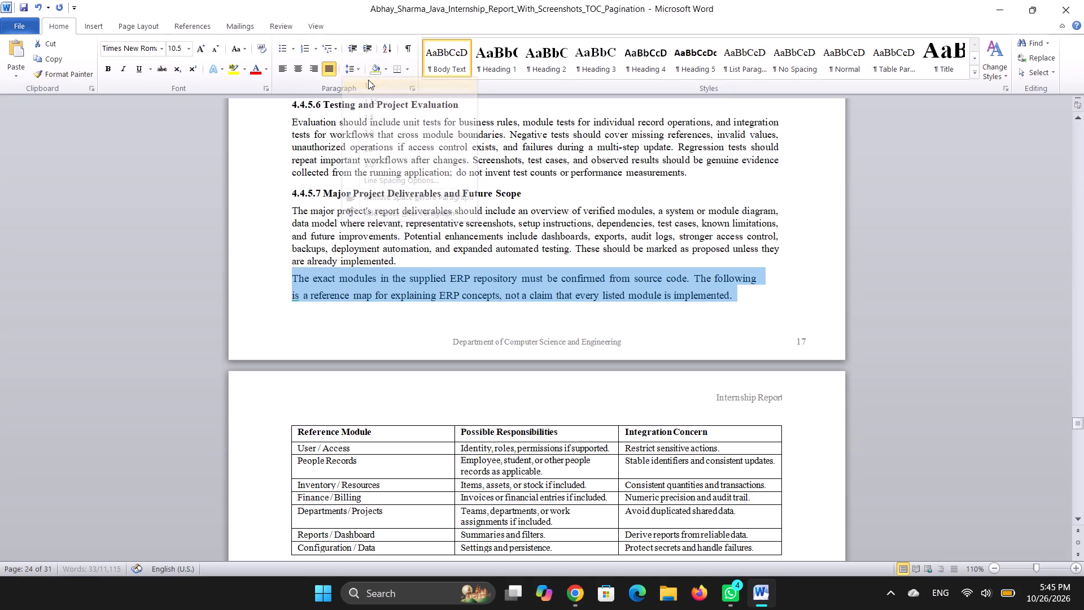
click(388, 317)
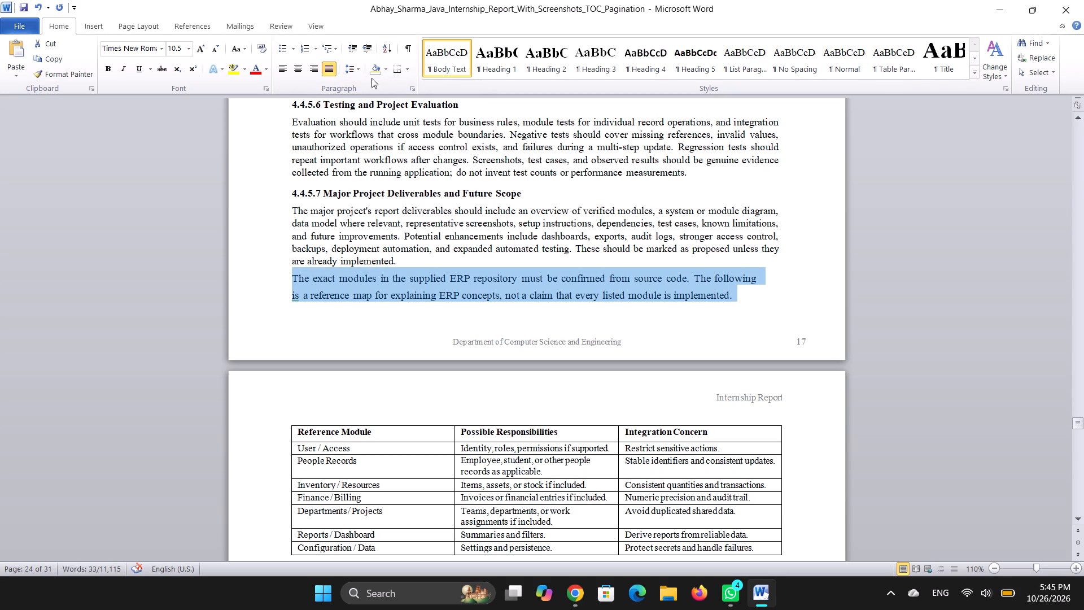
click(357, 67)
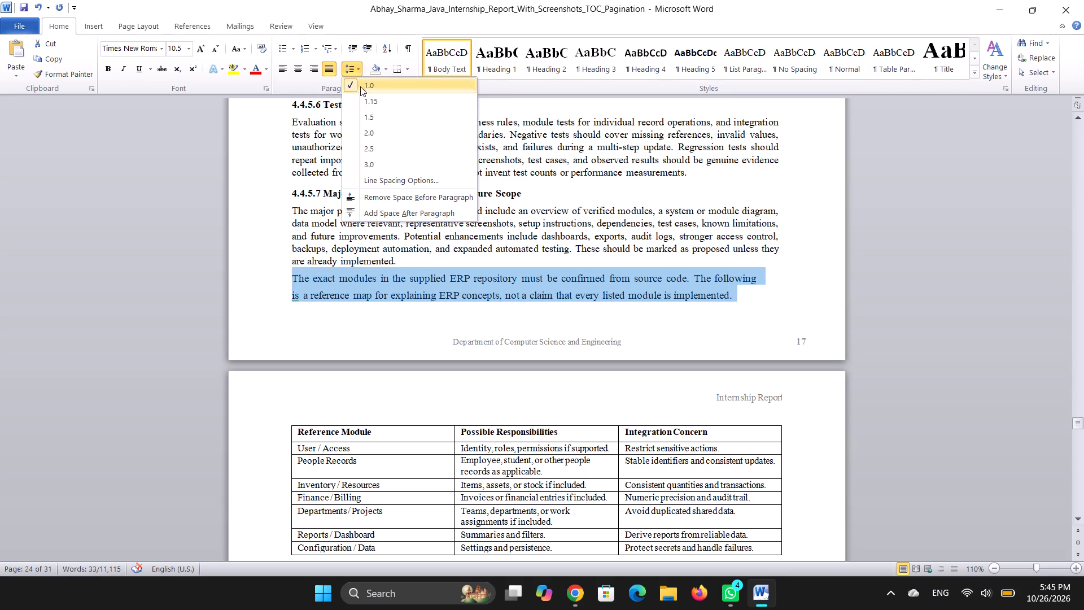
click(388, 197)
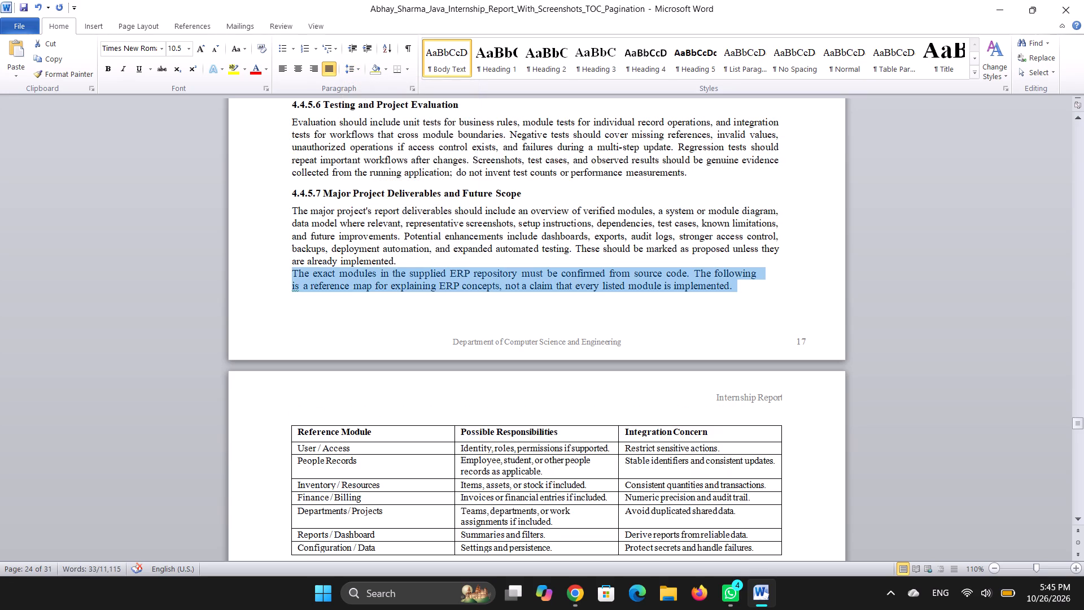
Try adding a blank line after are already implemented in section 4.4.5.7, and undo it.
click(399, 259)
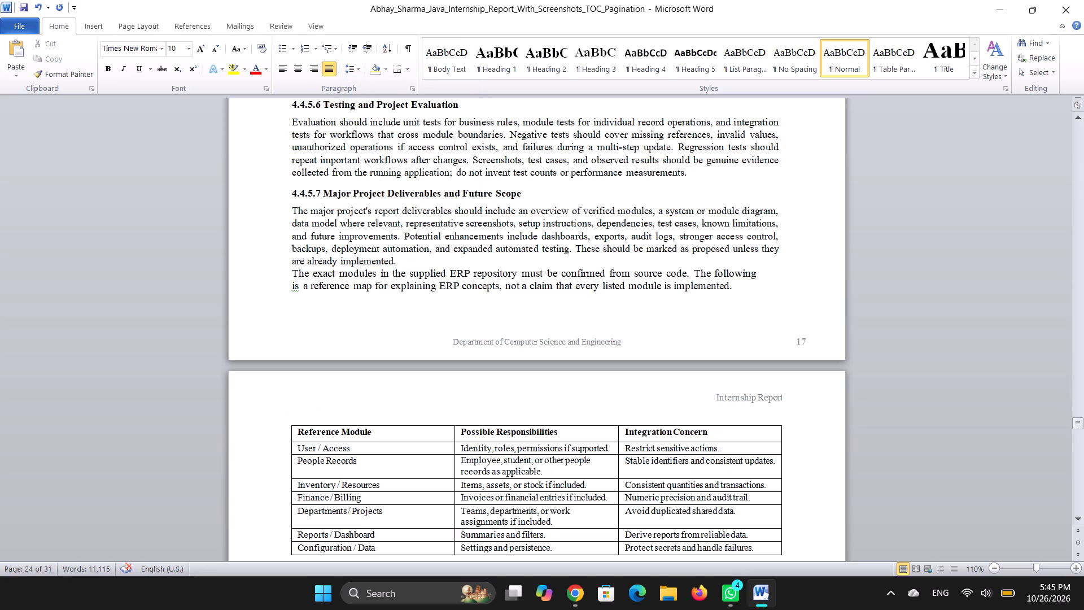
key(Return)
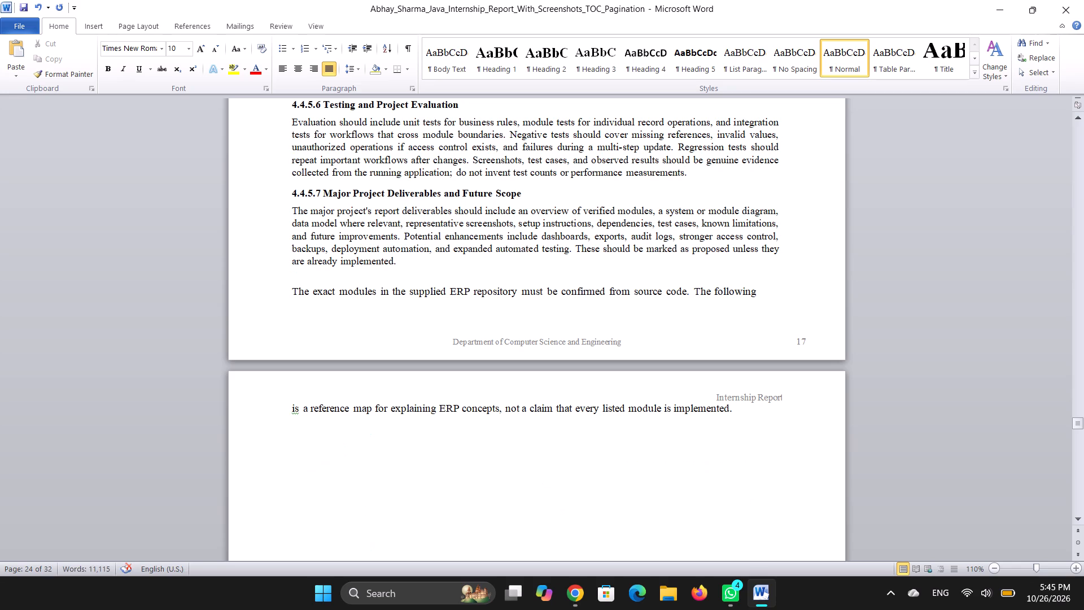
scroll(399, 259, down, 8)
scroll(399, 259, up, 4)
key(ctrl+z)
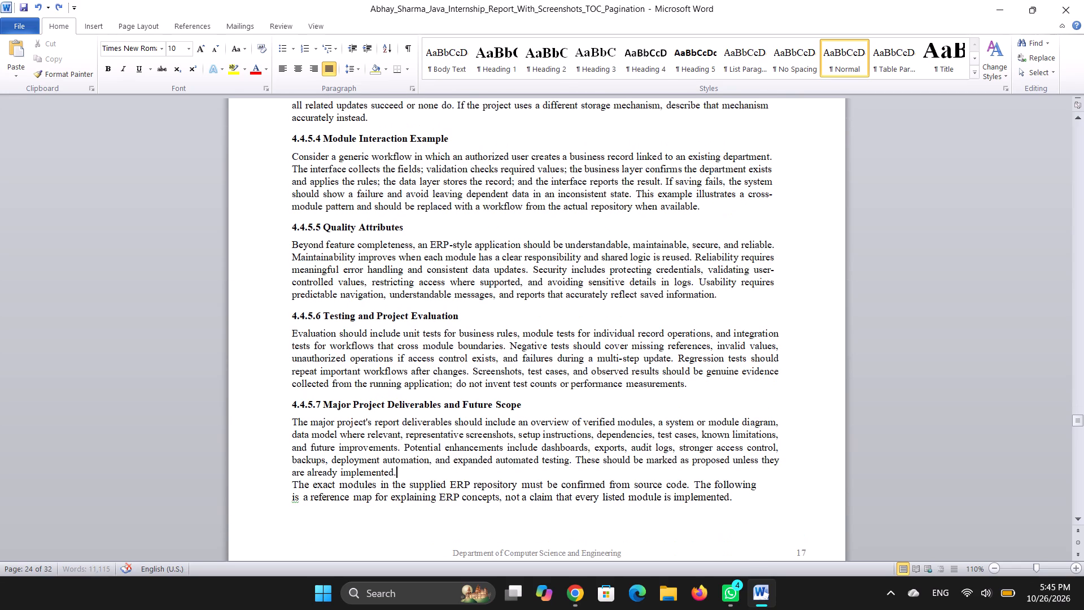
Review the Reference Module table and sections 4.4.6 and 4.4.7 on page 18 for alignment and text problems.
scroll(399, 259, down, 4)
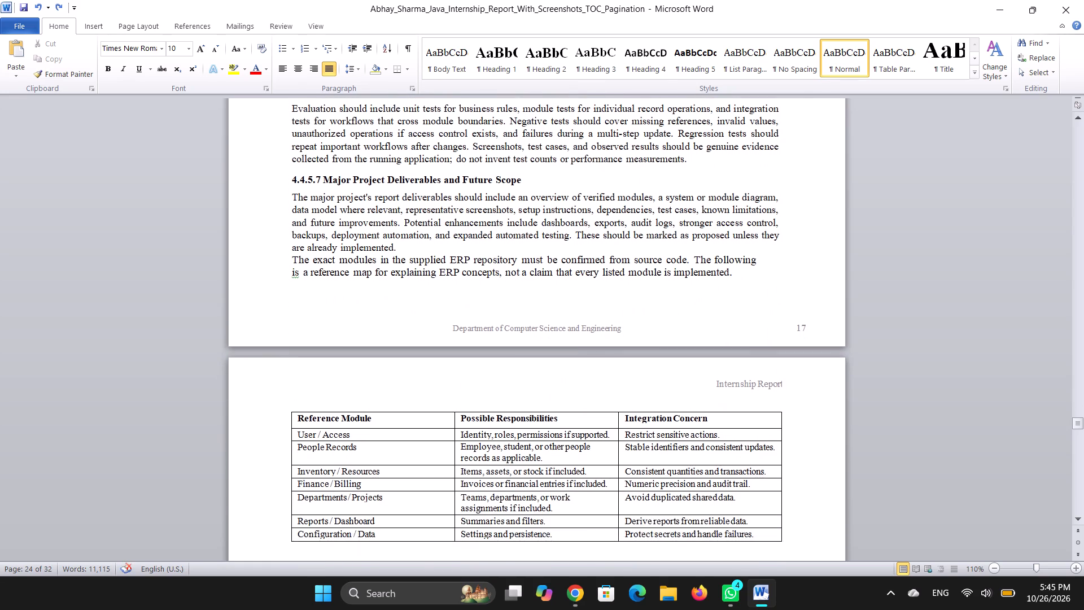
scroll(399, 259, down, 2)
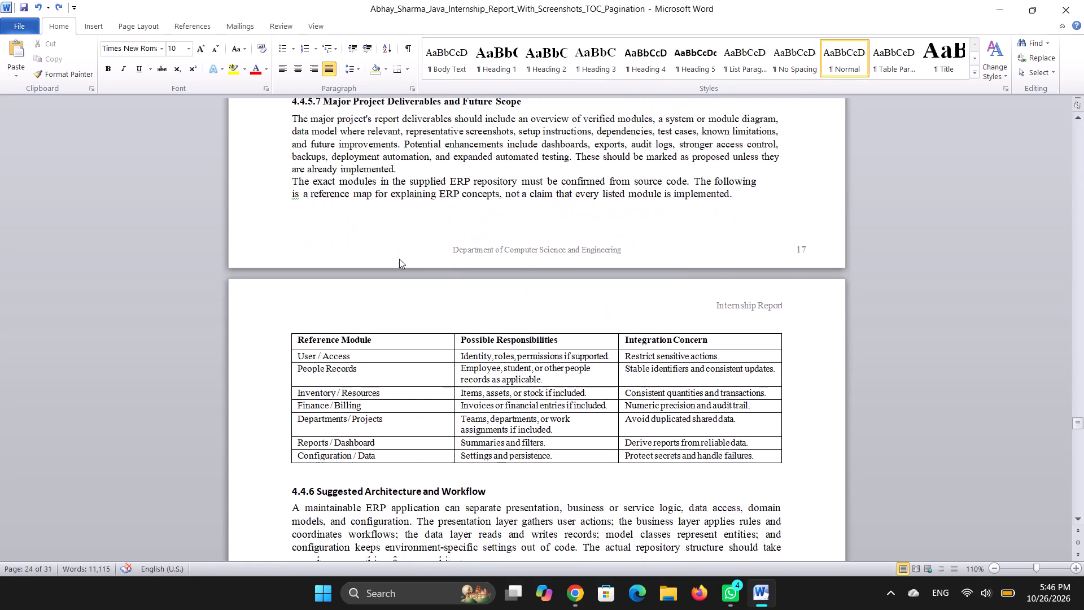
scroll(399, 259, down, 1)
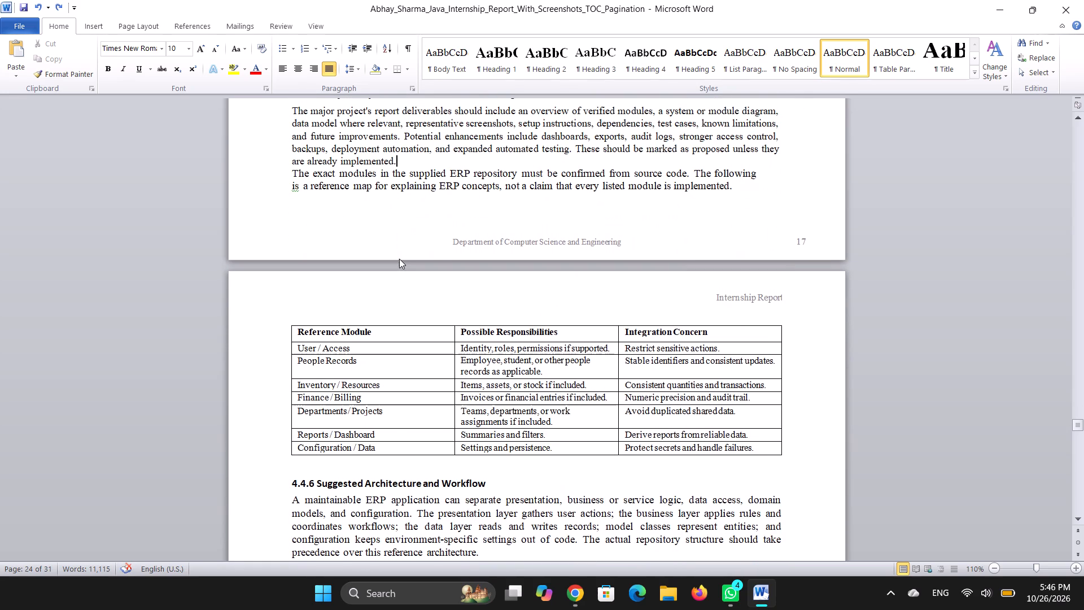
scroll(399, 259, down, 2)
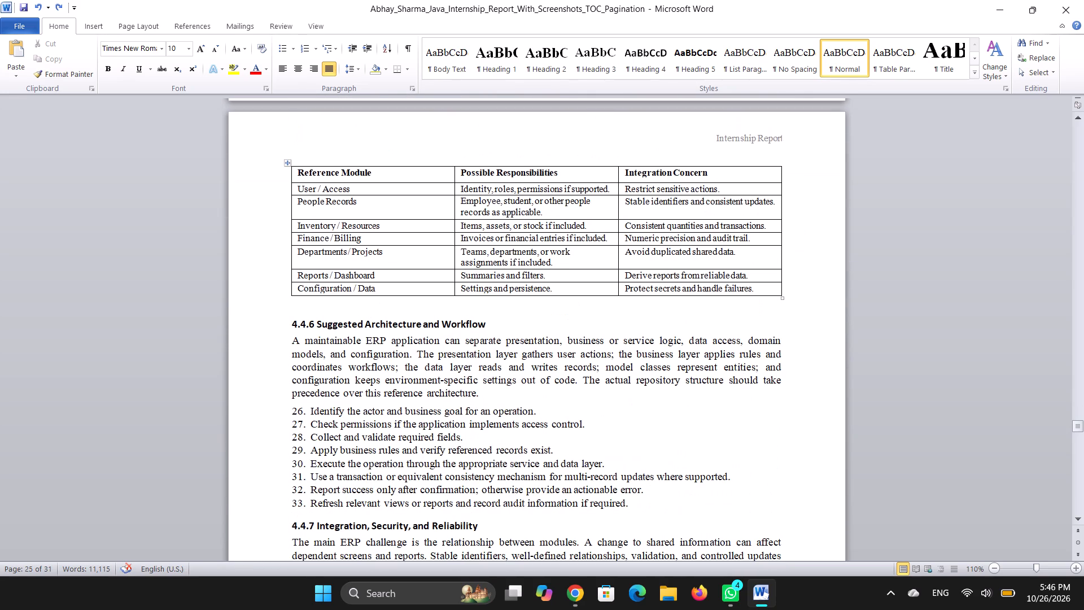
scroll(399, 259, down, 1)
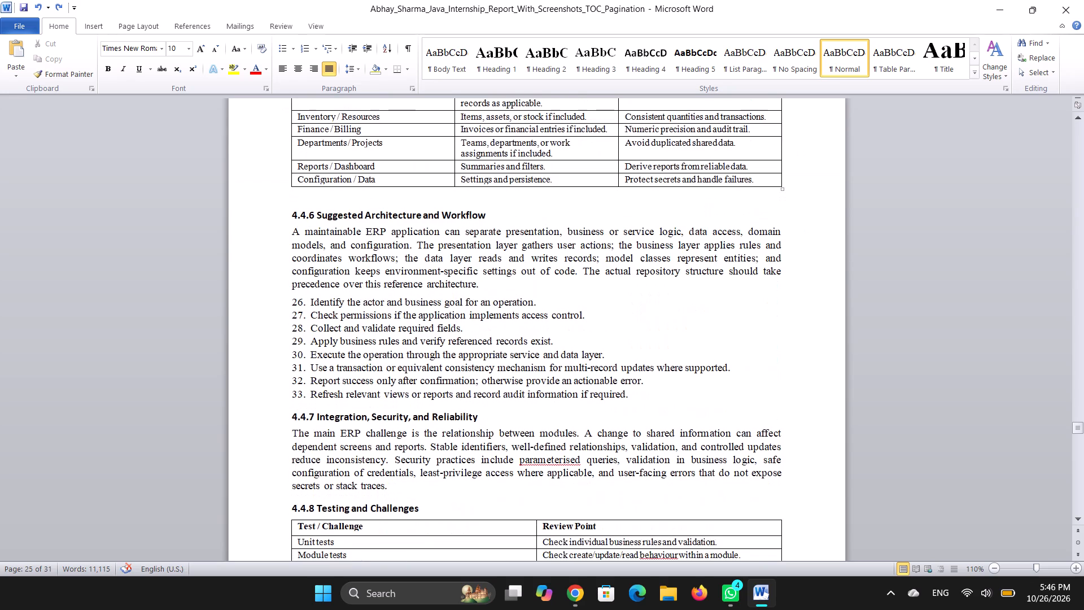
click(292, 232)
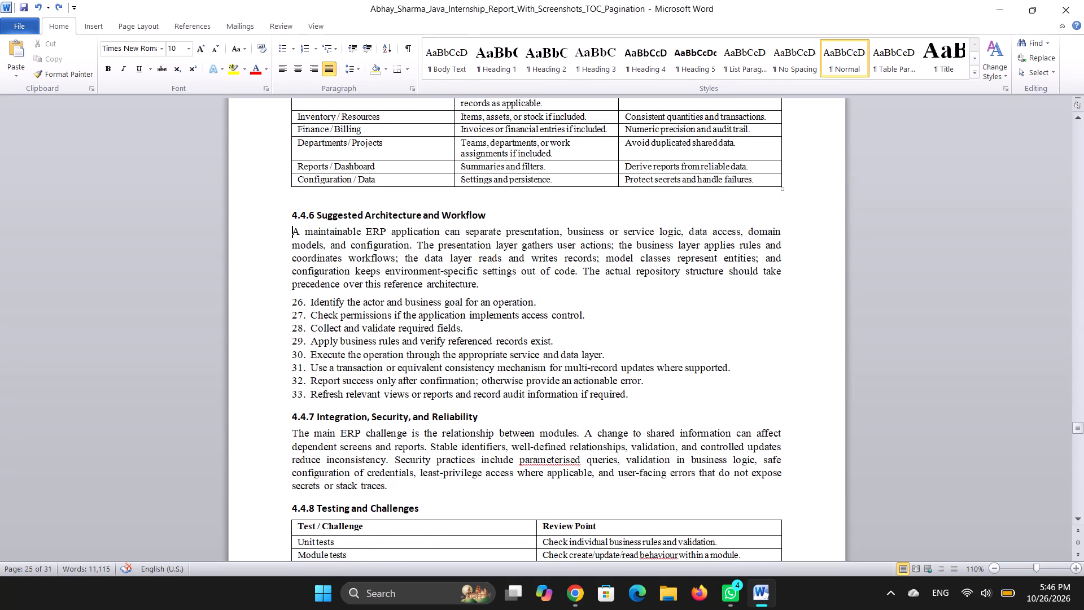
drag(289, 206, 388, 485)
click(781, 308)
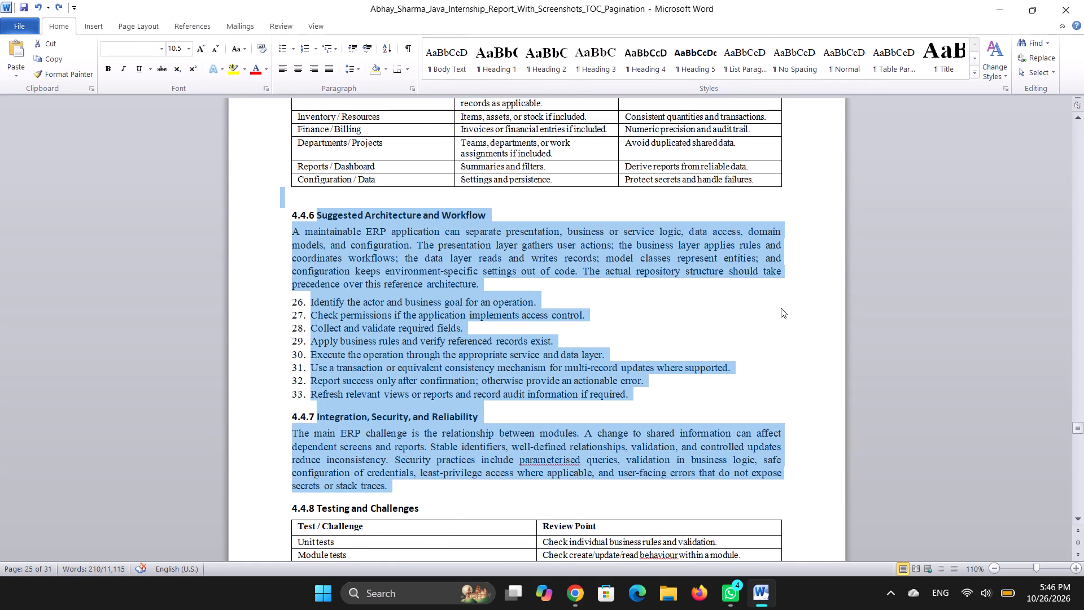
Review the layout from section 4.4.8 to the final submission note, and recheck the pages from section 4.3.4 back to 4.4.9.
scroll(781, 308, down, 3)
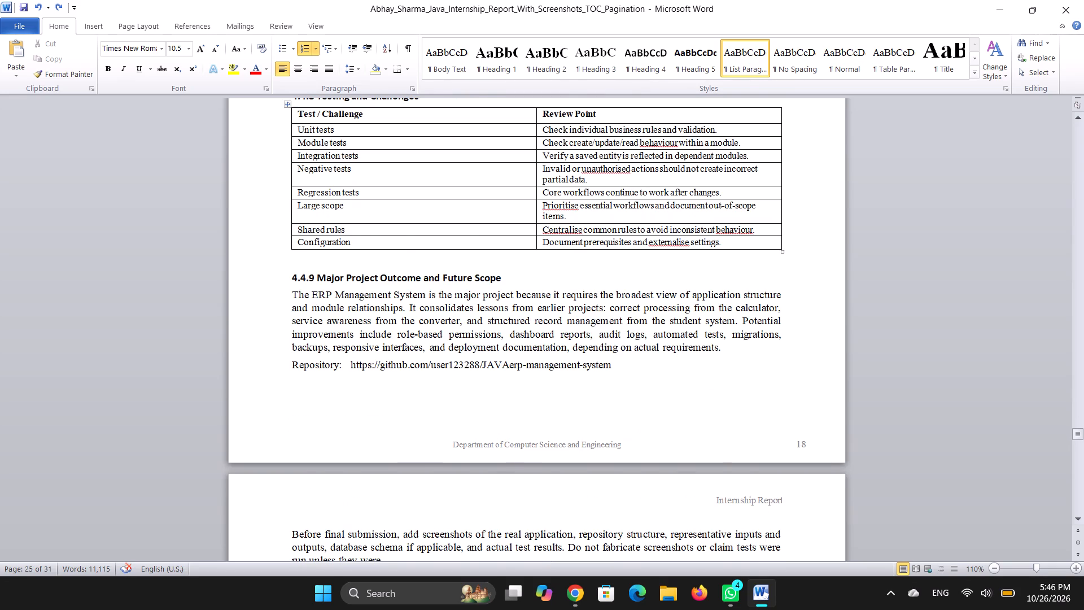
scroll(666, 368, down, 2)
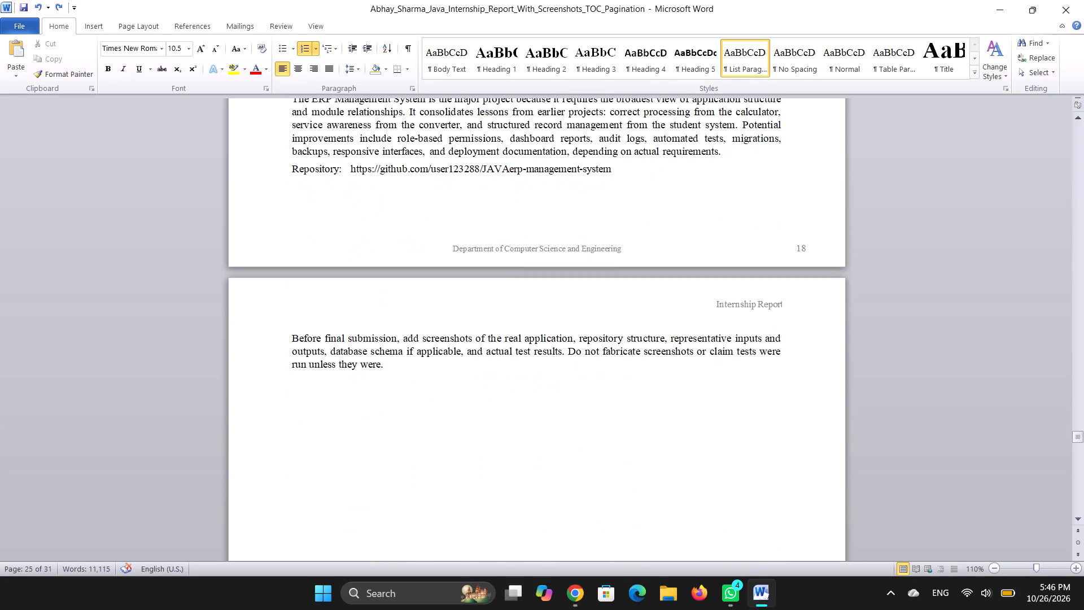
scroll(666, 368, down, 1)
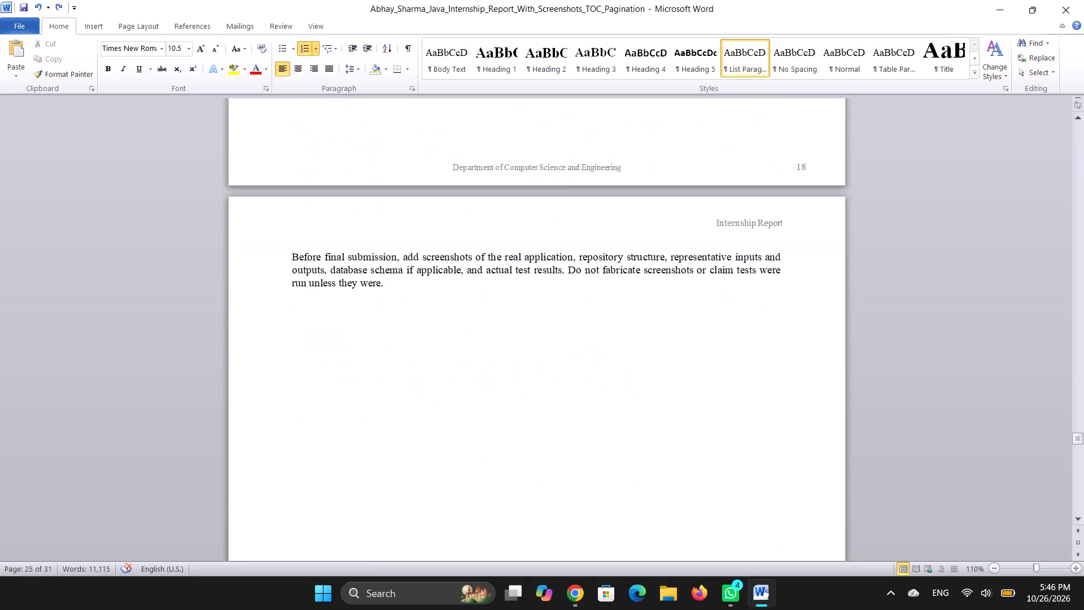
scroll(666, 368, down, 5)
scroll(666, 368, up, 6)
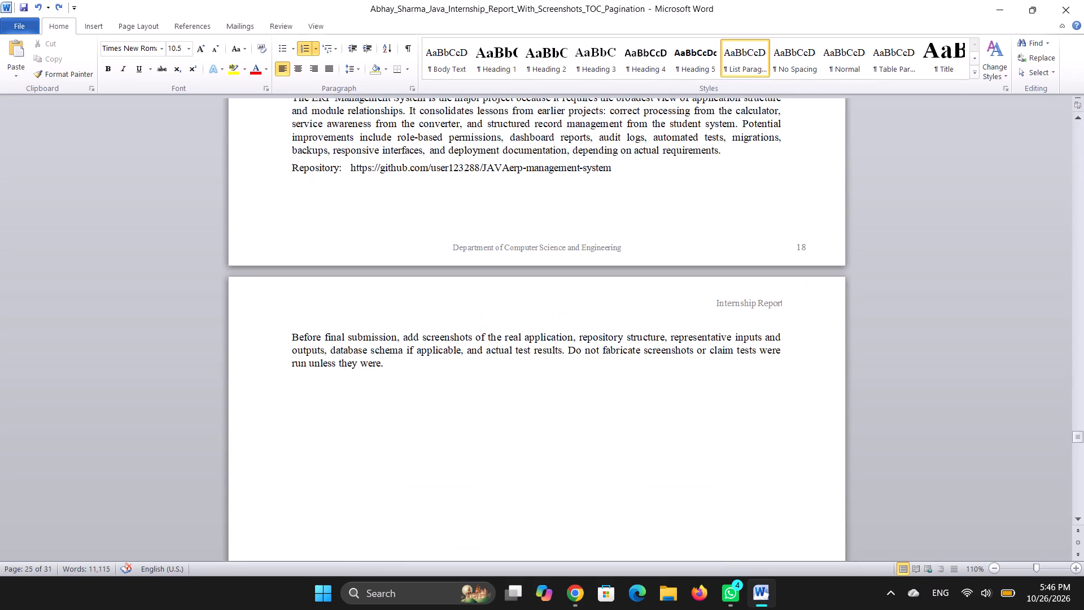
scroll(666, 368, up, 2)
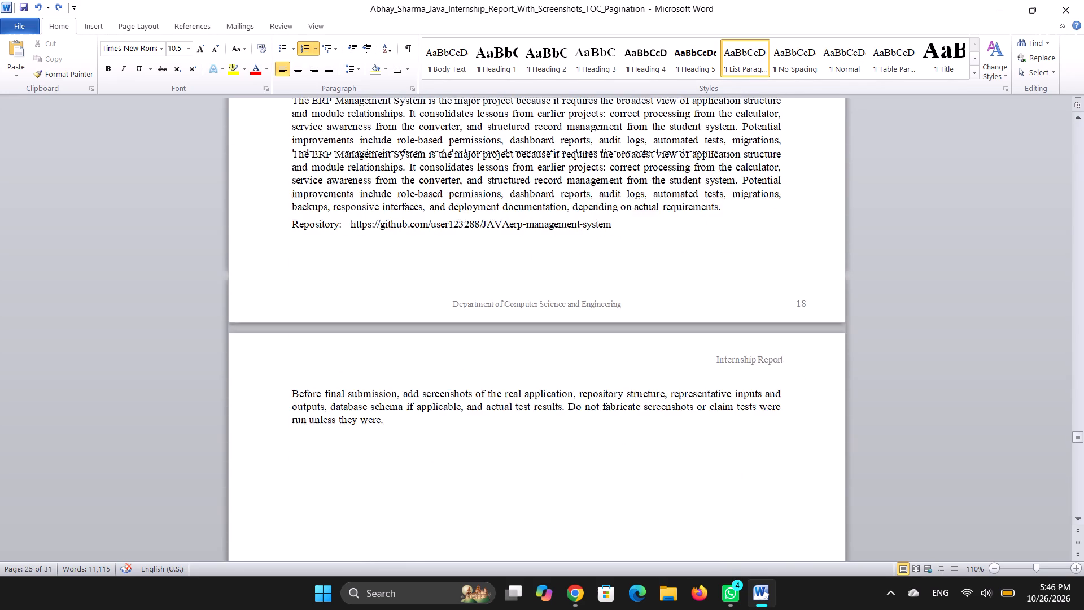
scroll(666, 368, up, 9)
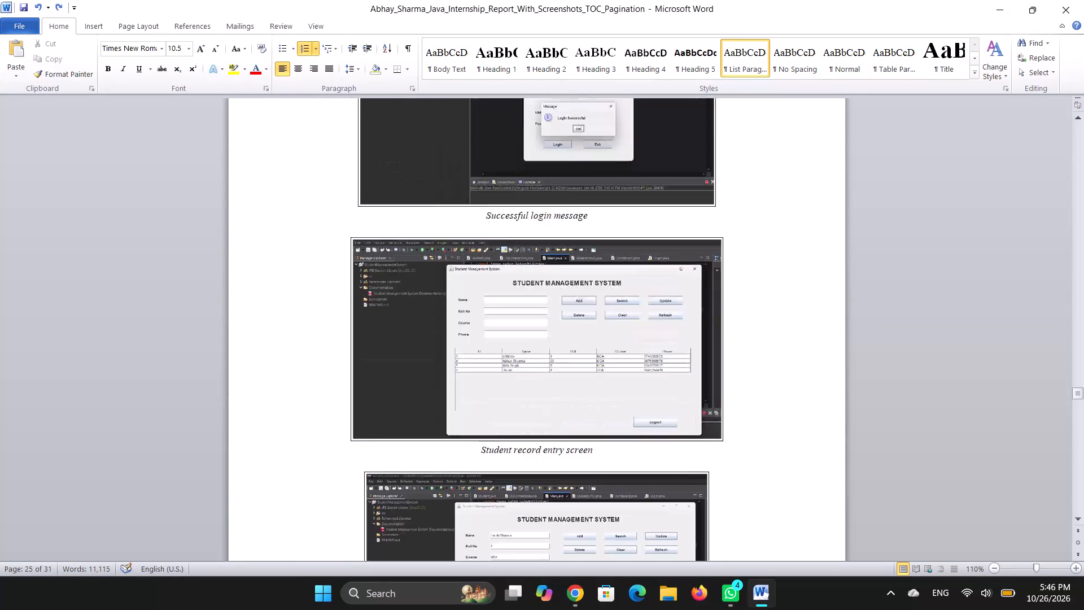
scroll(666, 368, up, 6)
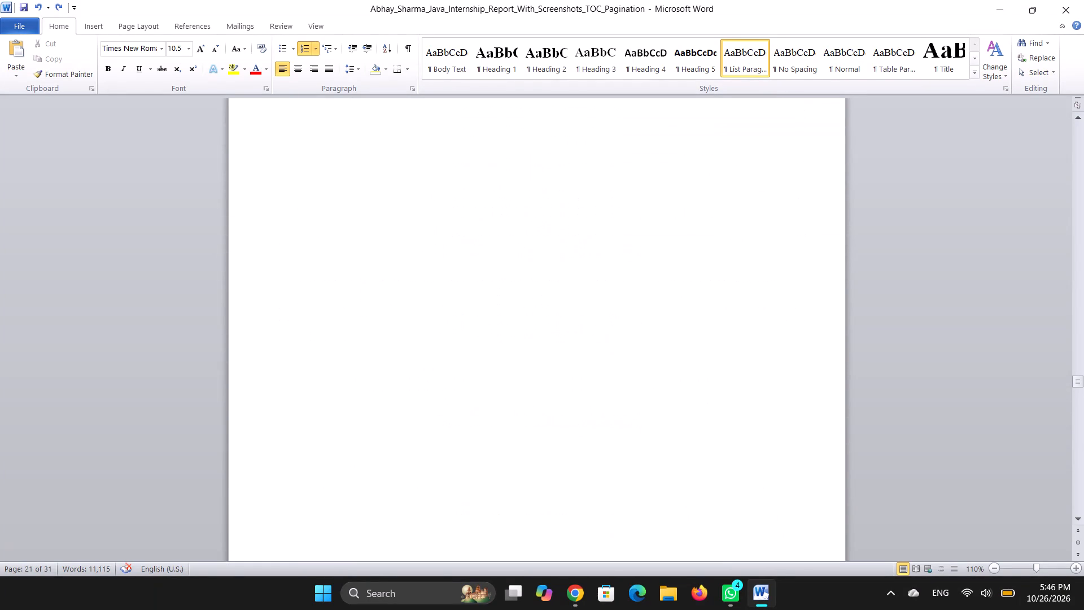
scroll(666, 368, up, 4)
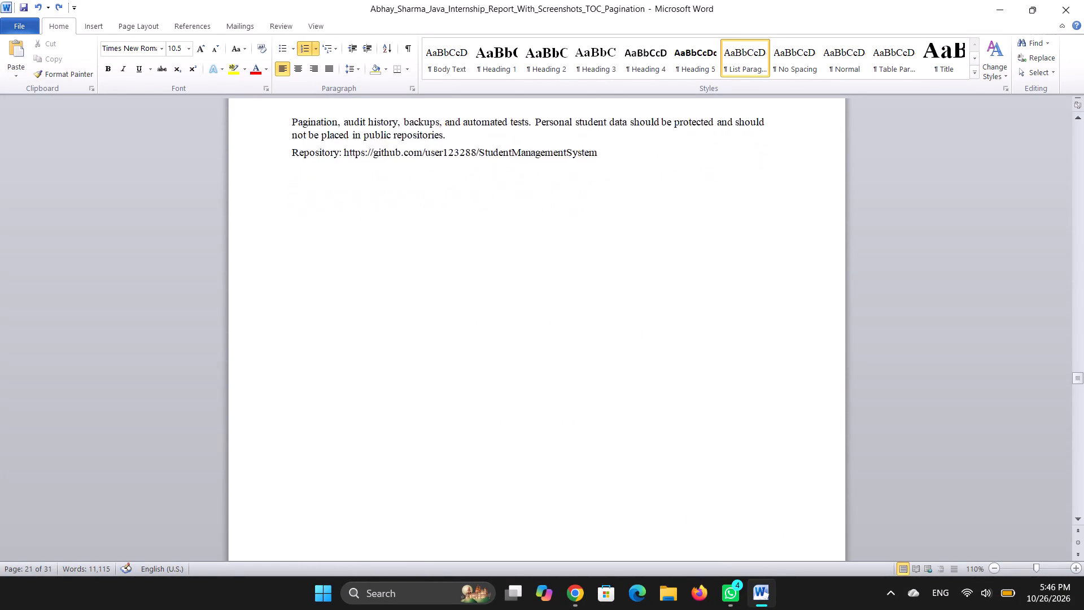
scroll(666, 368, up, 2)
scroll(666, 368, down, 1)
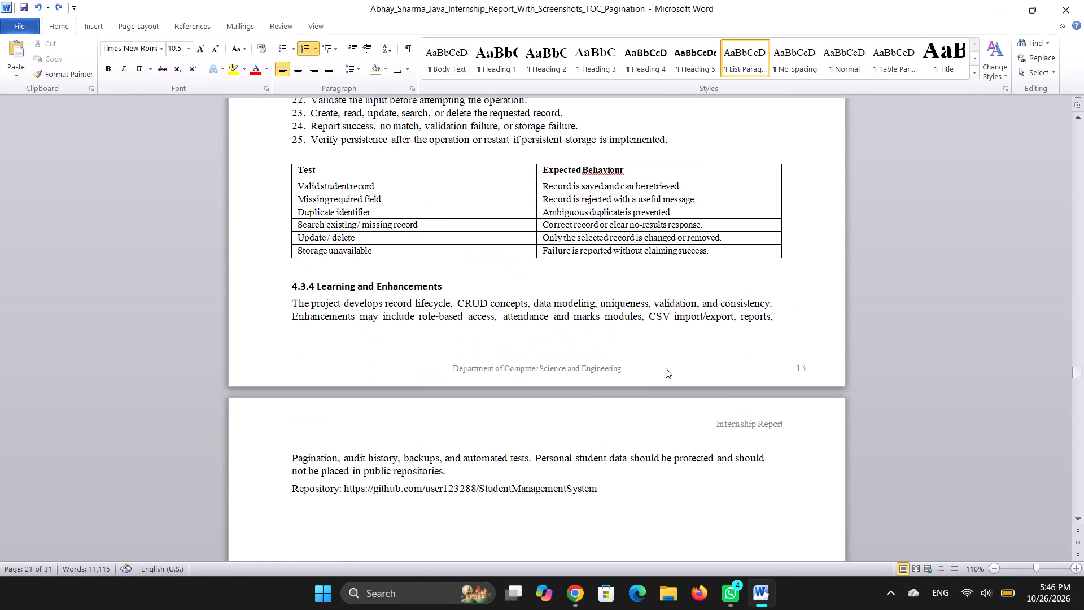
scroll(666, 368, down, 13)
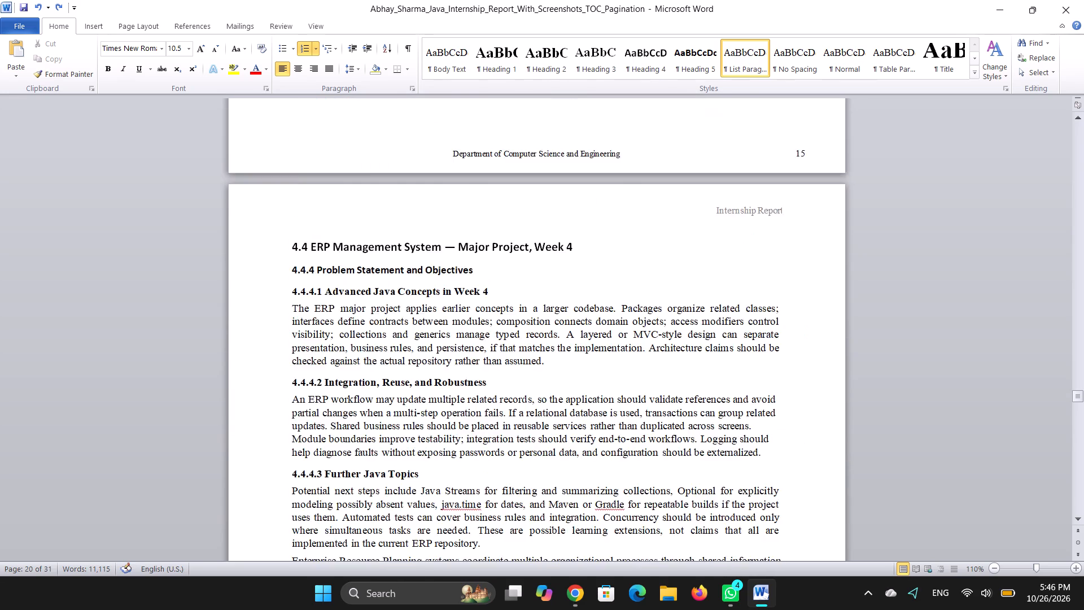
scroll(666, 368, down, 4)
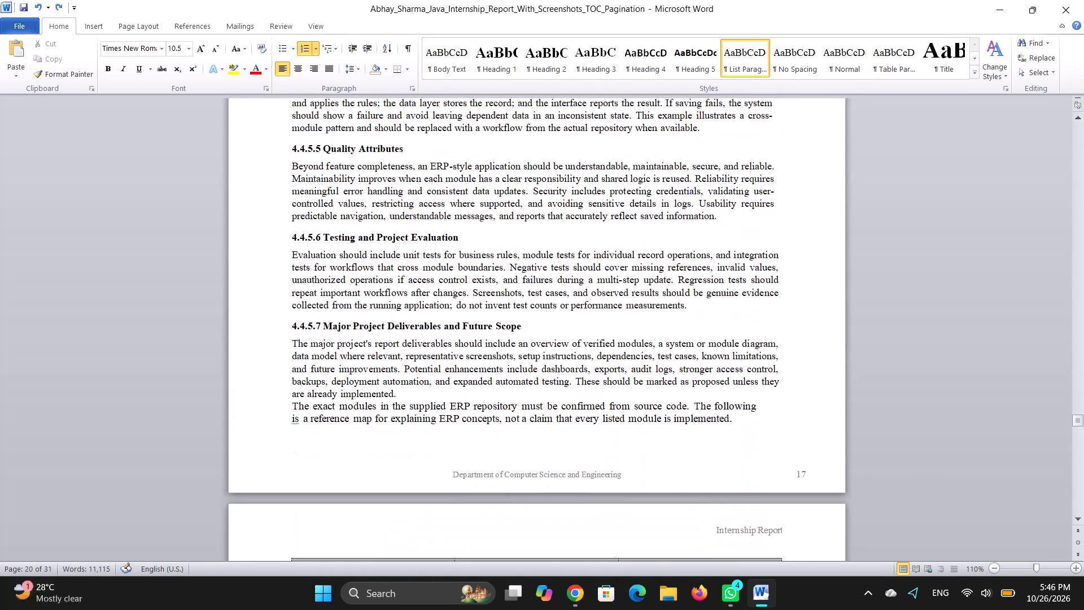
scroll(666, 368, down, 4)
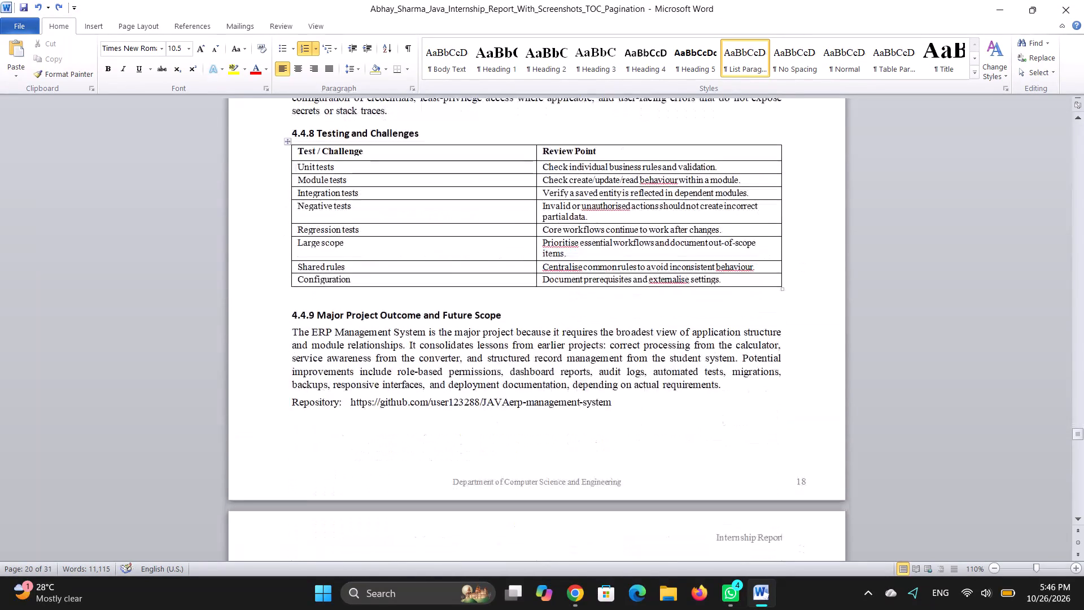
Remove the word Major from the 4.4.9 heading, keeping its section number before Project Outcome and Future Scope.
scroll(666, 368, down, 2)
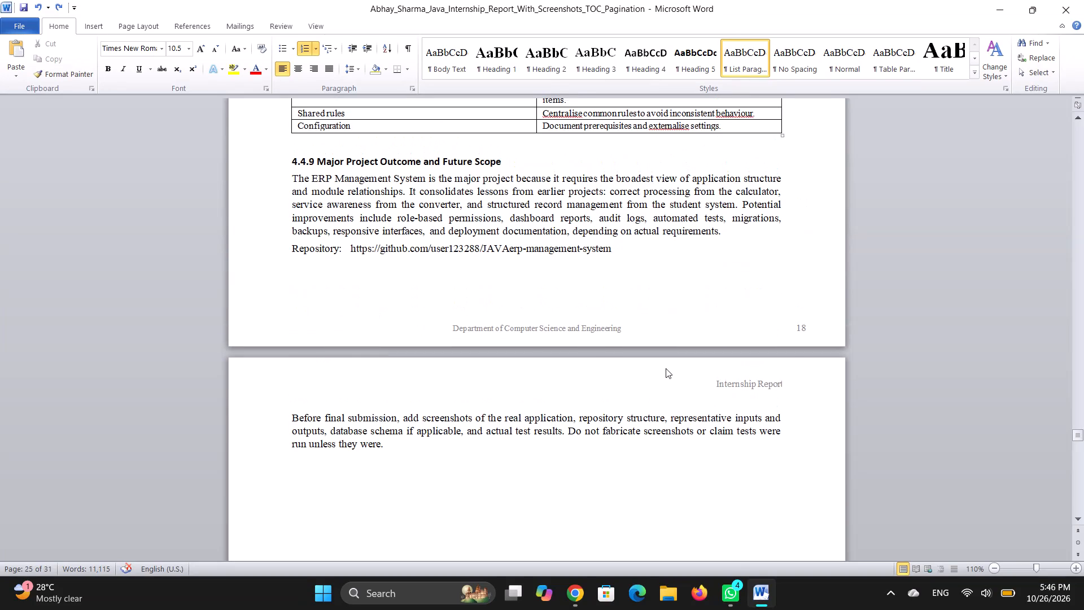
click(346, 162)
key(Left)
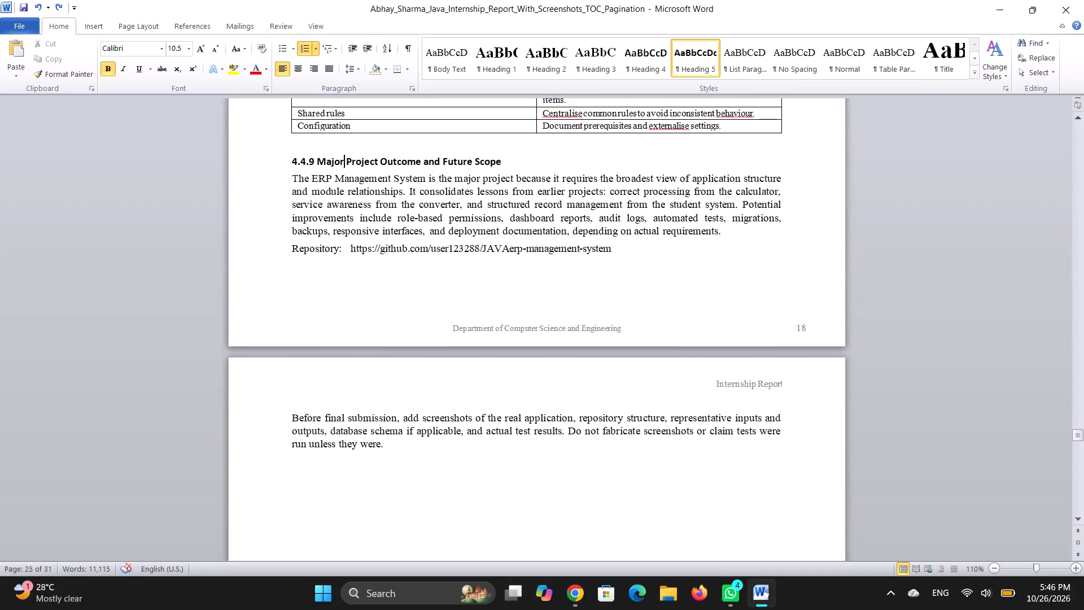
key(BackSpace)
key(BackSpace)
key(BackSpace)
key(BackSpace)
key(BackSpace)
key(BackSpace)
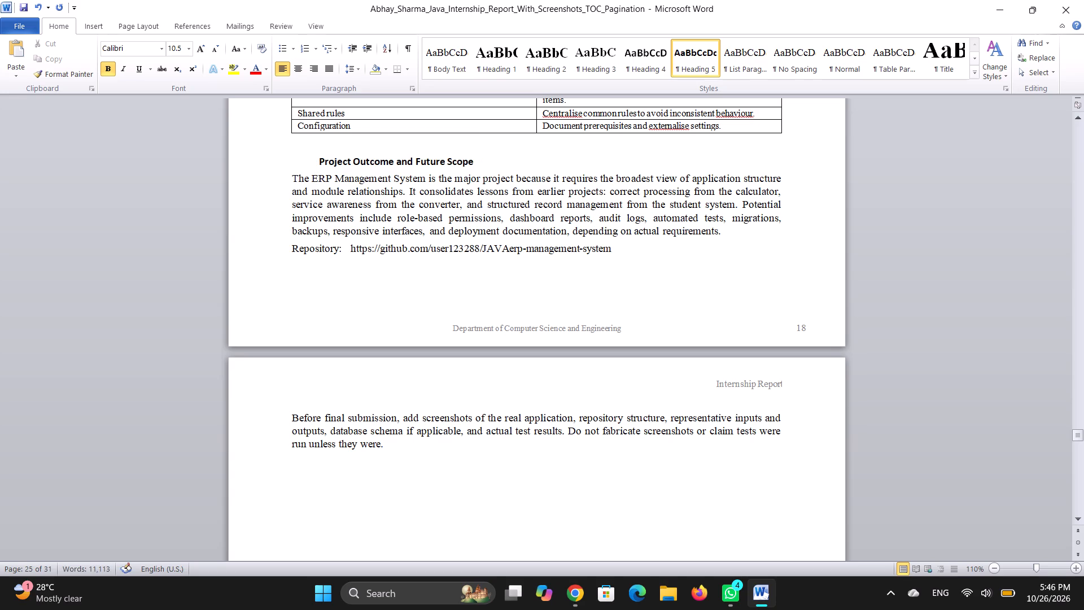
key(ctrl+z)
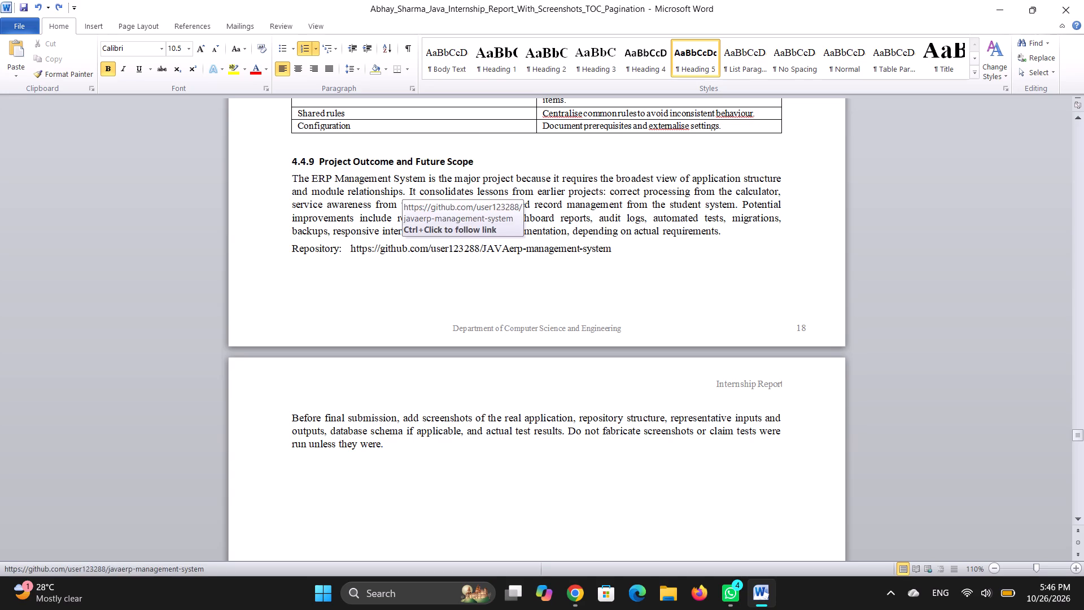
Review the layout from section 4.4.9 through the final submission note to the ERP Management System output screenshots.
scroll(396, 249, down, 4)
scroll(396, 249, up, 1)
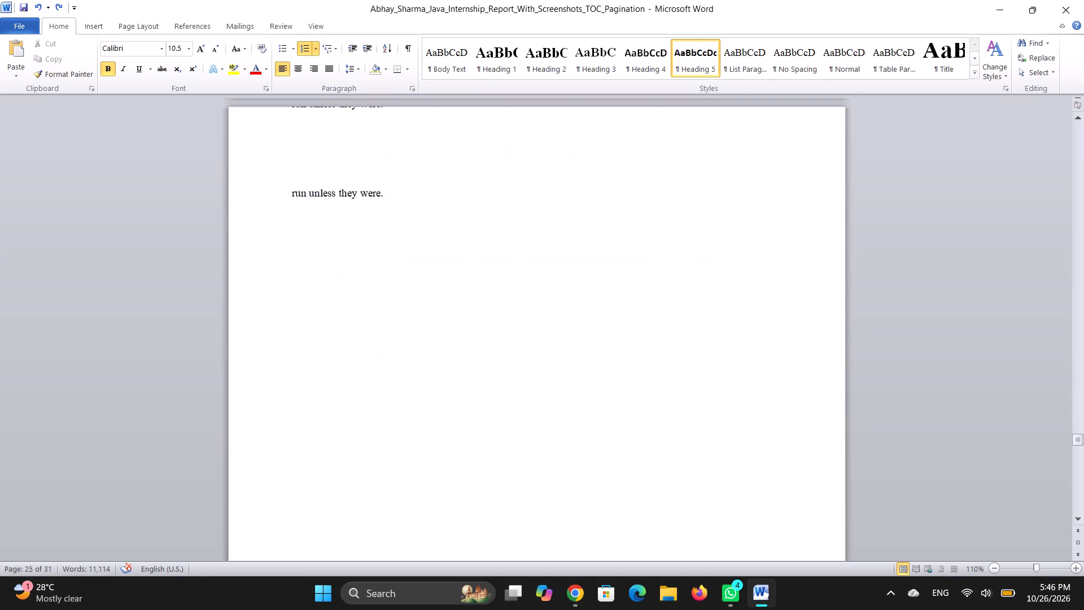
scroll(396, 249, up, 1)
scroll(396, 249, down, 6)
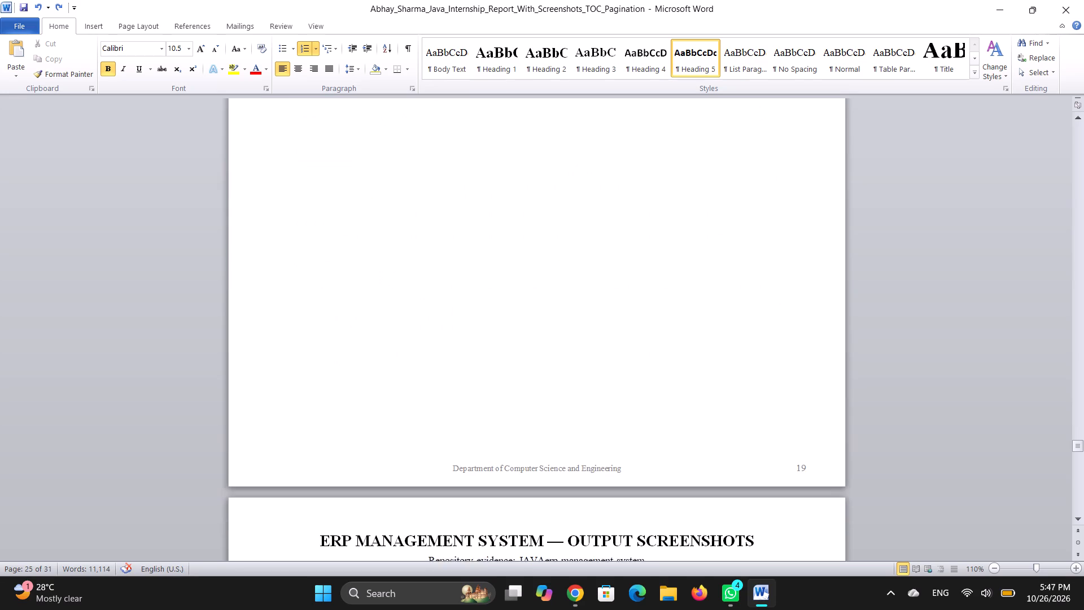
scroll(396, 249, down, 1)
scroll(396, 249, up, 6)
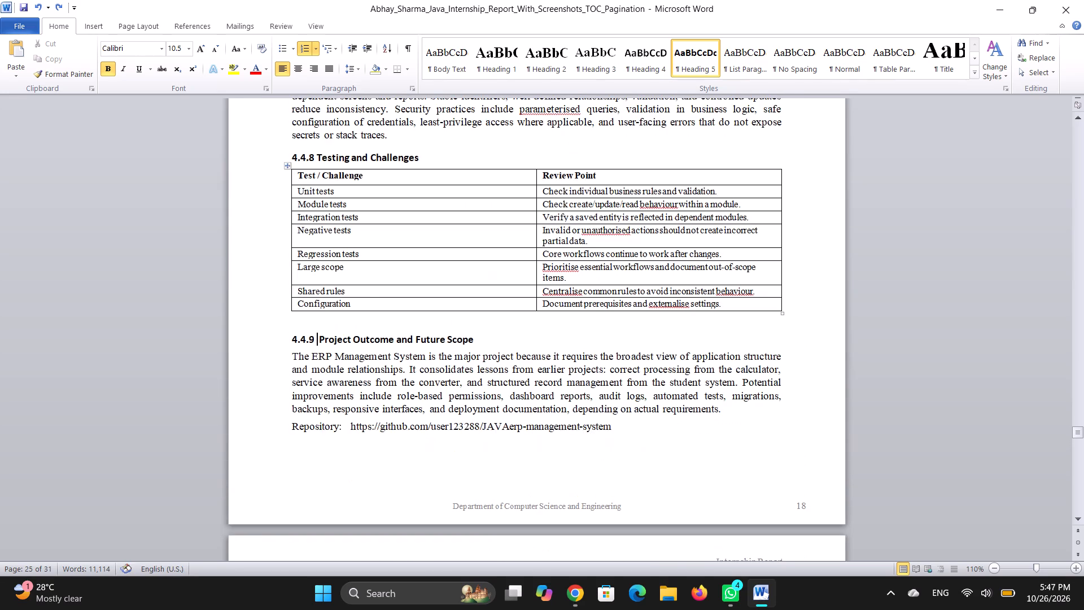
scroll(396, 249, down, 2)
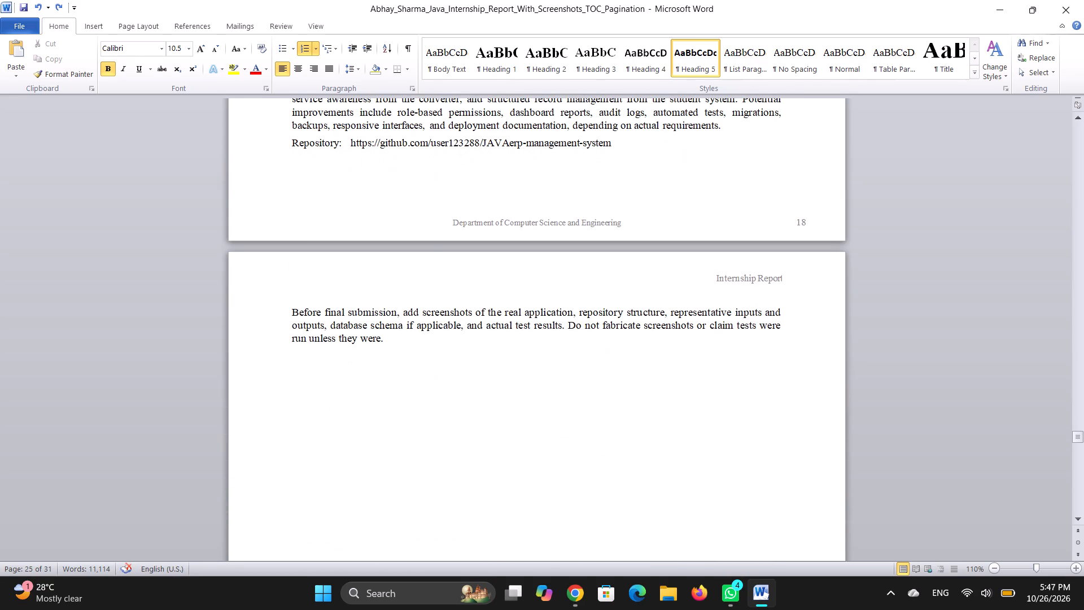
scroll(534, 363, up, 1)
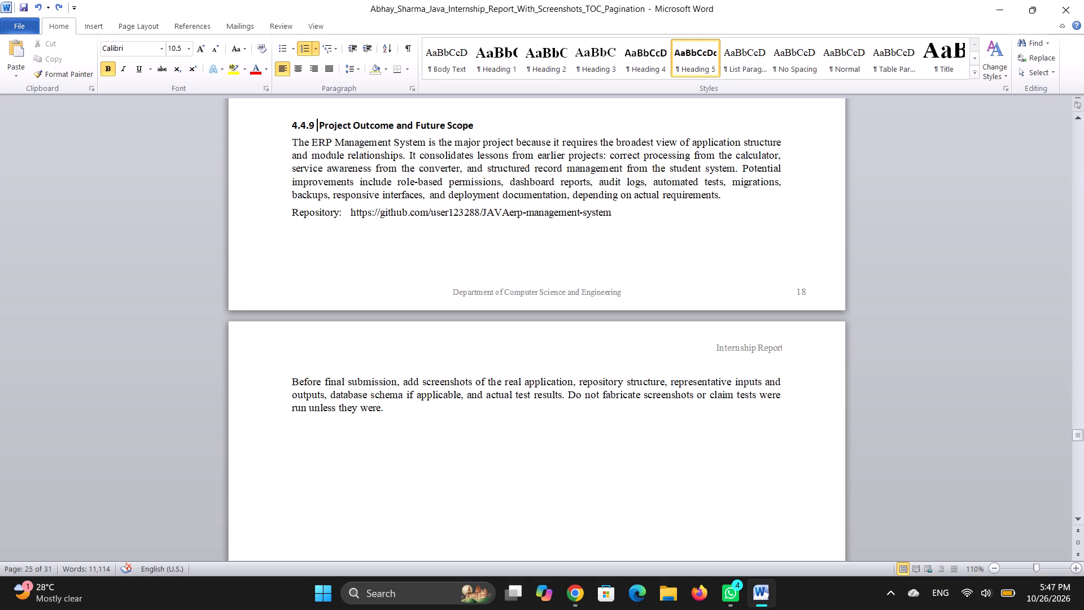
scroll(534, 363, down, 4)
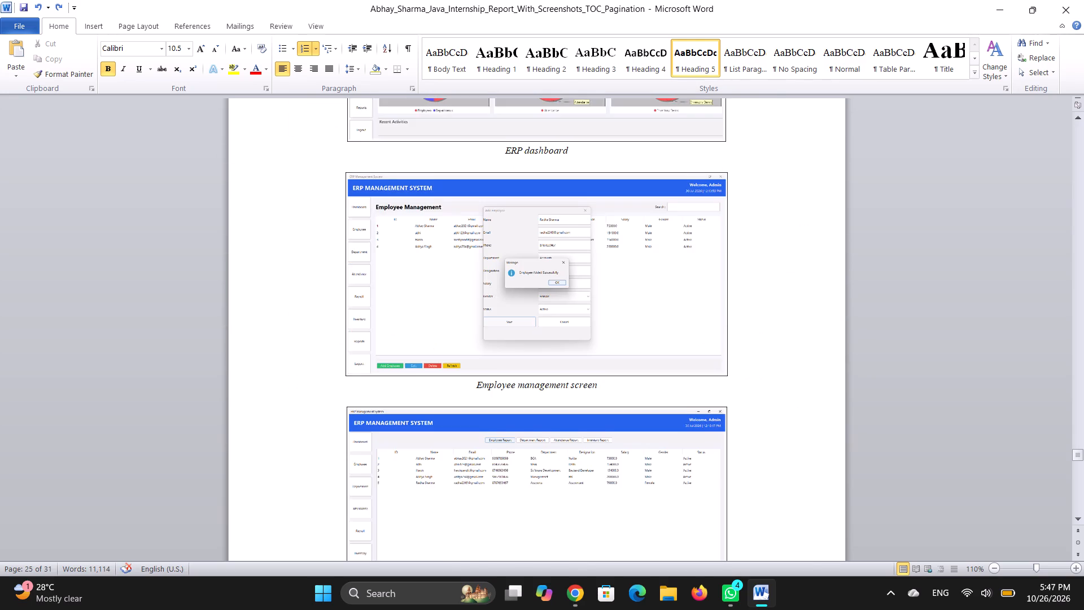
scroll(534, 363, down, 1)
Review Chapter 5's tables, skill lists and sections 5.1 to 5.5 for alignment and page layout problems.
scroll(534, 363, down, 1)
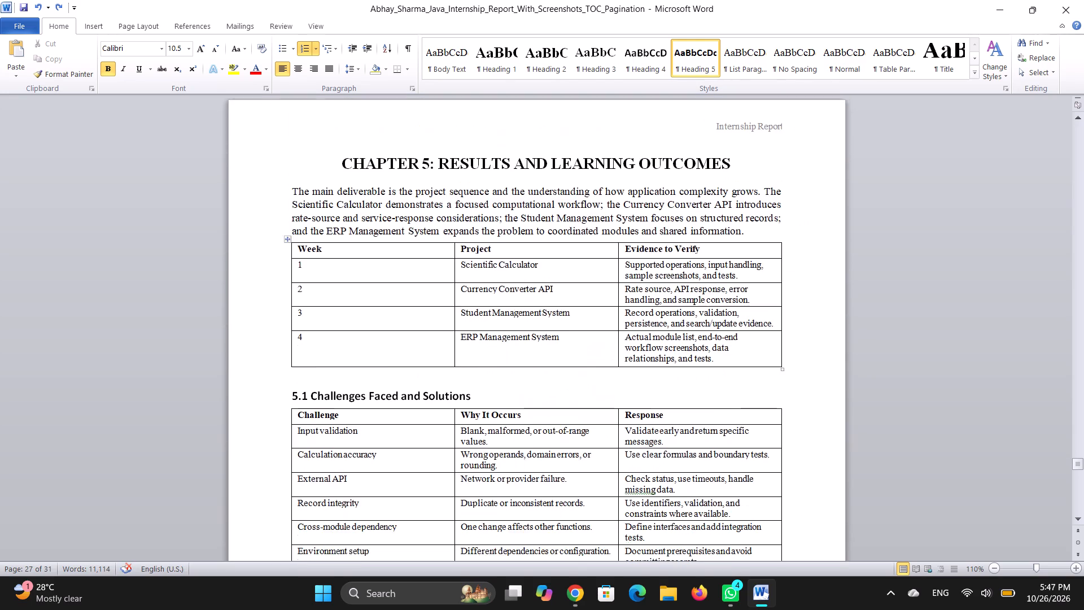
scroll(534, 363, down, 1)
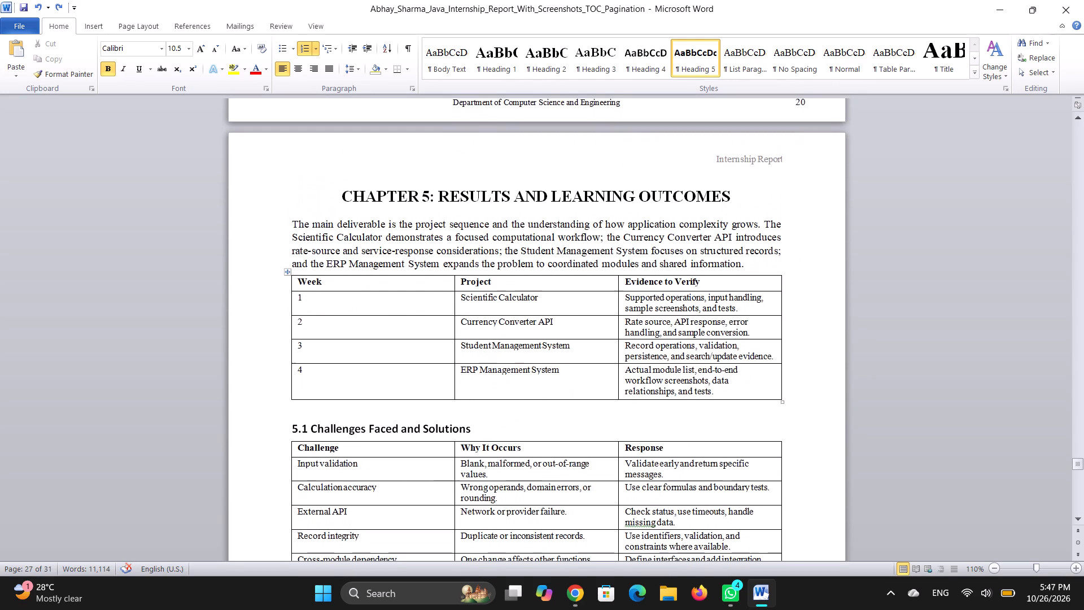
scroll(534, 363, down, 3)
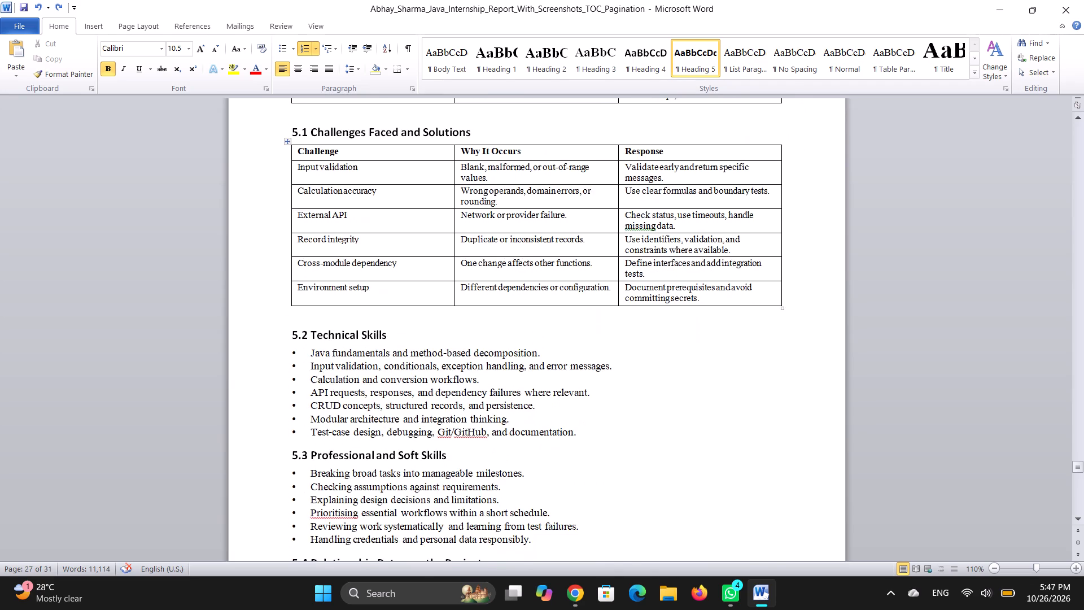
scroll(534, 363, down, 4)
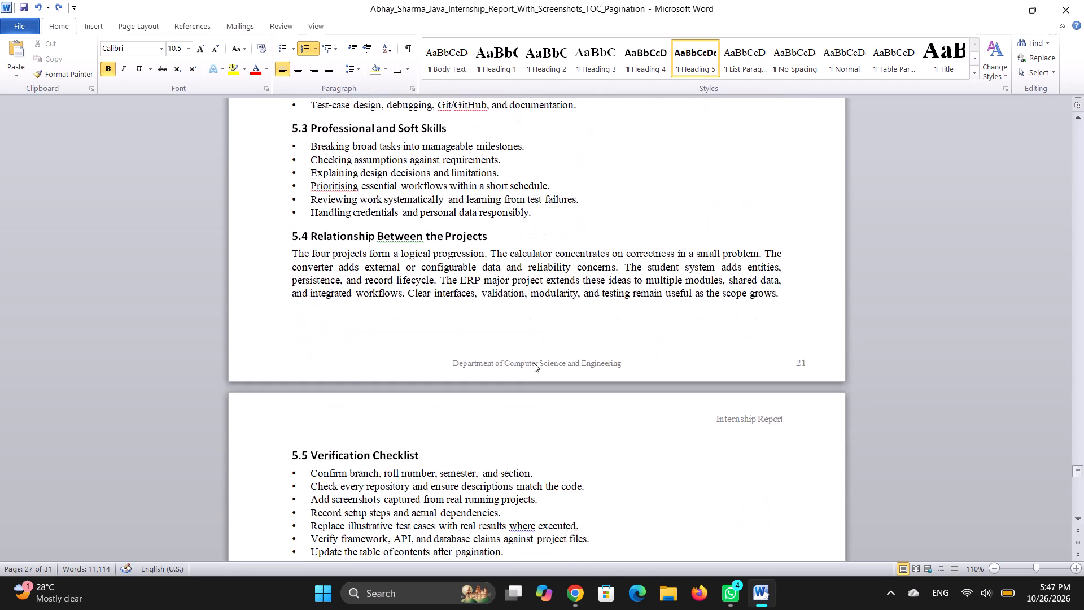
scroll(534, 363, down, 4)
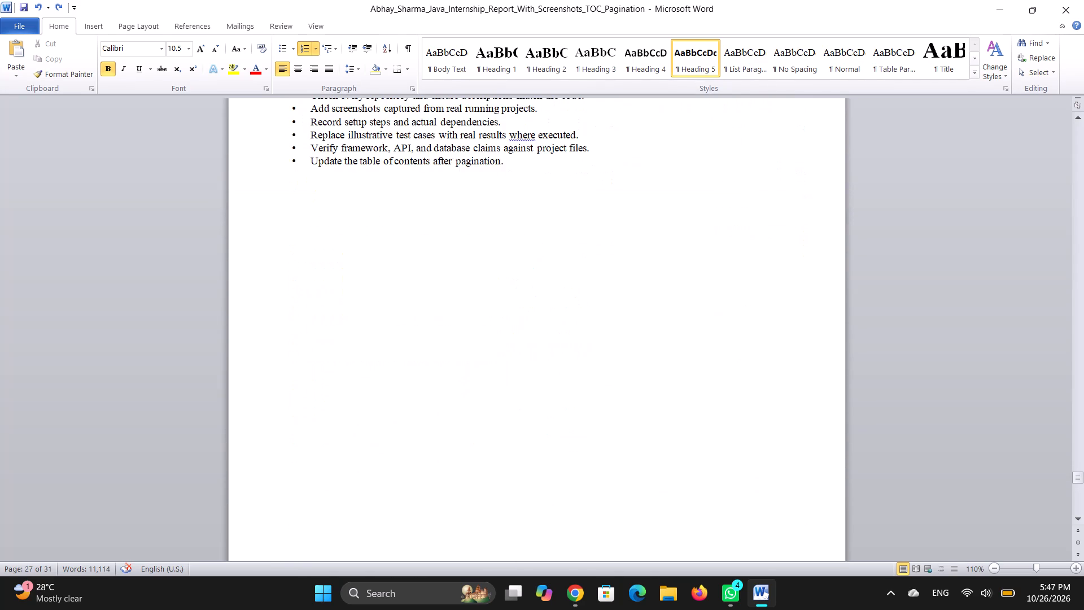
scroll(534, 363, down, 3)
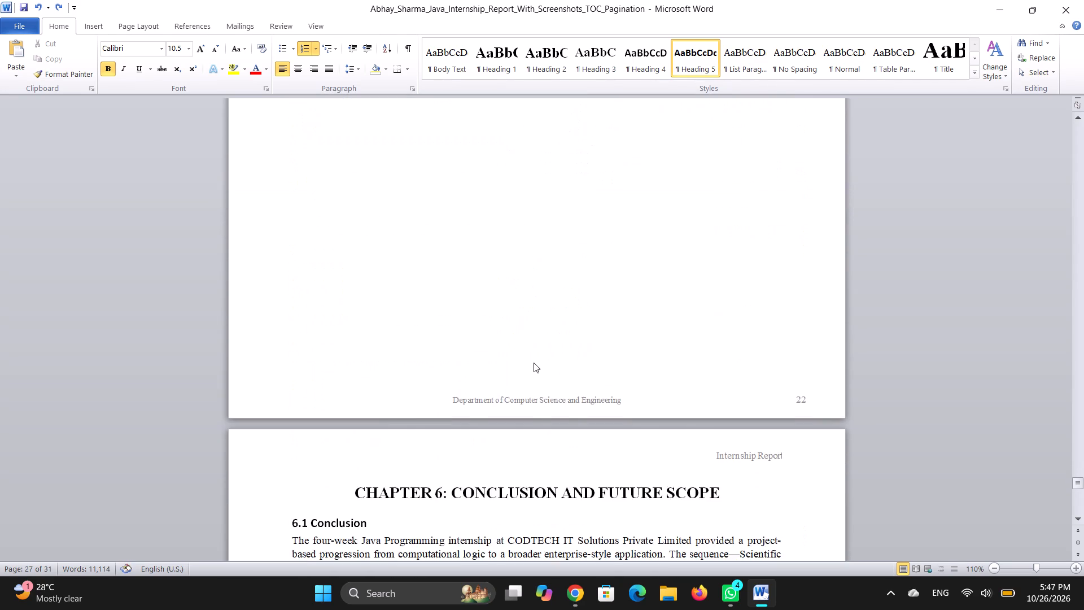
Justify Chapter 6's text from the 6.1 Conclusion heading to the last bullet of 6.3 Future Scope.
scroll(534, 363, down, 4)
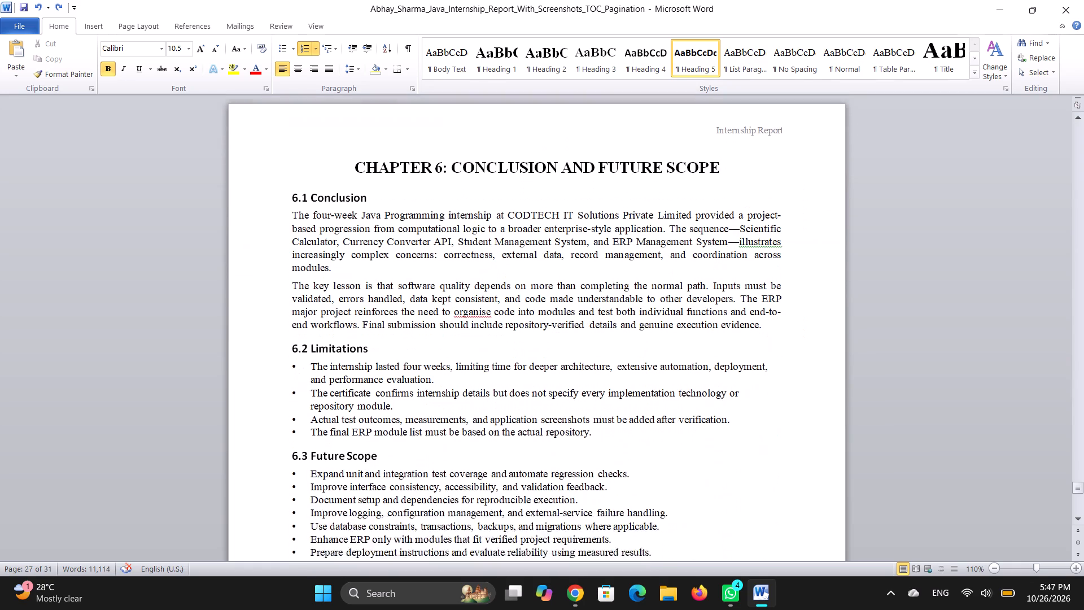
scroll(534, 363, down, 2)
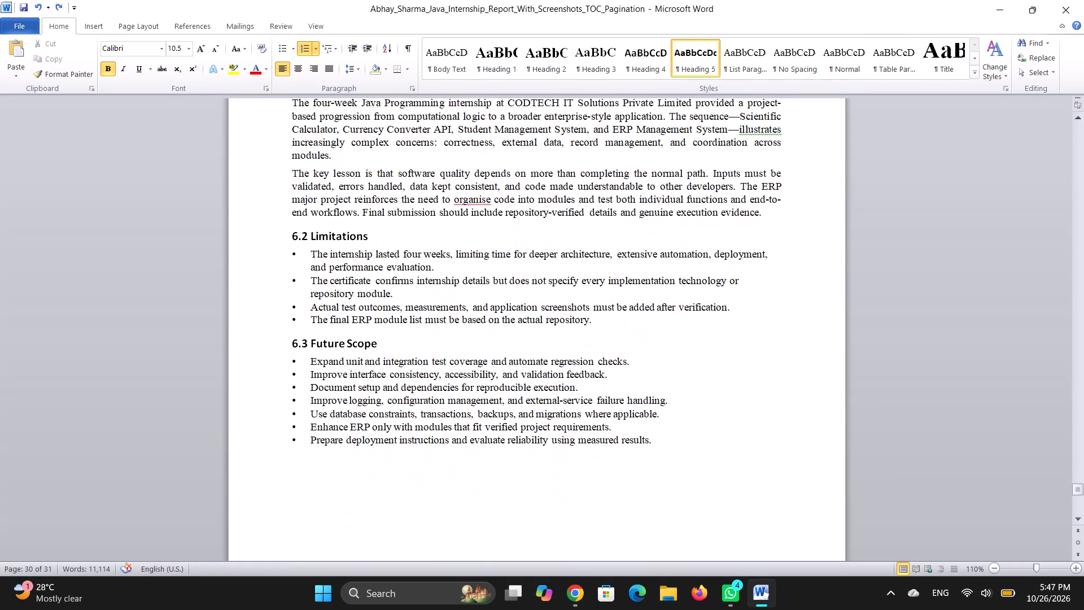
scroll(534, 363, up, 2)
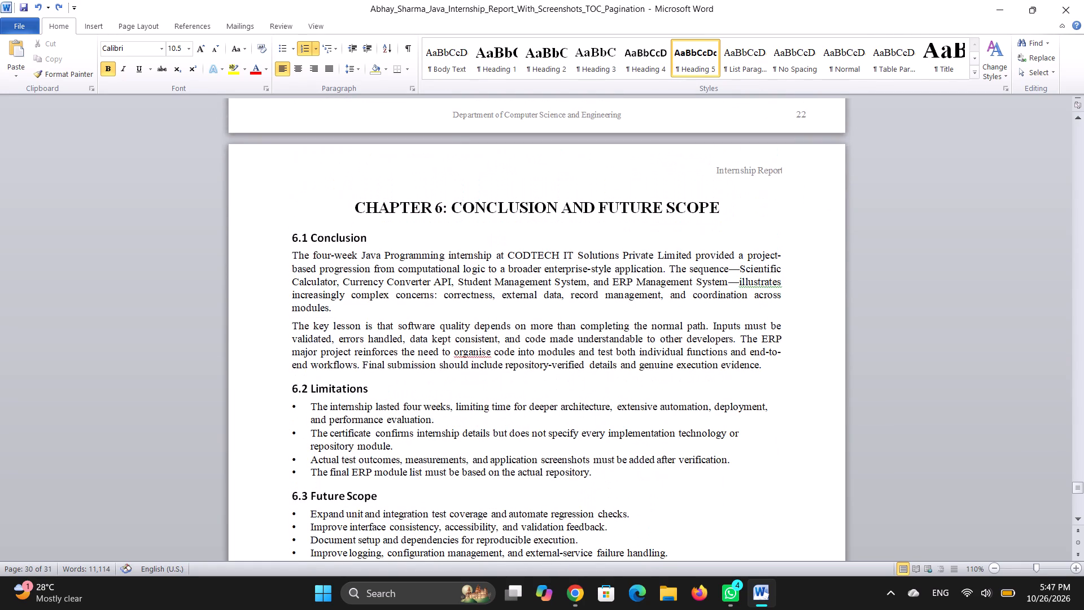
drag(287, 234, 611, 360)
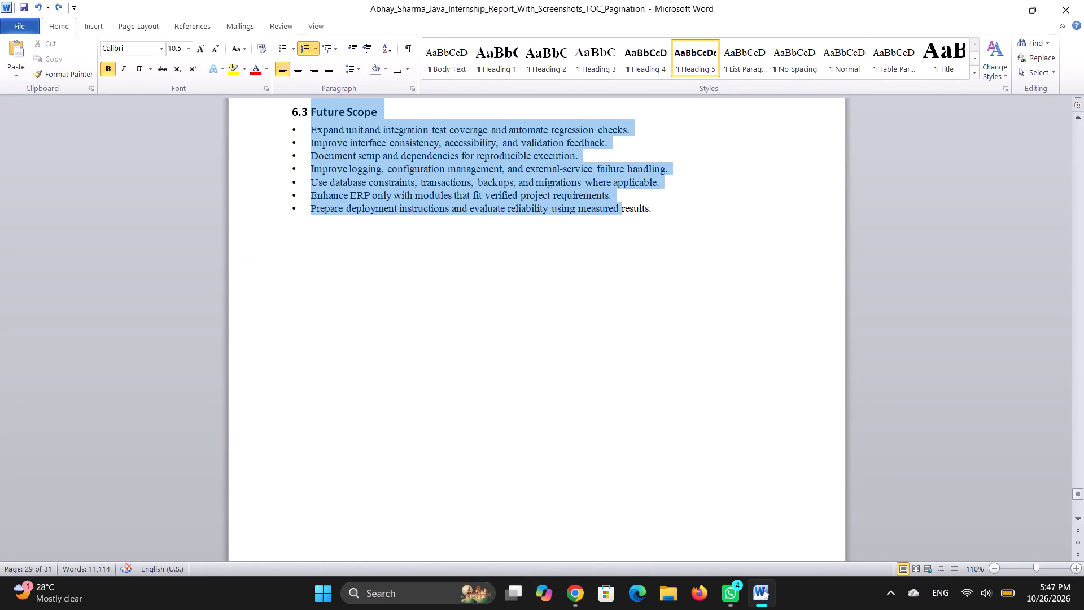
drag(611, 360, 676, 294)
click(329, 69)
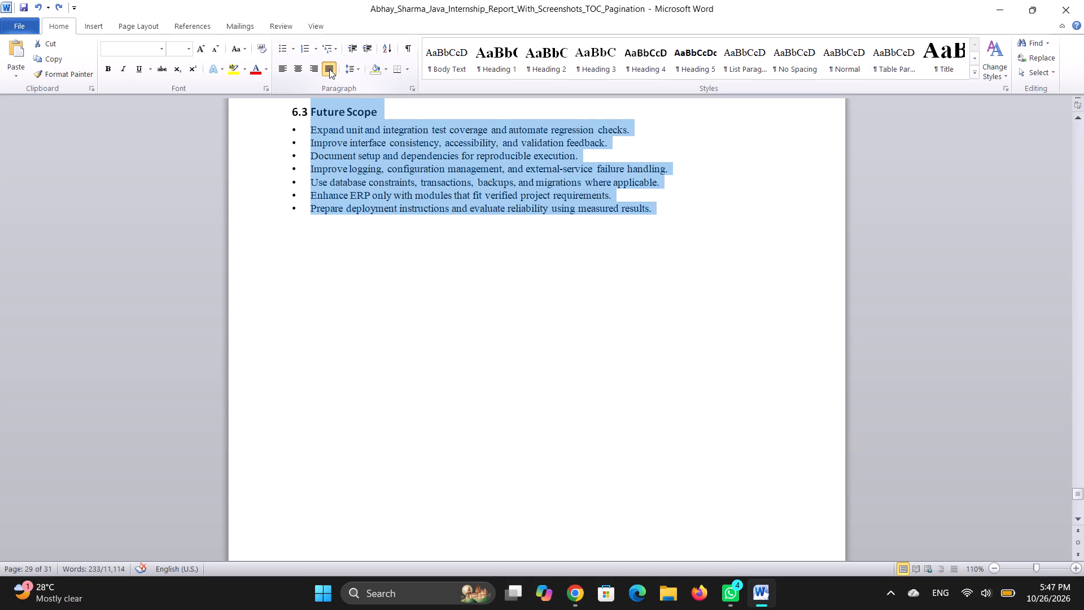
click(376, 285)
scroll(376, 285, up, 2)
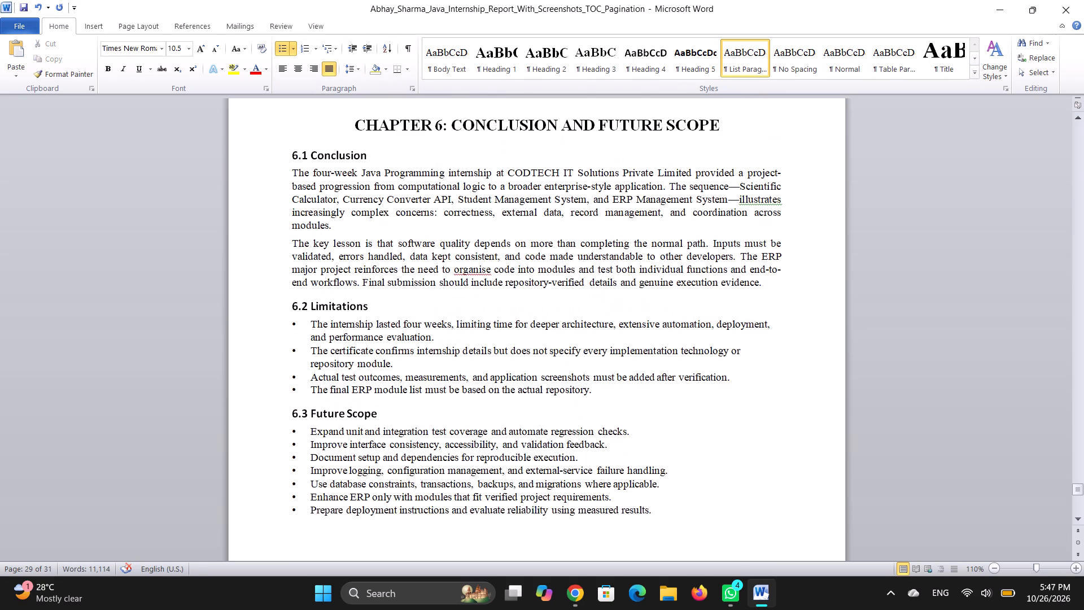
Justify the text from the Appendix C: Mentor Evaluation heading to the last repository entry under References.
scroll(376, 285, down, 6)
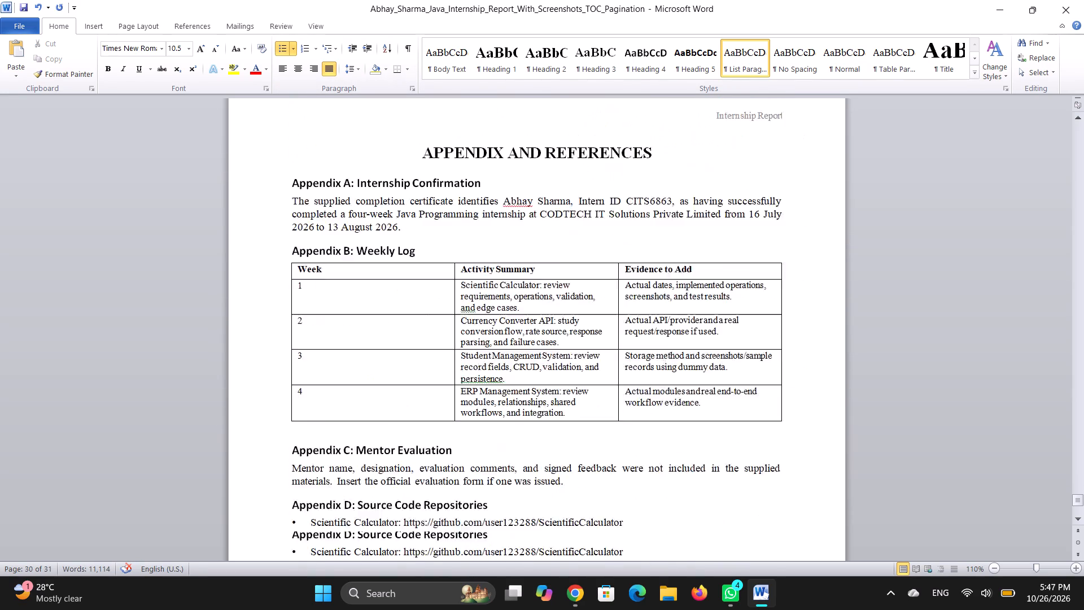
scroll(376, 285, down, 5)
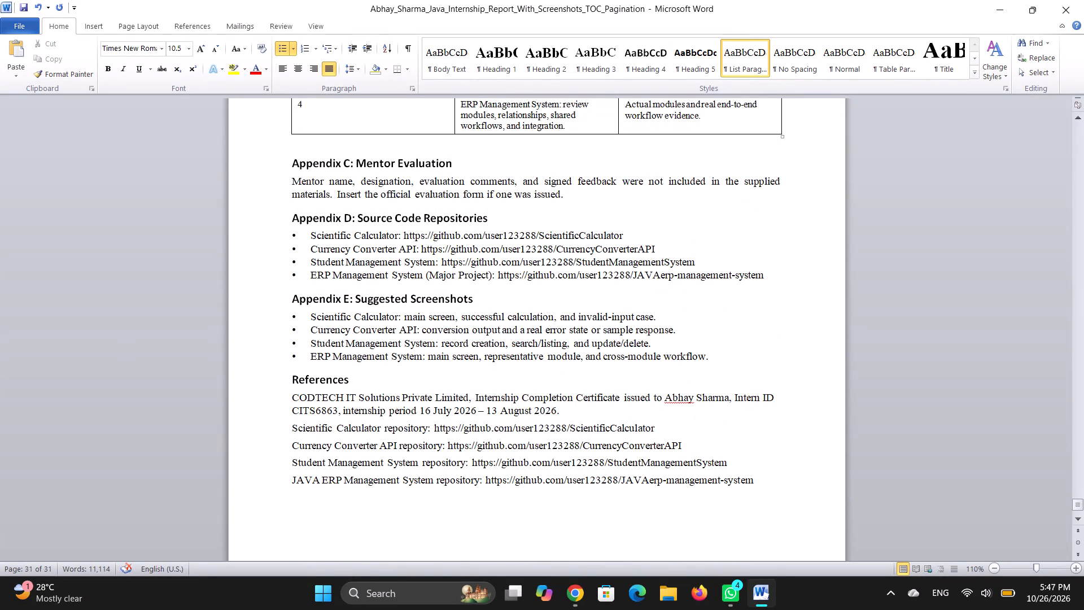
drag(290, 157, 760, 503)
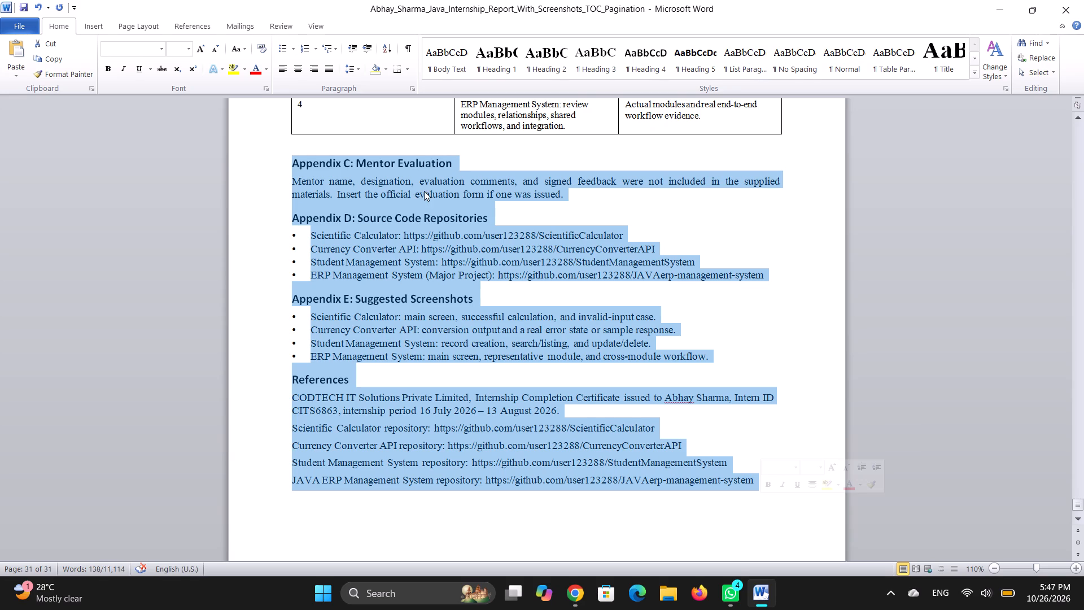
click(331, 69)
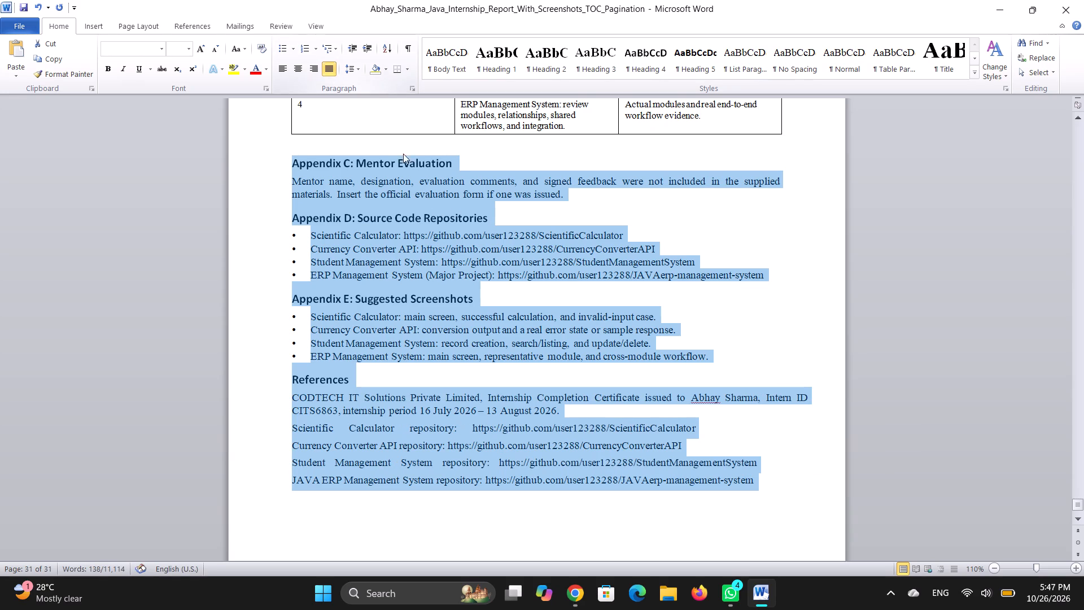
click(737, 319)
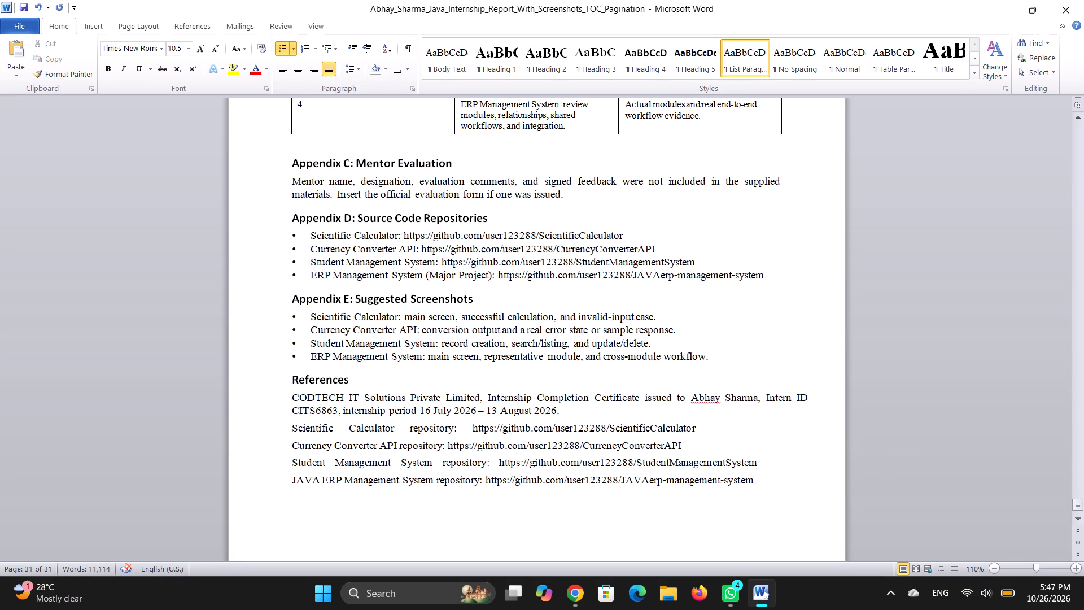
Under References, delete the space before Intern ID in the certificate entry and between Scientific and Calculator in the repository entry.
click(765, 401)
key(BackSpace)
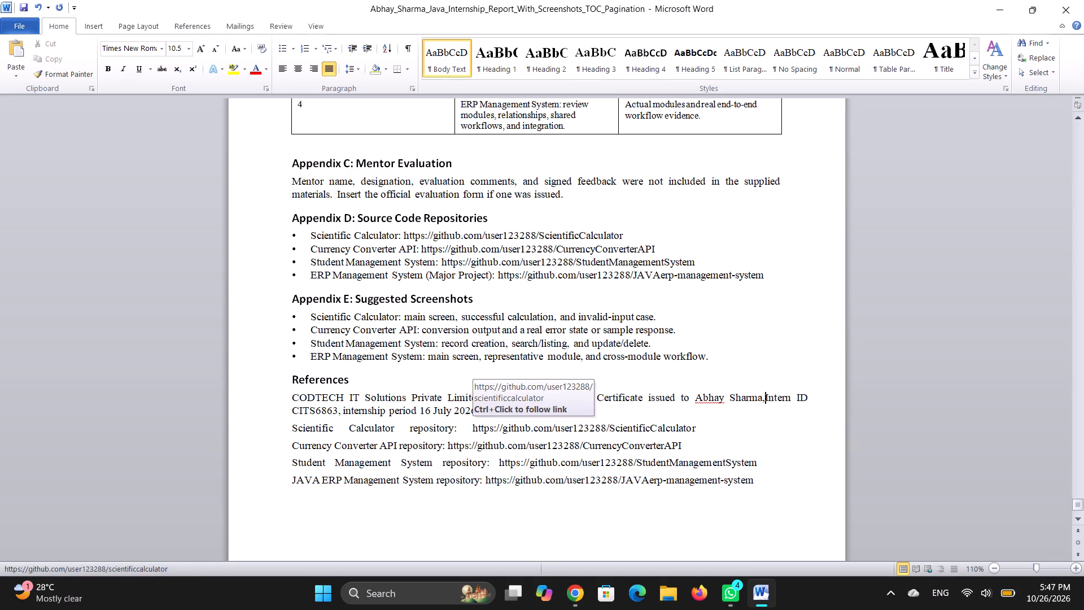
click(347, 431)
click(347, 431)
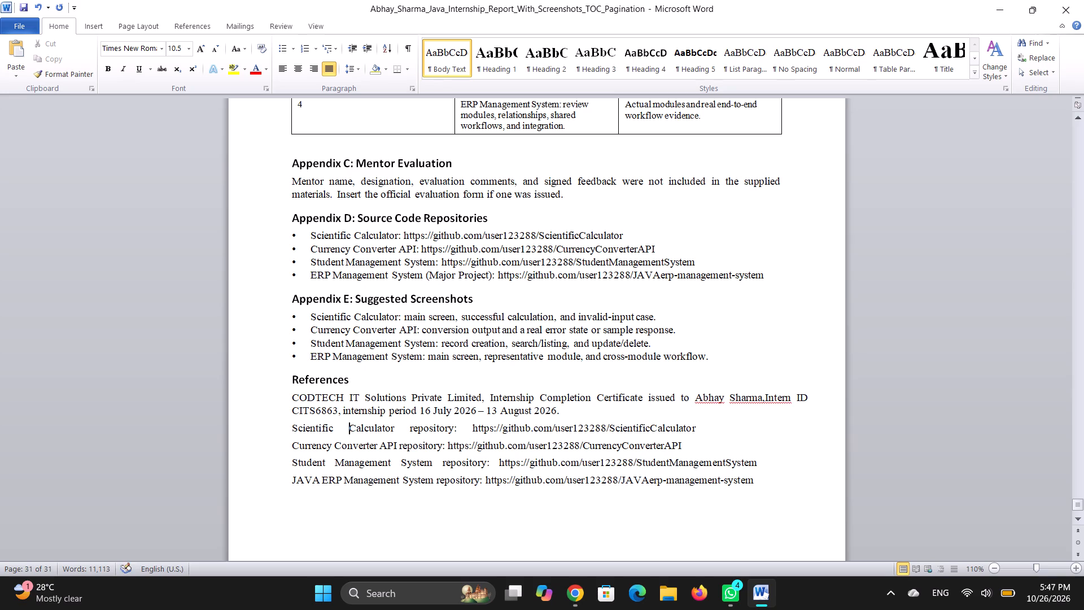
key(BackSpace)
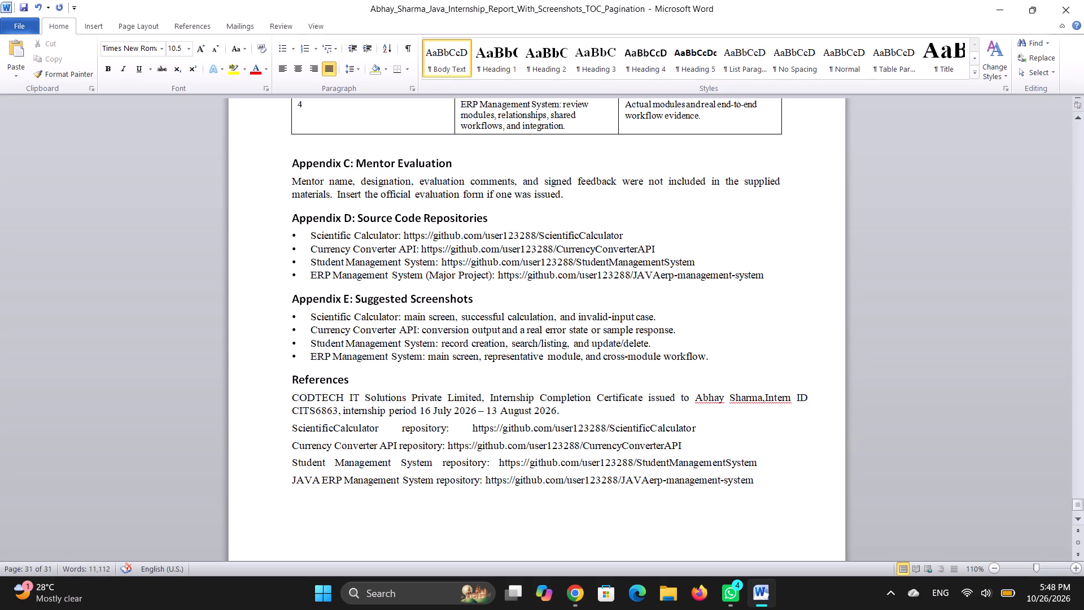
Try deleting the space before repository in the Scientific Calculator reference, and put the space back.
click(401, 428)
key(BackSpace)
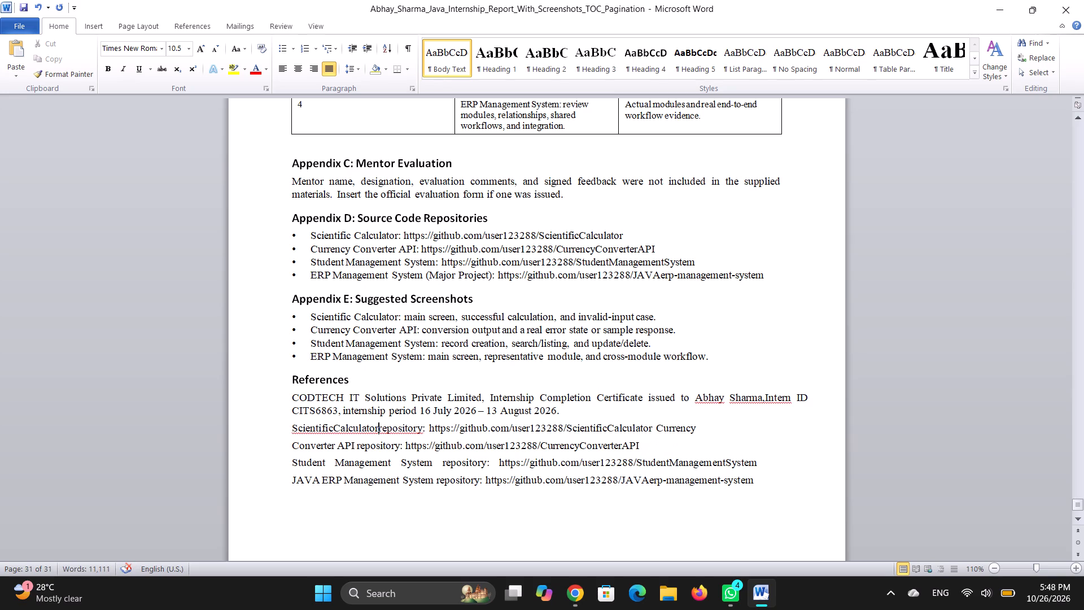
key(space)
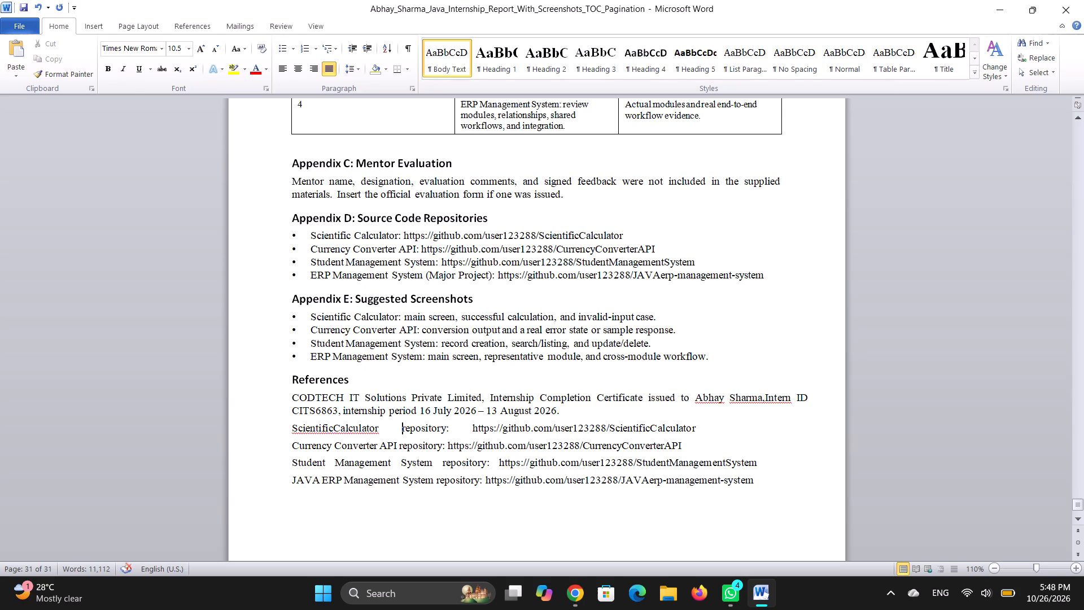
Delete the space before repository in the Scientific Calculator entry under References.
drag(426, 429, 312, 430)
scroll(339, 307, down, 1)
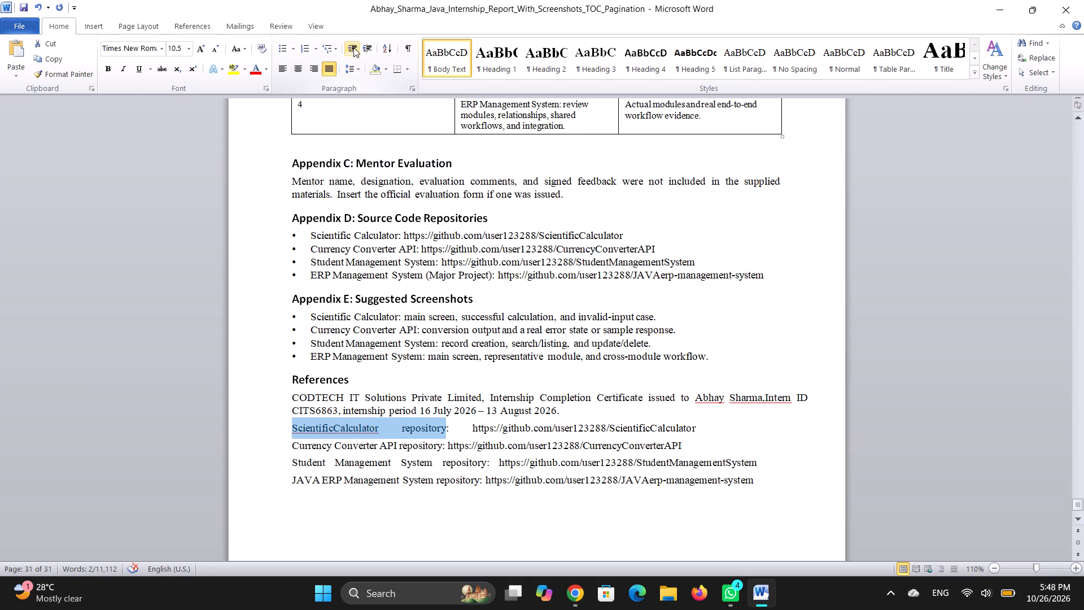
scroll(390, 161, up, 1)
scroll(473, 327, up, 2)
click(460, 433)
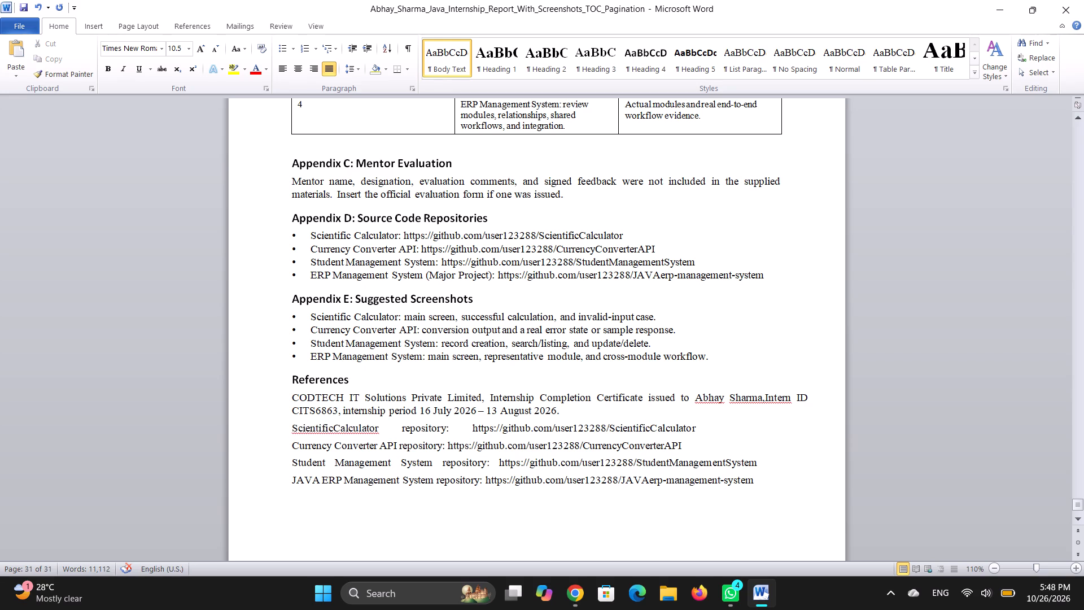
click(401, 428)
key(BackSpace)
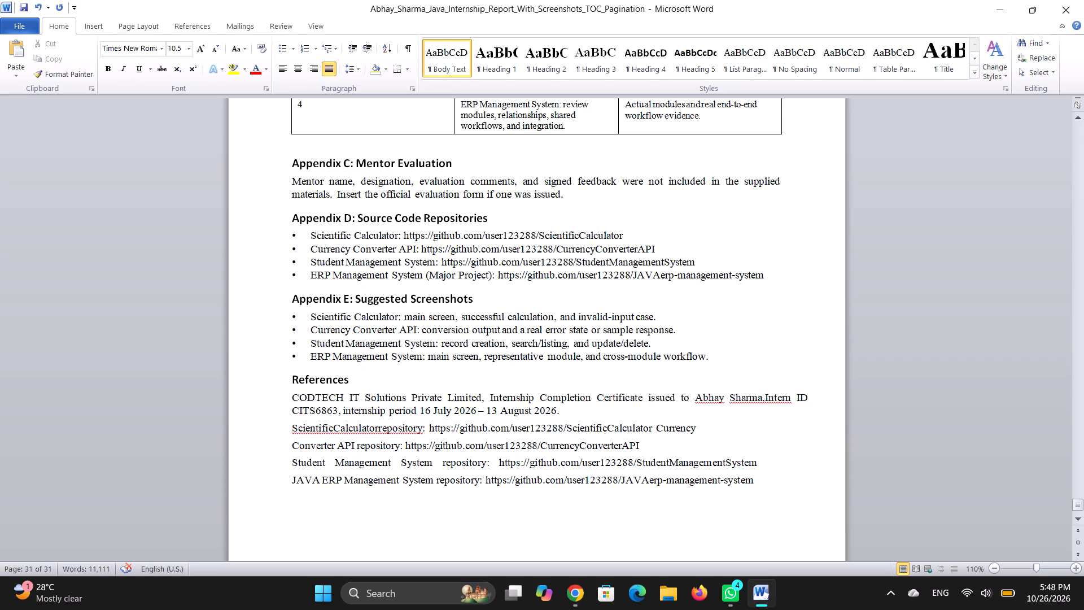
Insert a space between the comma and Intern ID in the certificate entry under References.
scroll(753, 484, up, 1)
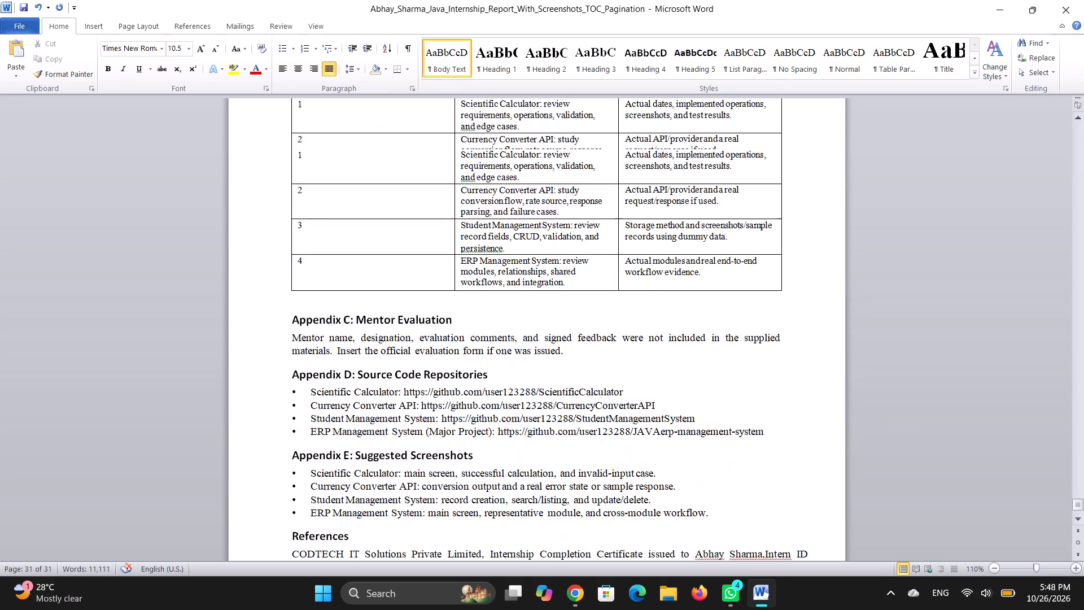
scroll(753, 484, up, 1)
scroll(753, 484, down, 1)
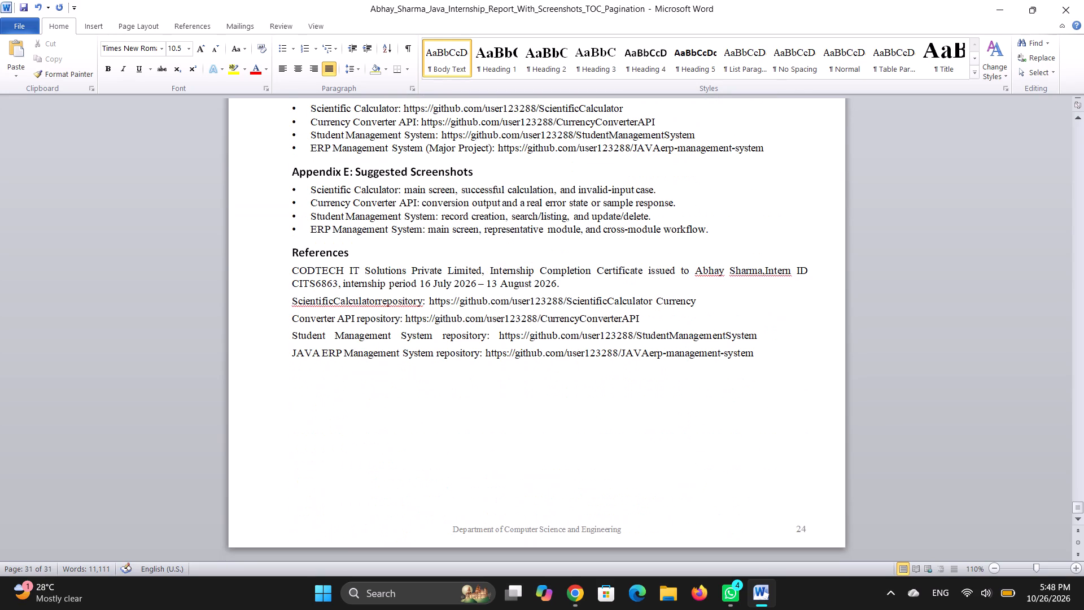
click(792, 271)
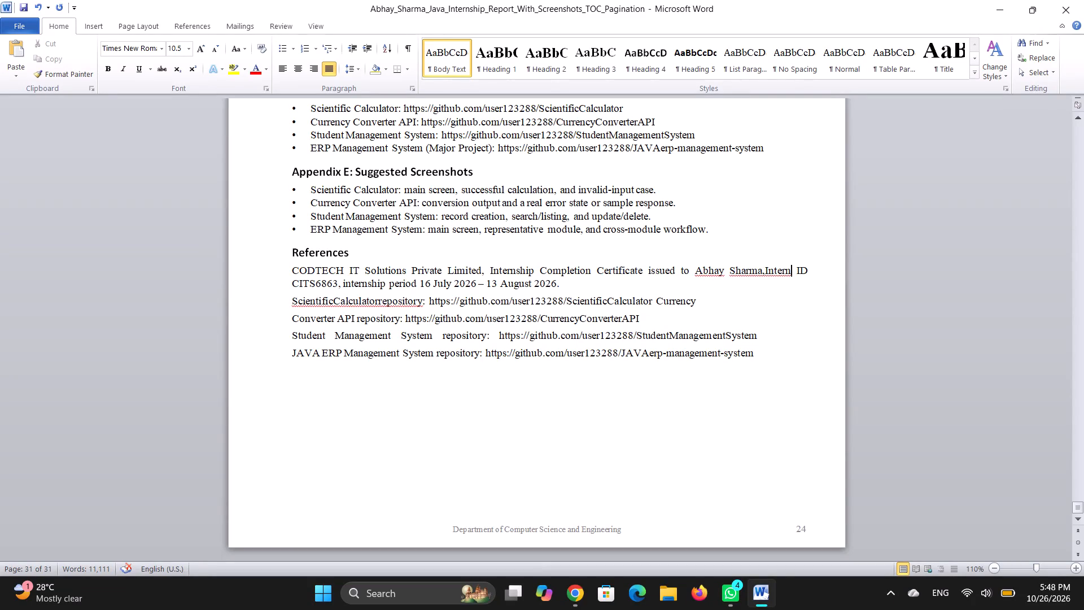
click(761, 273)
key(Right)
key(space)
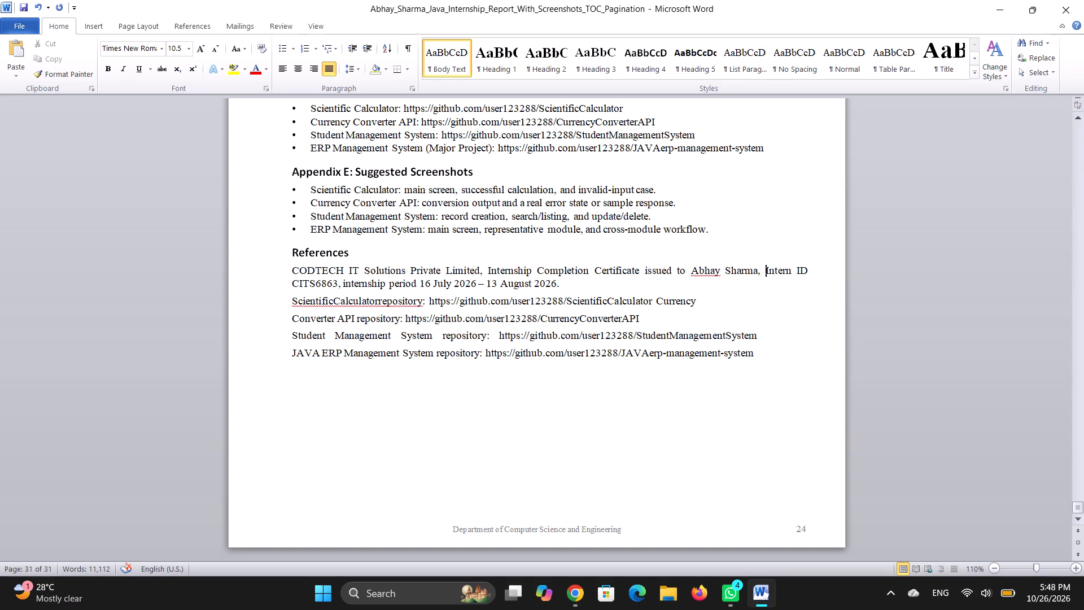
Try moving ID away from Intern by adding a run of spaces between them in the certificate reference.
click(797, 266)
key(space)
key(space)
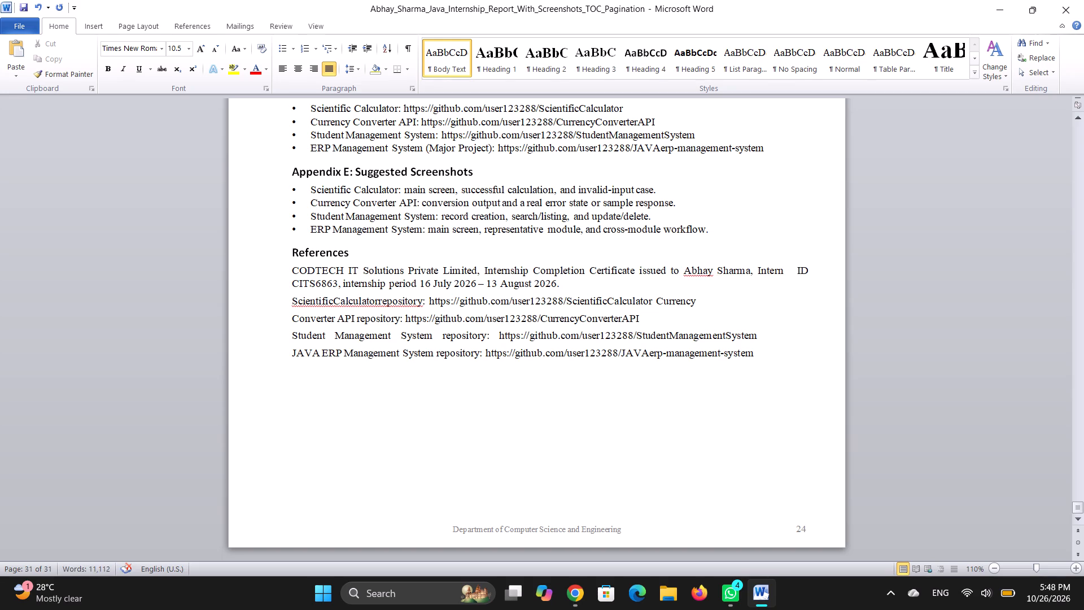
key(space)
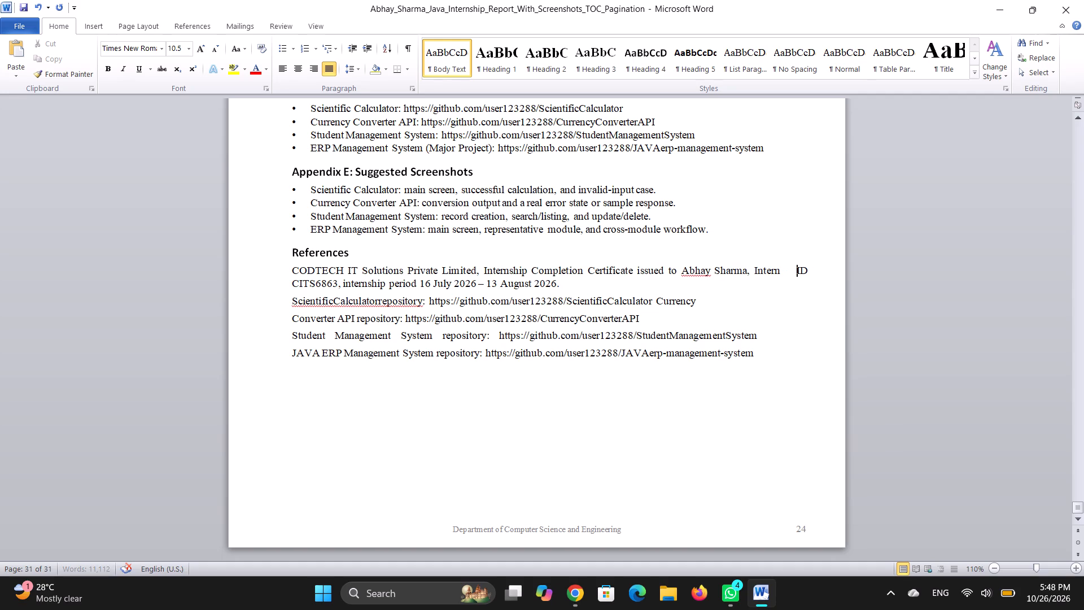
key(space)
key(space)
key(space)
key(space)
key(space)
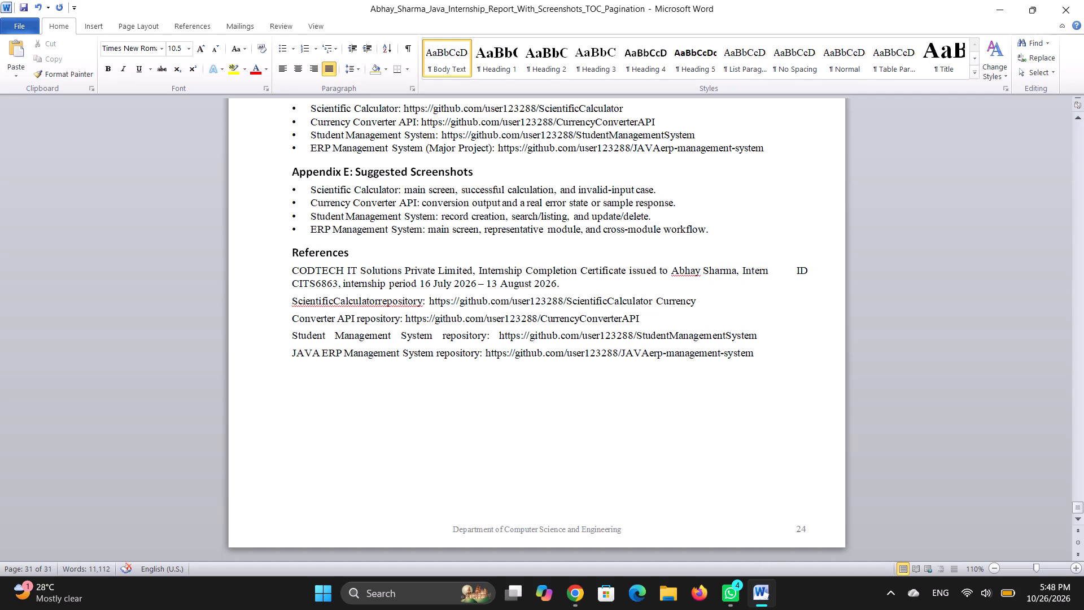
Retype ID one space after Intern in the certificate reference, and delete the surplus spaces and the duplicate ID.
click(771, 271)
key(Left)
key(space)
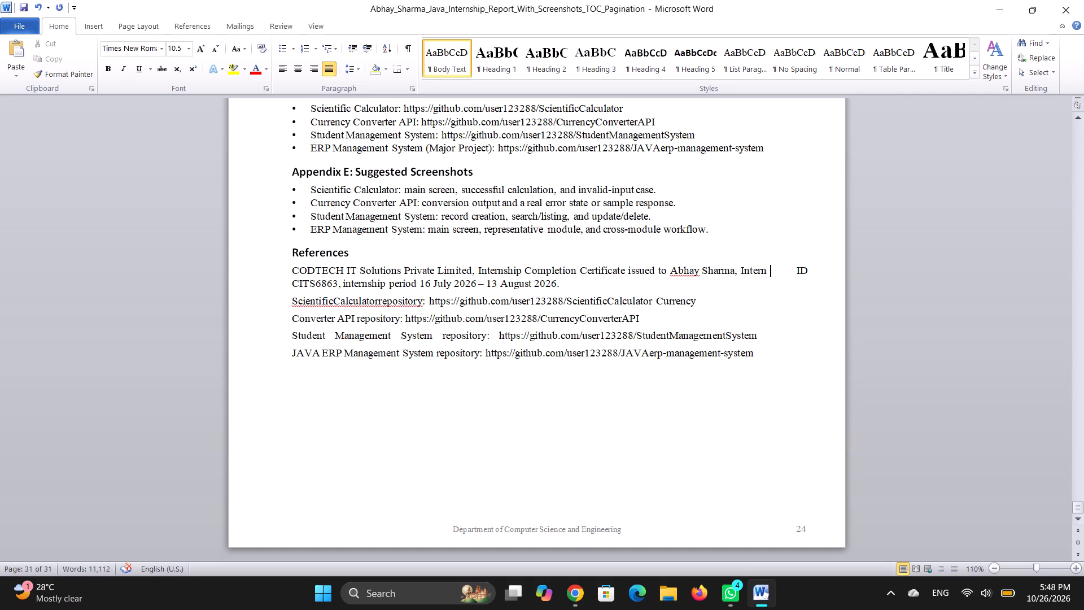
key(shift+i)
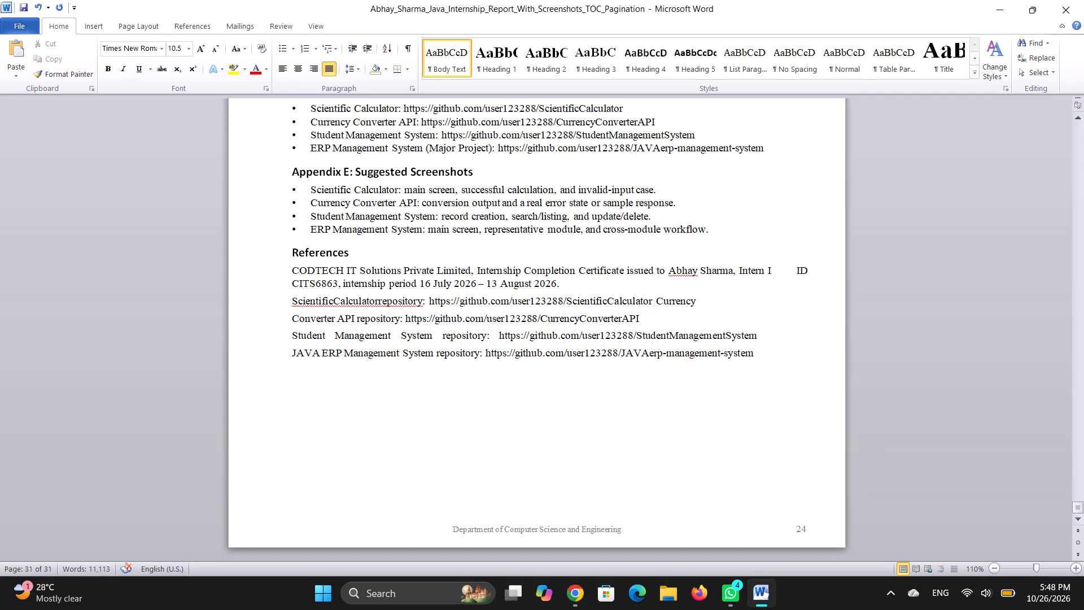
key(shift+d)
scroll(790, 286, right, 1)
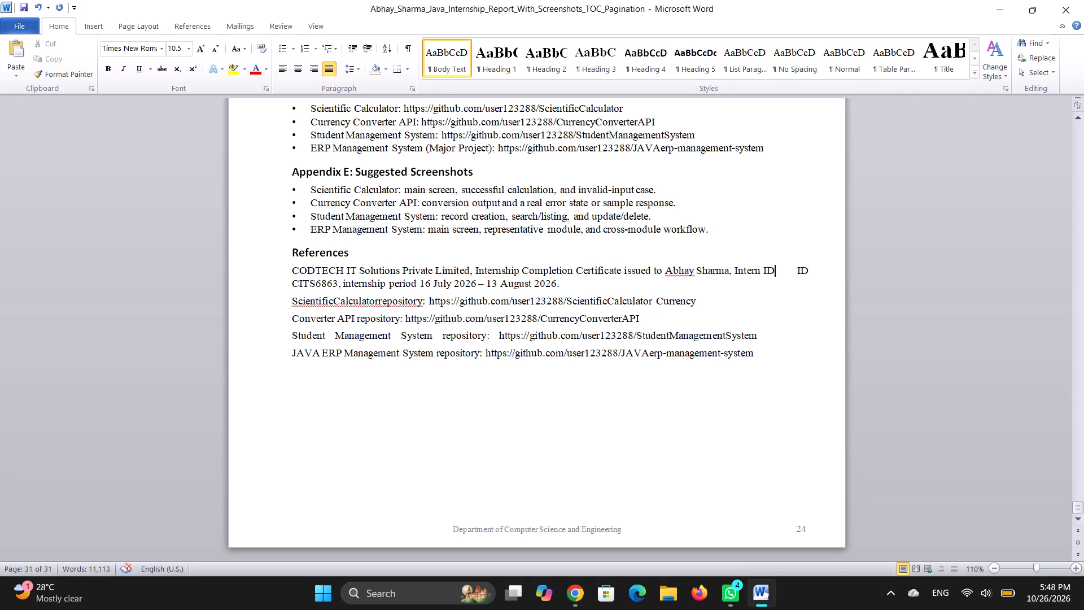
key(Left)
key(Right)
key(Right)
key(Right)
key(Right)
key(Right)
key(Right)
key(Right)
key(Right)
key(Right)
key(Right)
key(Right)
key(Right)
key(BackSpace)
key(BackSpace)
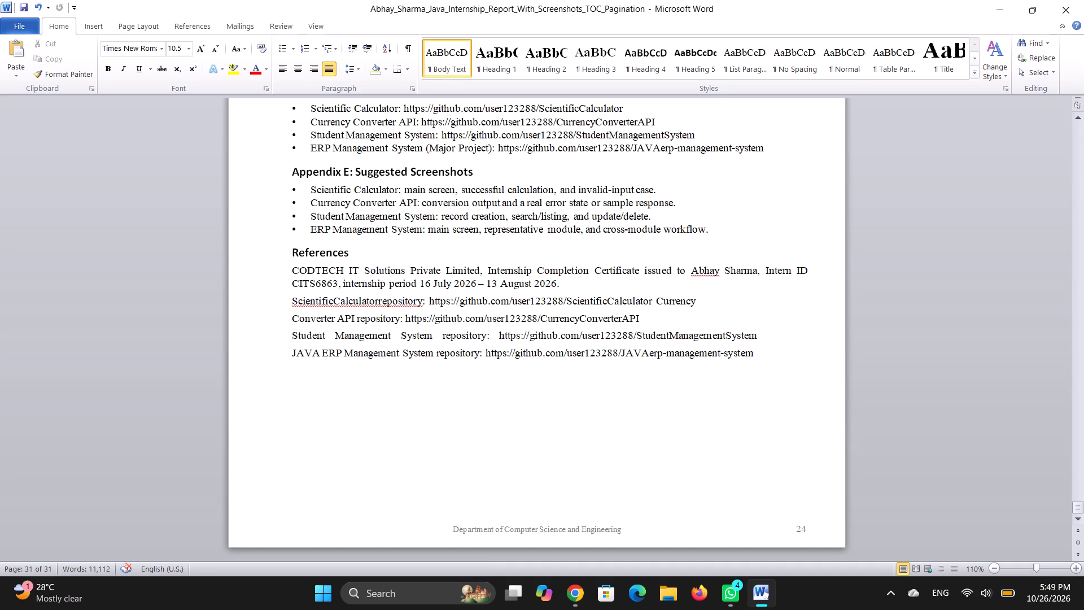
Review the report's page layout and text from References back to the Certificate page.
scroll(788, 348, up, 5)
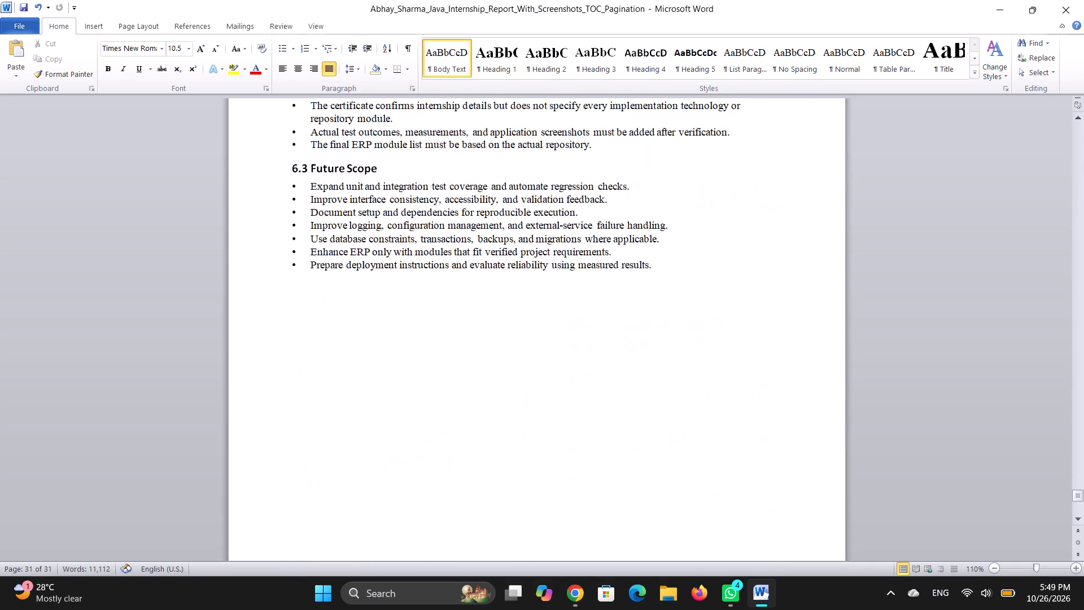
scroll(788, 348, up, 5)
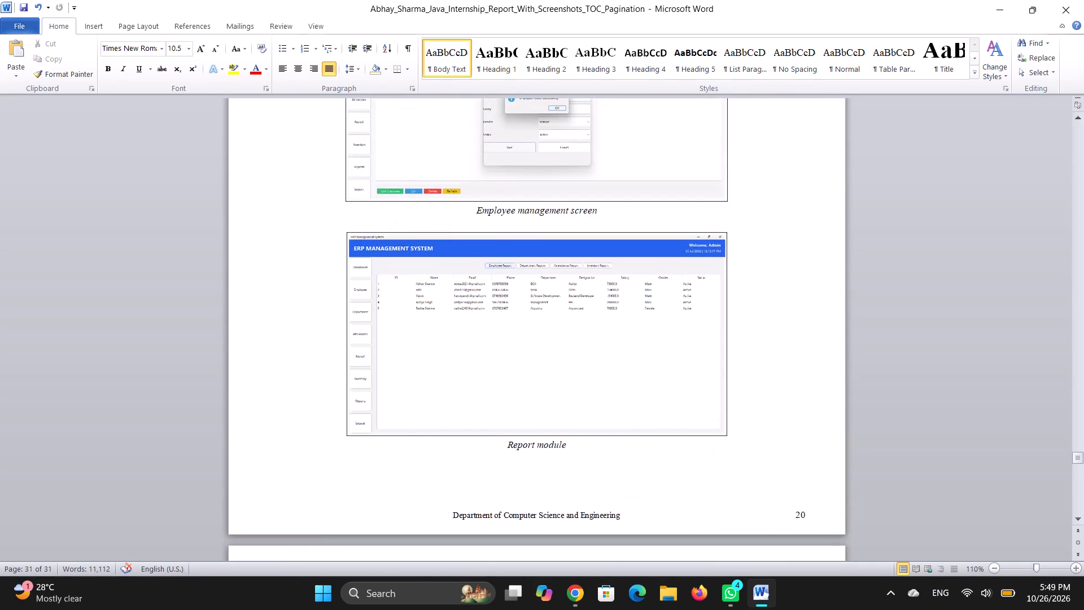
scroll(788, 348, up, 3)
scroll(788, 348, down, 2)
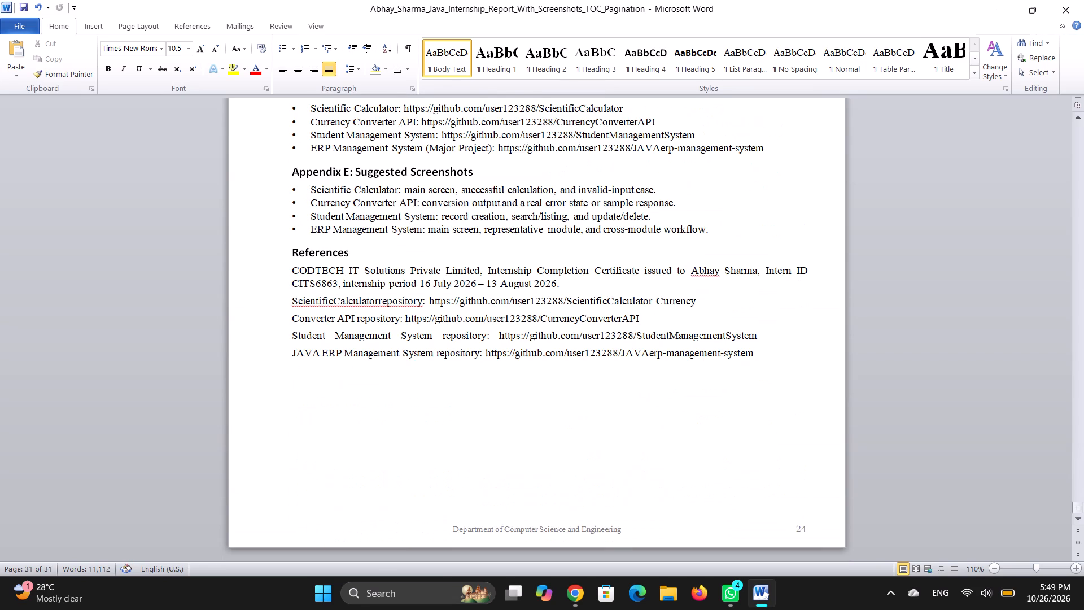
scroll(788, 348, down, 1)
scroll(675, 375, up, 3)
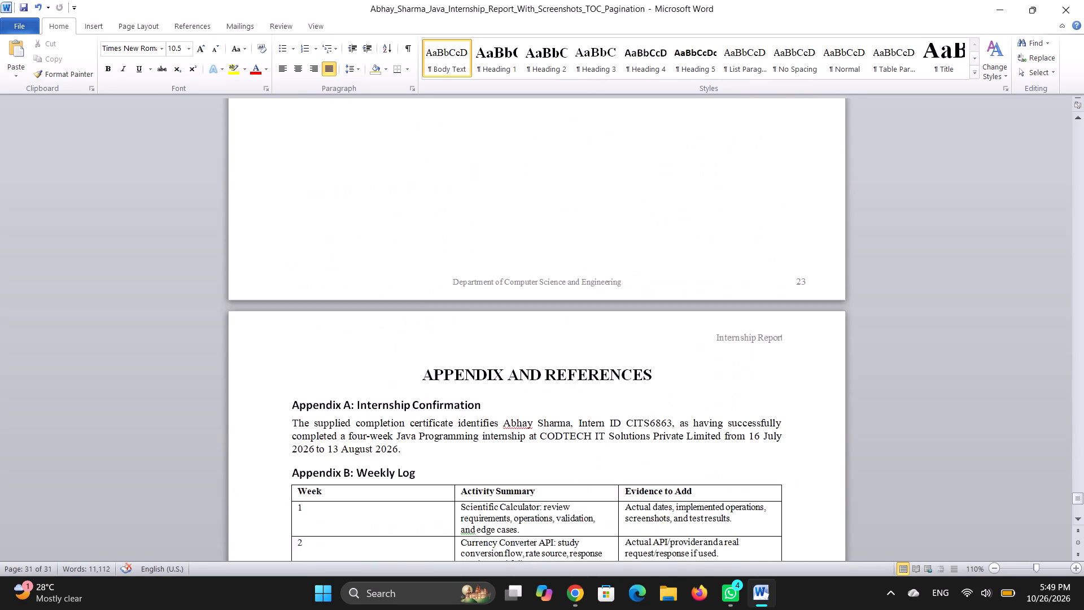
scroll(675, 375, up, 7)
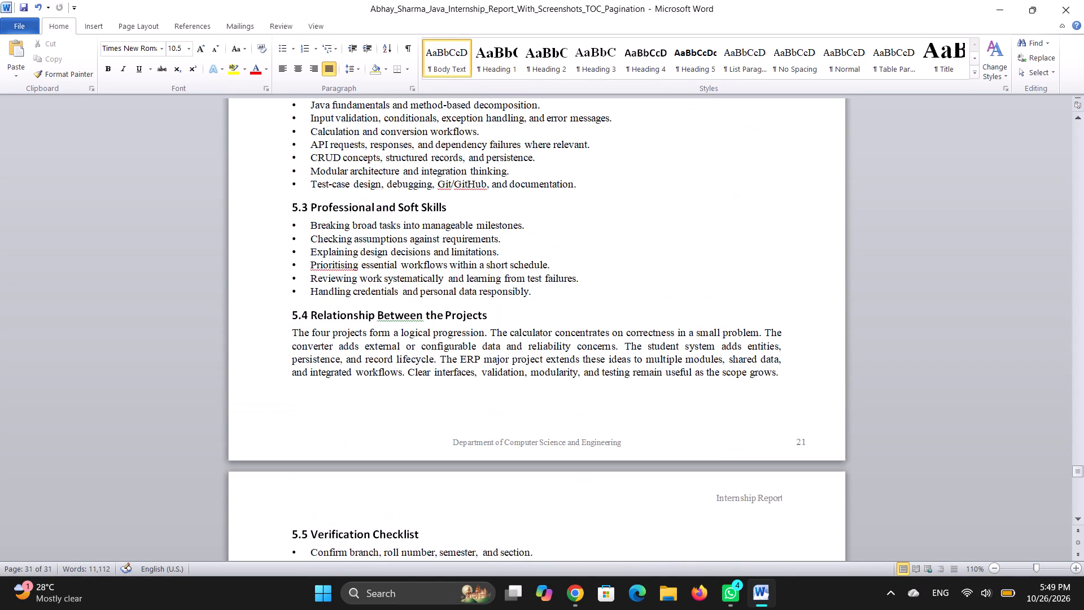
scroll(675, 375, up, 4)
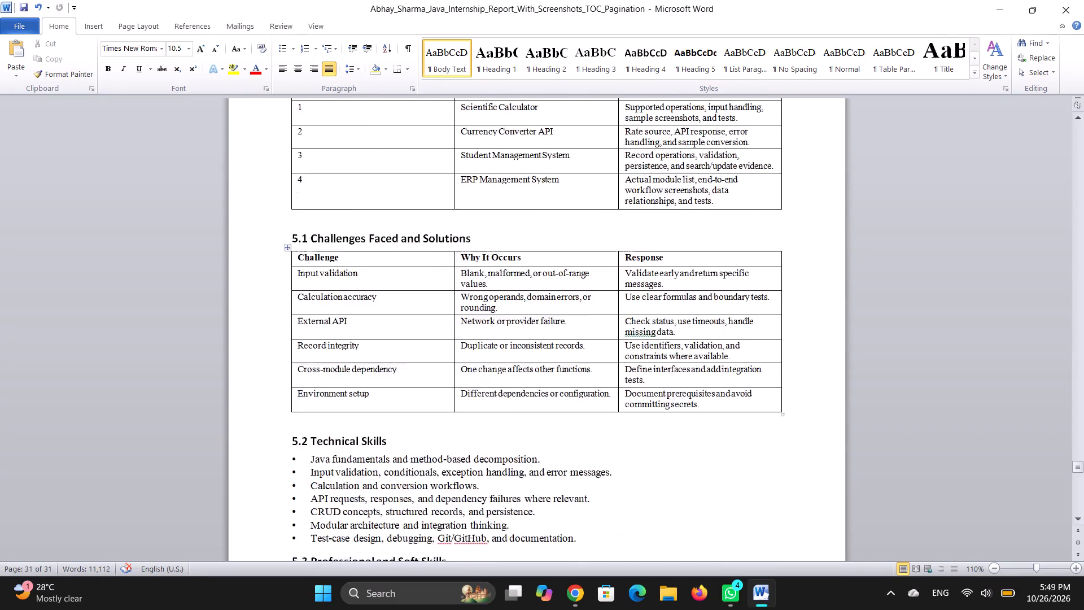
scroll(675, 375, up, 5)
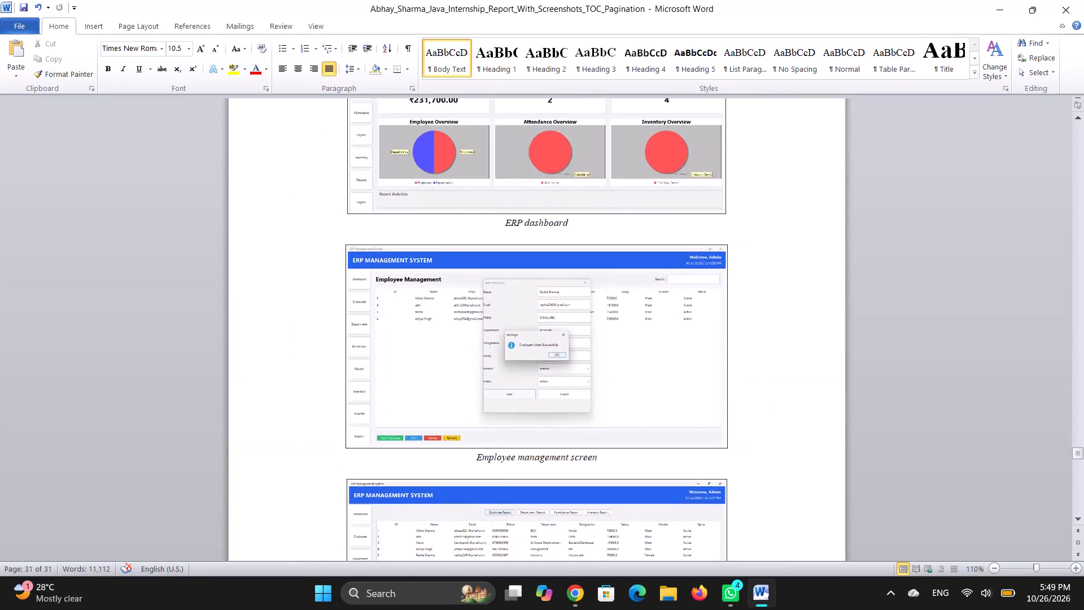
scroll(675, 375, up, 3)
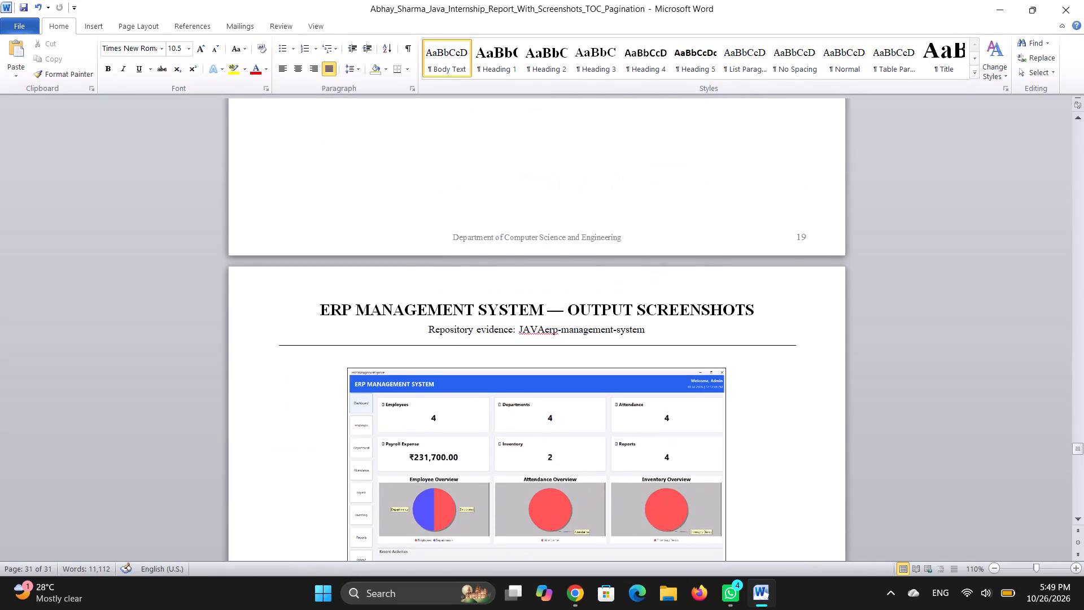
scroll(675, 375, up, 7)
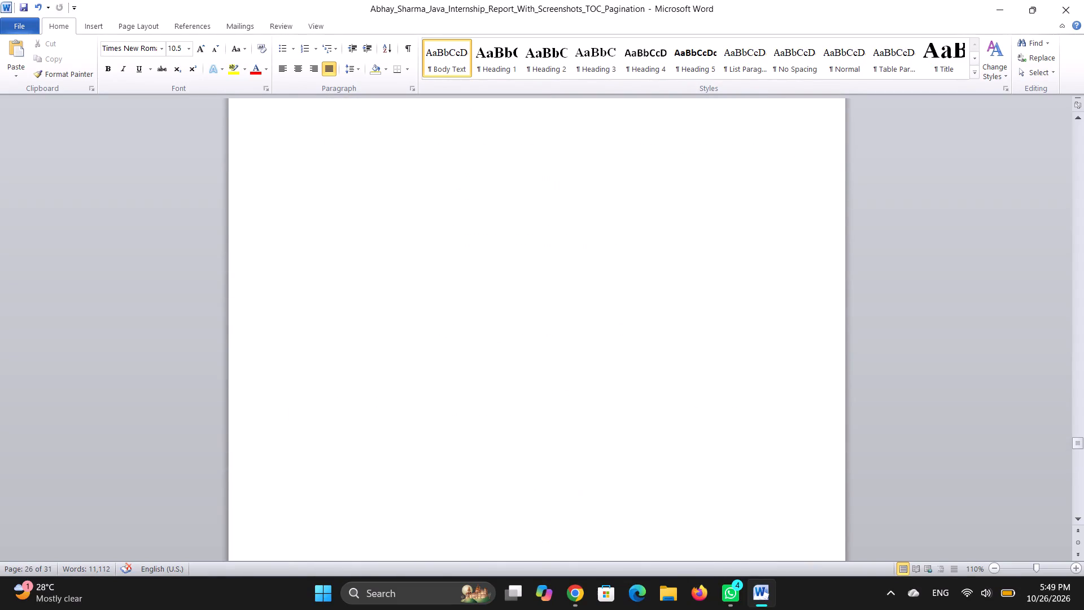
scroll(675, 375, up, 7)
scroll(675, 375, down, 1)
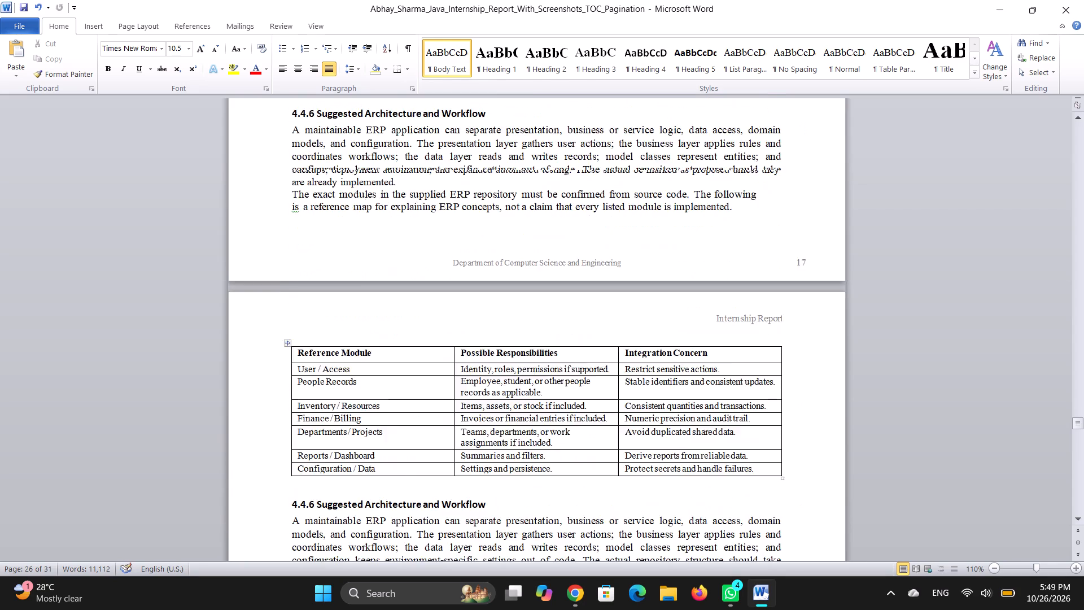
scroll(675, 375, up, 20)
scroll(675, 375, up, 15)
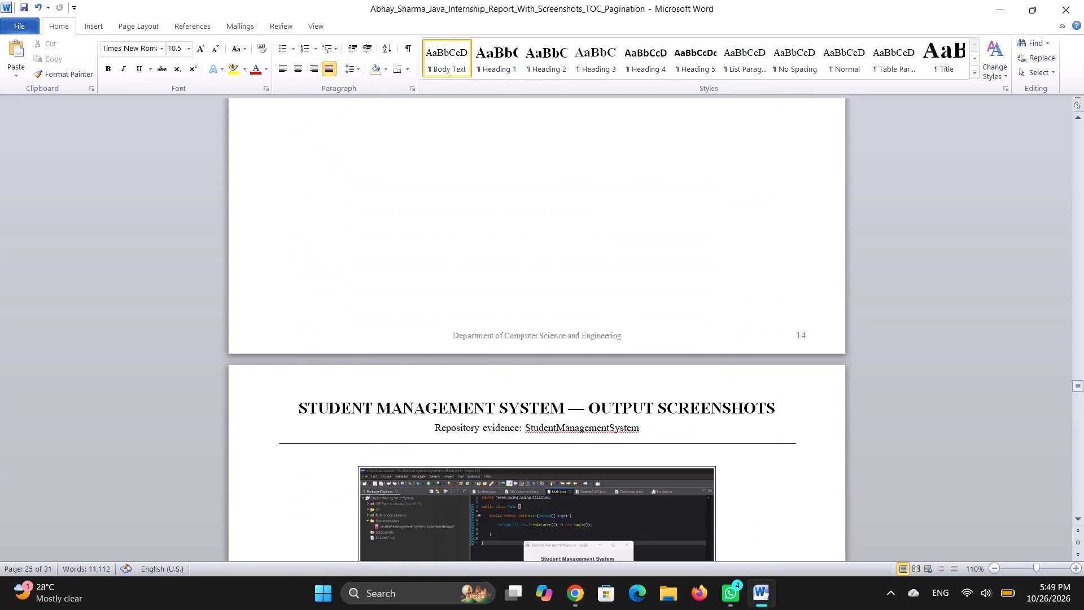
scroll(675, 375, up, 10)
scroll(675, 375, up, 20)
scroll(675, 375, up, 20)
scroll(675, 375, up, 20)
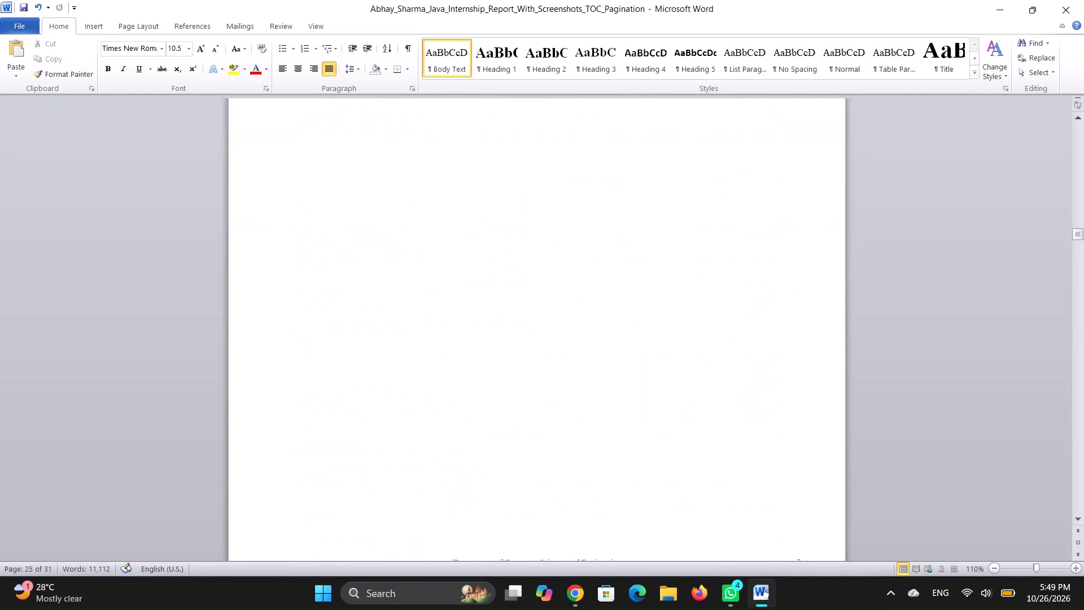
scroll(675, 375, up, 20)
scroll(675, 375, up, 20)
scroll(675, 375, up, 20)
scroll(675, 375, up, 14)
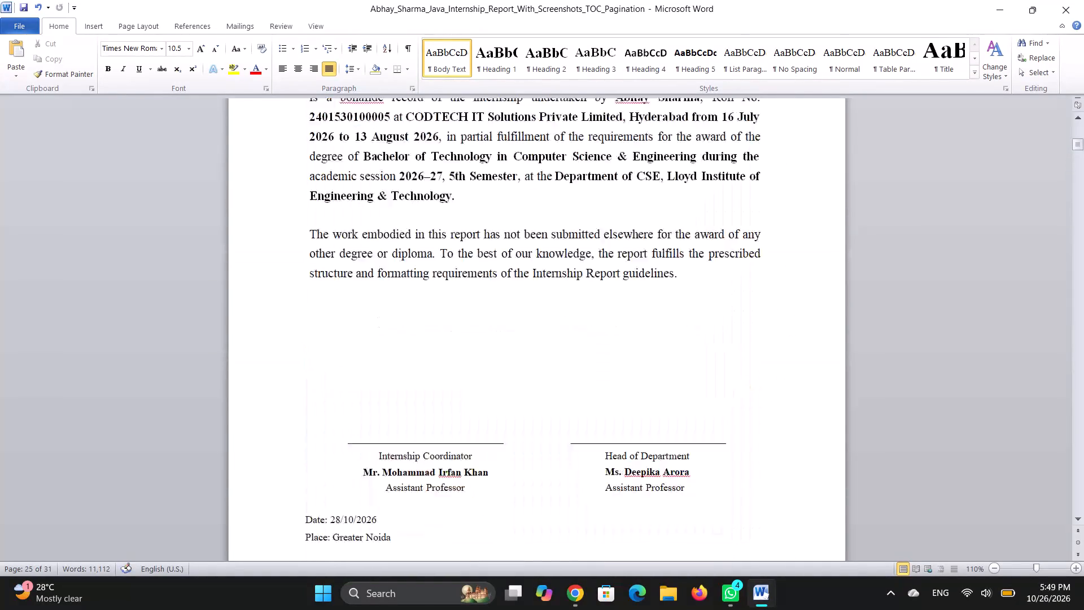
Apply white paragraph shading to the certificate entry under References, where the text cursor is placed.
scroll(675, 375, up, 18)
scroll(675, 375, down, 2)
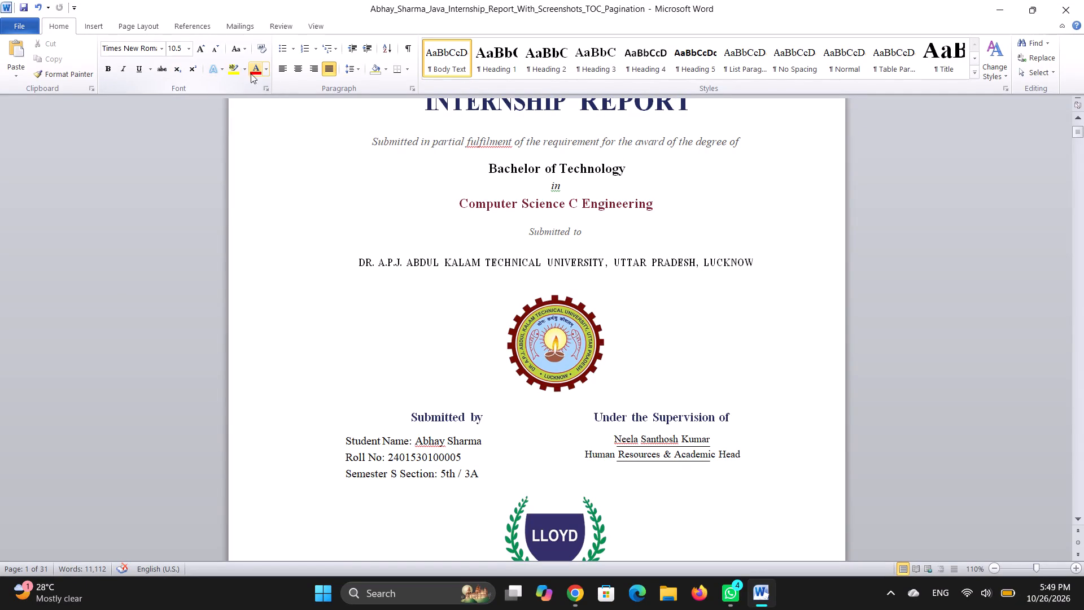
click(94, 23)
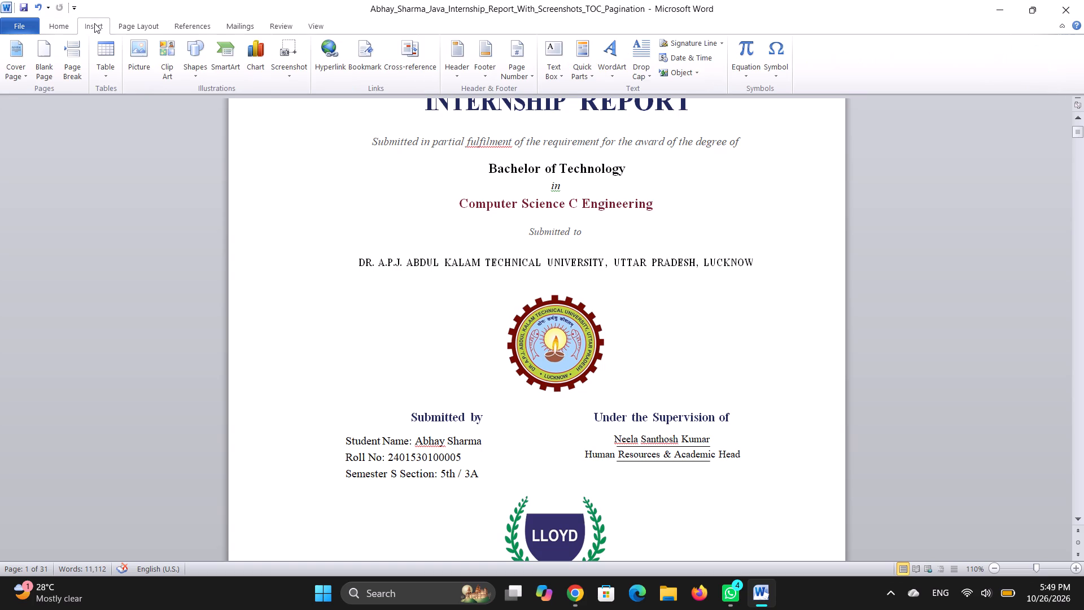
click(46, 28)
click(375, 69)
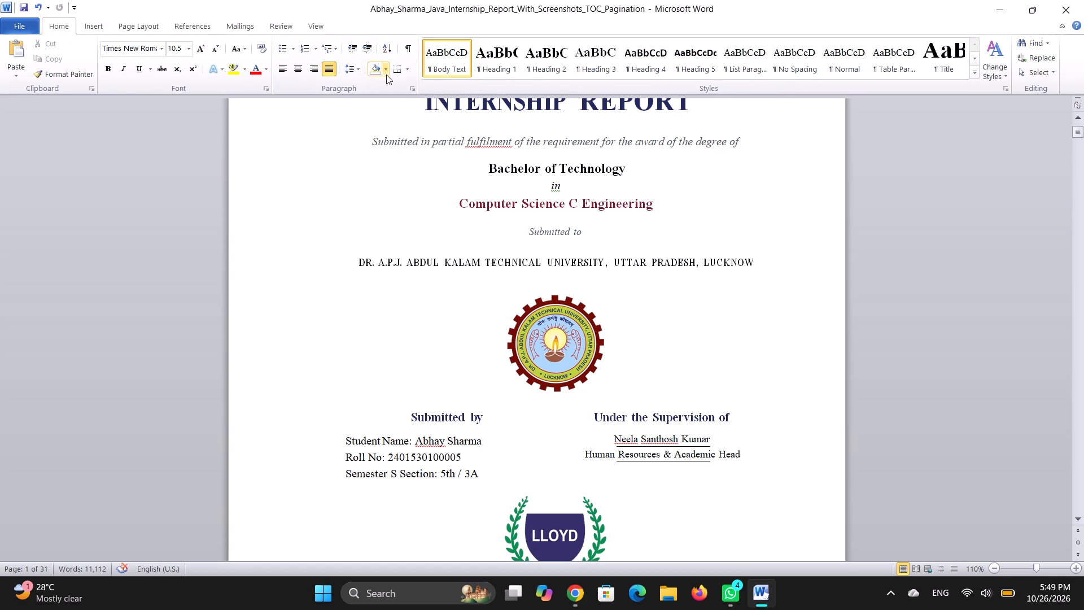
click(386, 69)
click(371, 93)
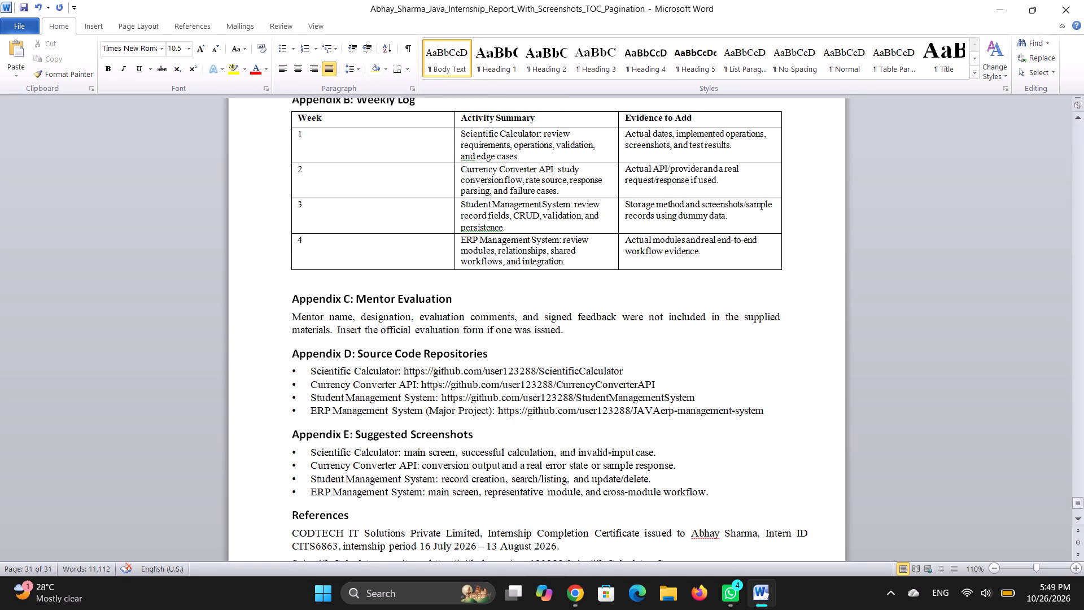
Examine the supervisor's name and designation and the lines beneath them on the cover page.
scroll(776, 374, down, 2)
scroll(776, 374, up, 20)
scroll(776, 374, up, 20)
scroll(776, 374, up, 20)
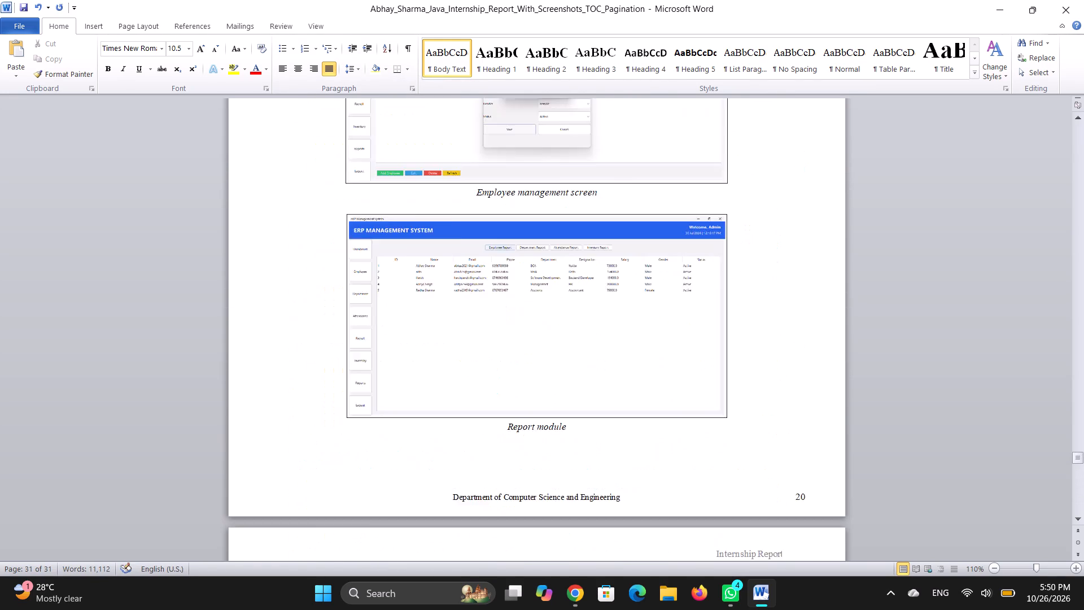
scroll(776, 374, up, 20)
scroll(776, 374, up, 20)
scroll(776, 374, up, 20)
scroll(776, 374, up, 13)
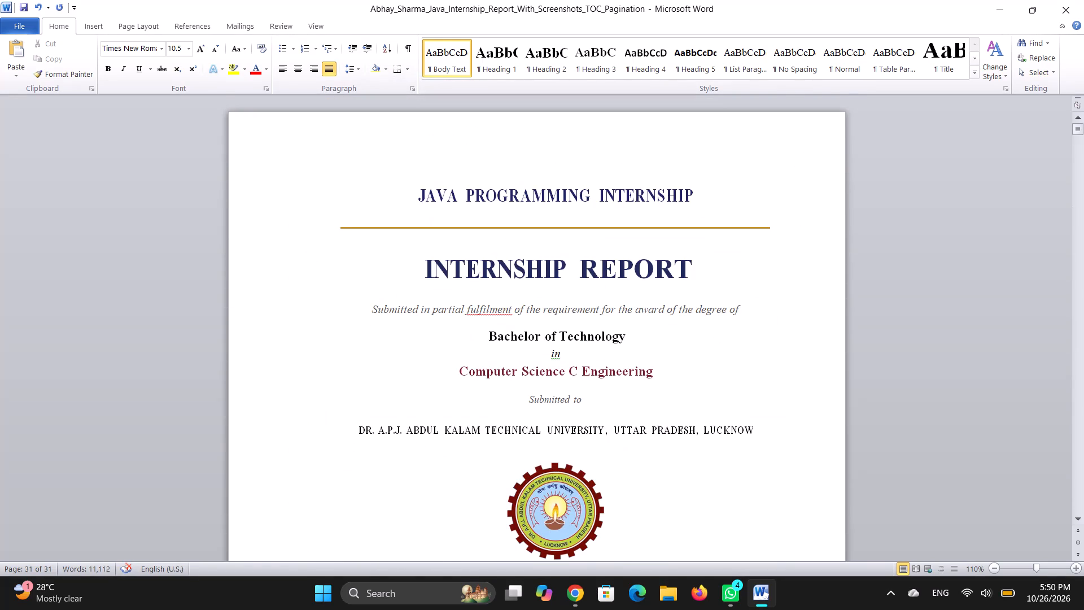
scroll(694, 420, down, 2)
click(687, 380)
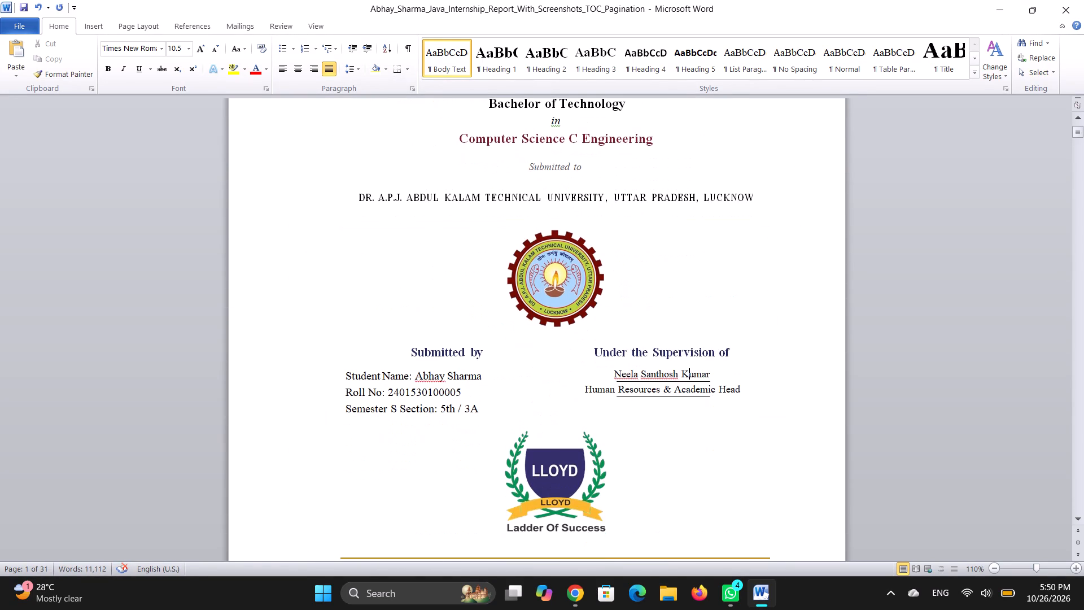
click(705, 380)
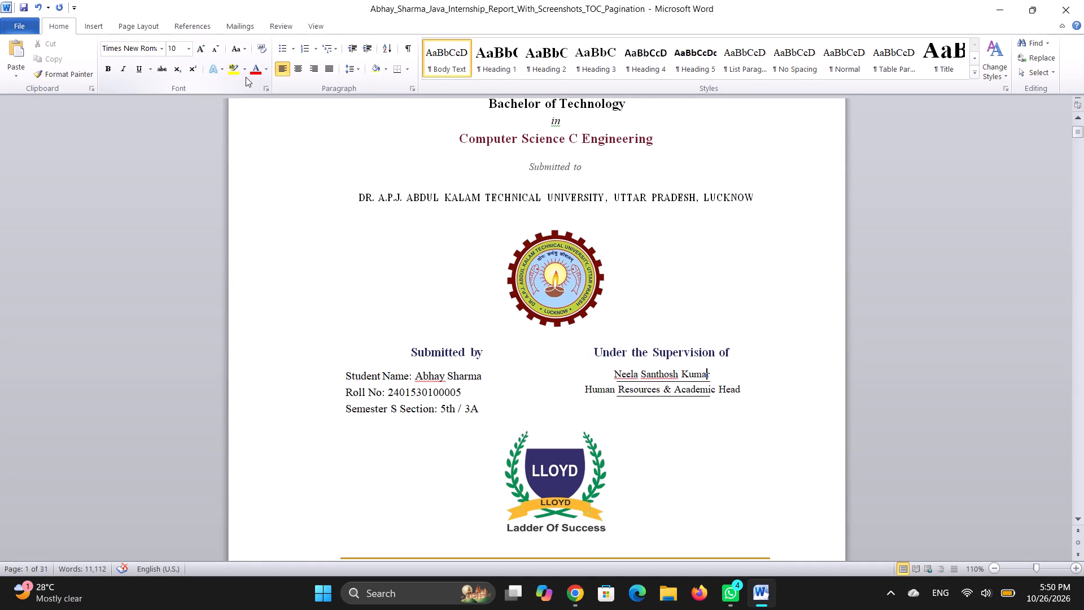
click(85, 23)
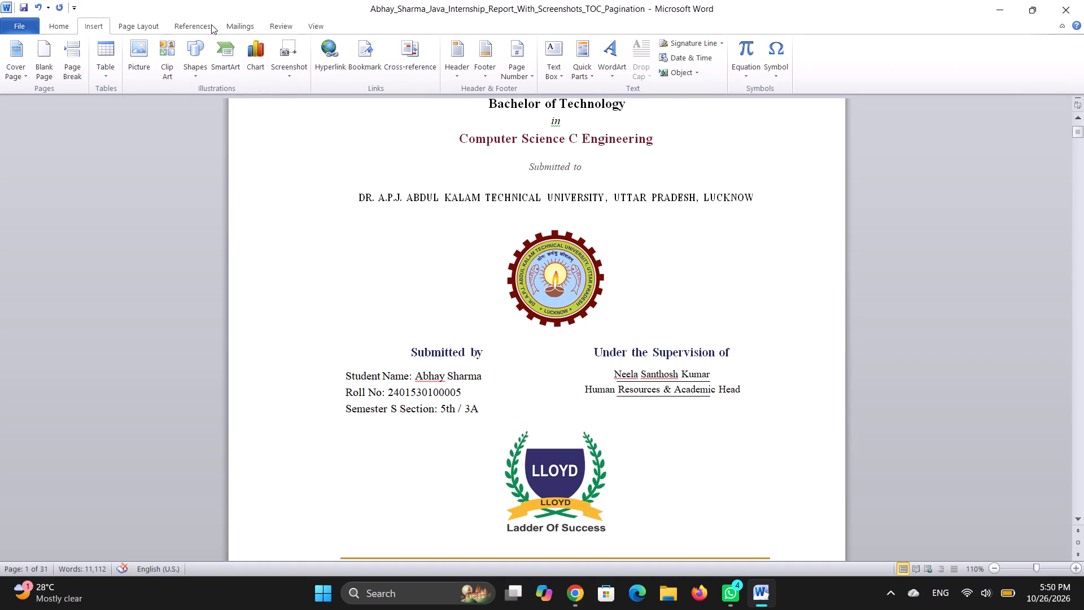
click(134, 28)
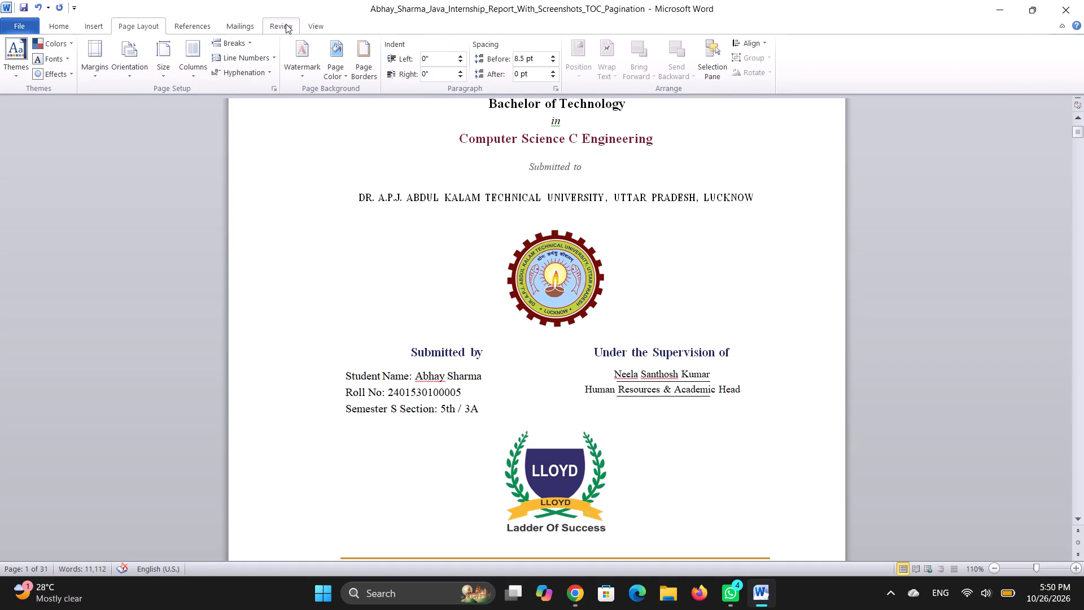
click(316, 24)
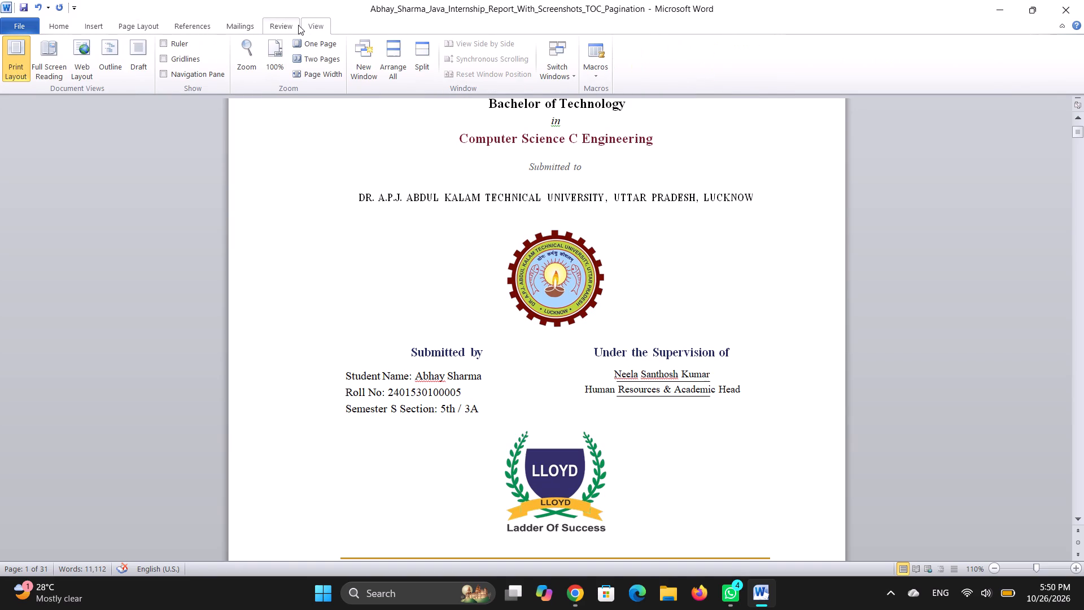
click(297, 25)
scroll(444, 62, right, 1)
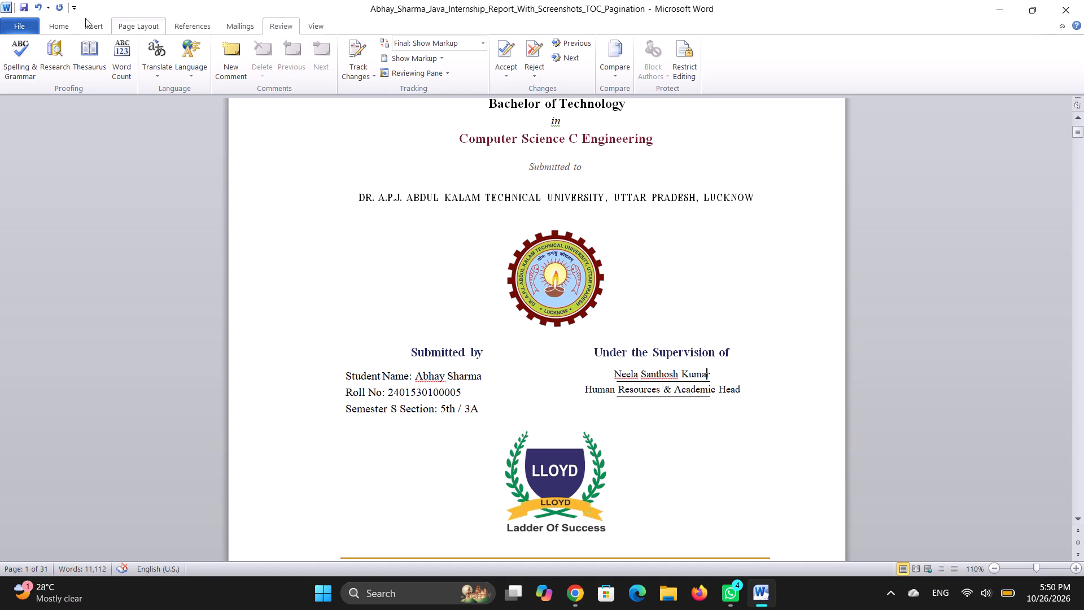
click(60, 22)
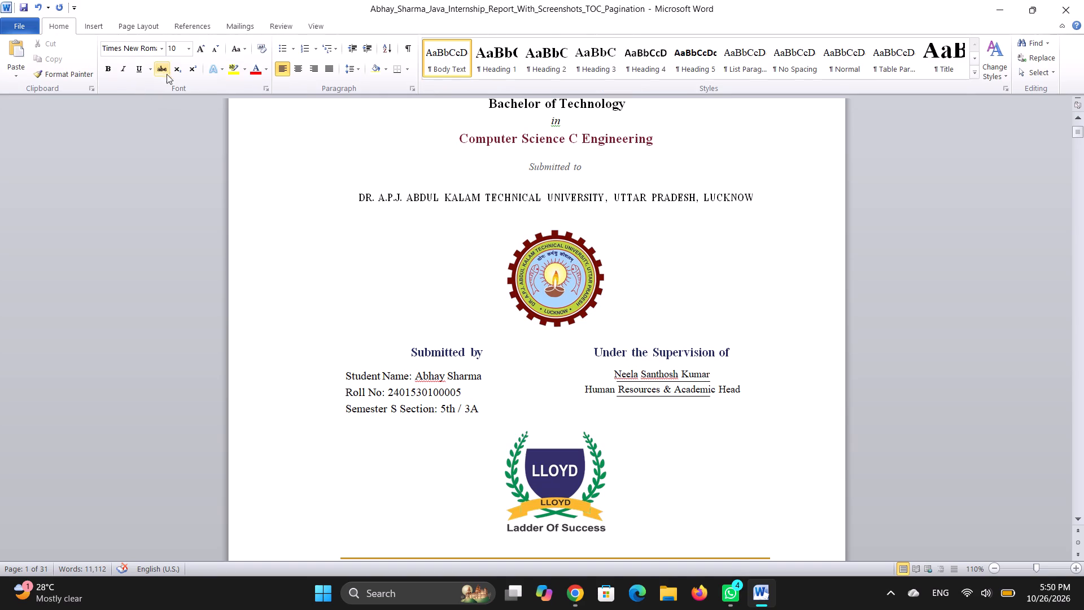
click(722, 398)
scroll(722, 398, down, 2)
scroll(722, 398, up, 1)
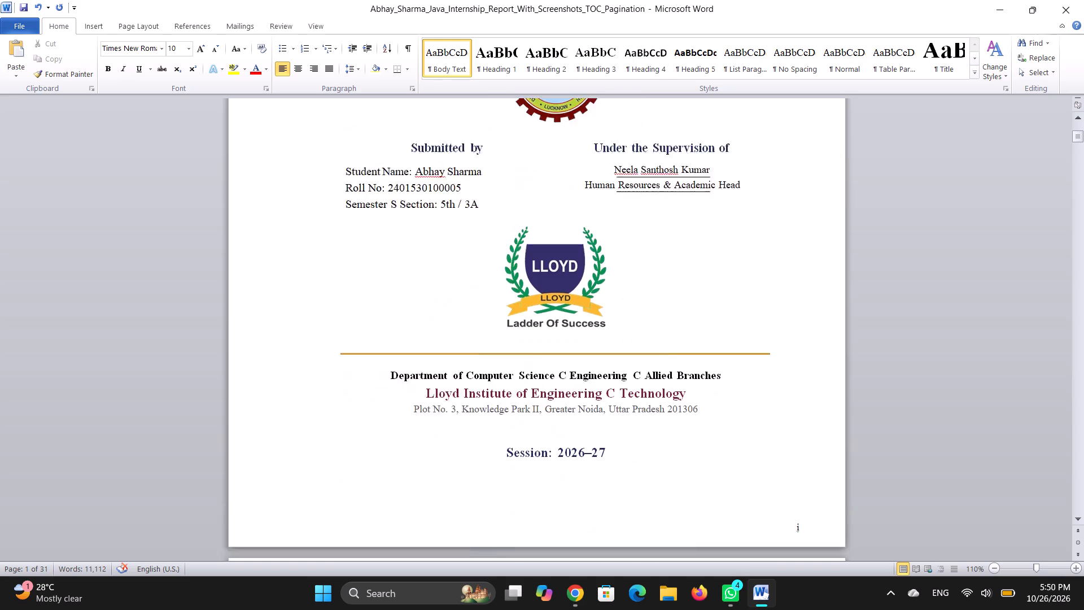
scroll(722, 398, up, 1)
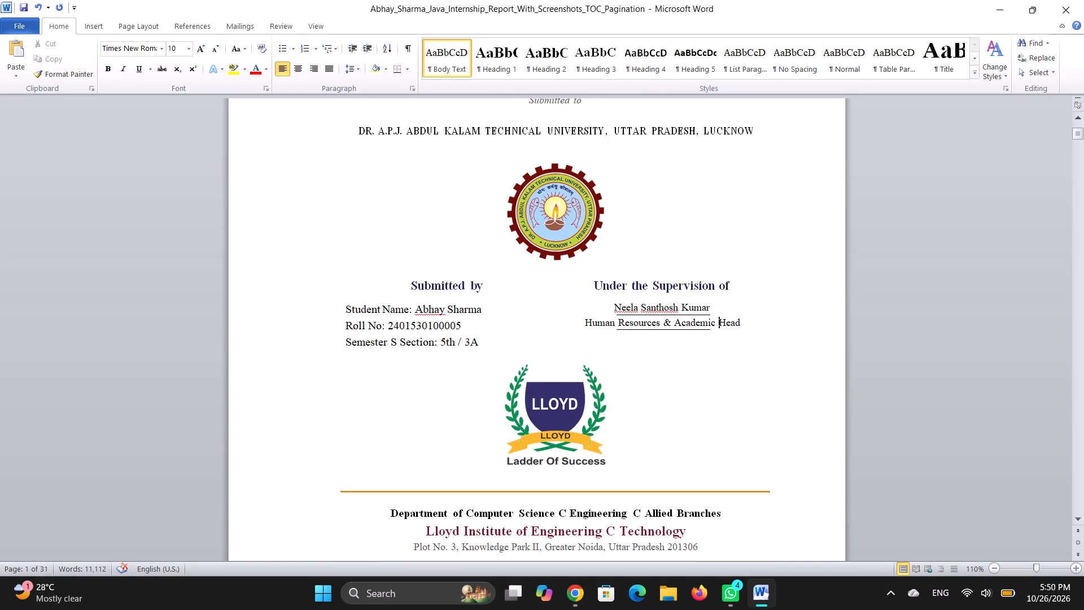
Cut the supervisor's name and designation from below the Under the Supervision of heading on the cover page.
click(616, 329)
click(709, 326)
drag(713, 331, 749, 330)
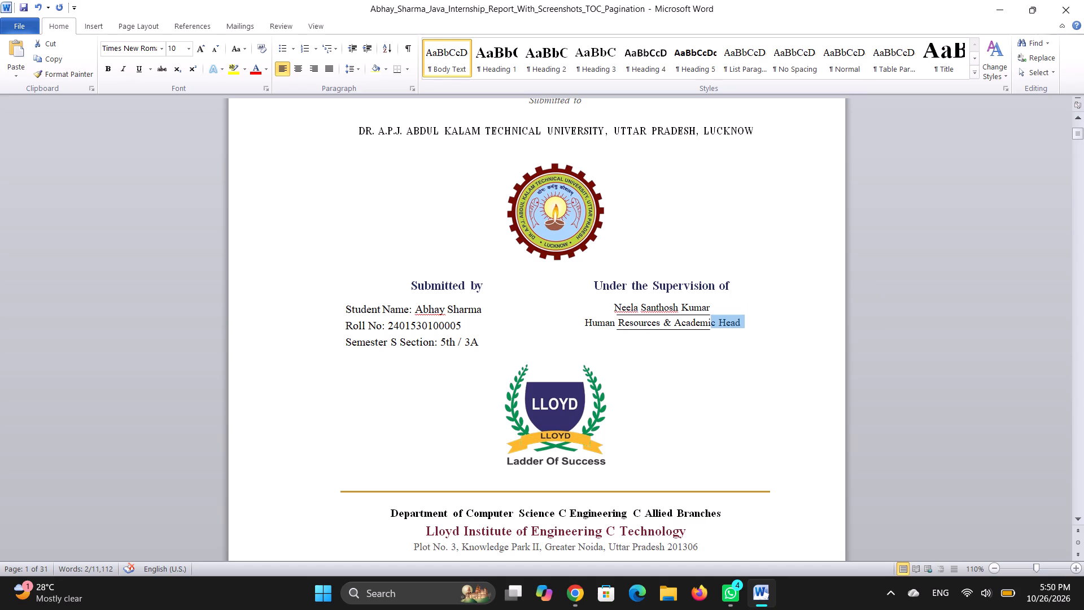
drag(612, 308, 687, 328)
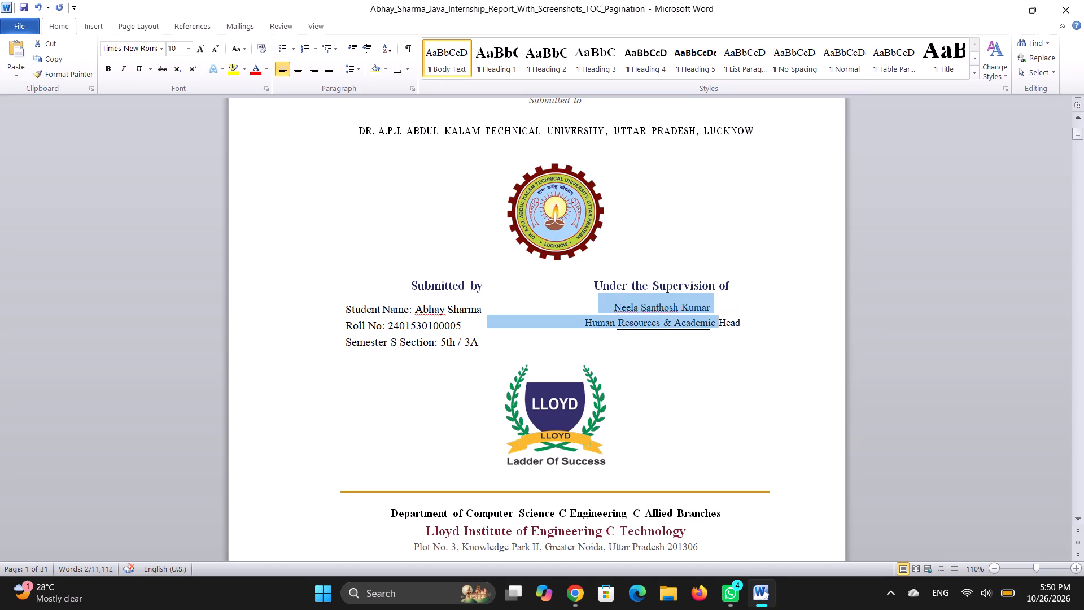
drag(687, 328, 743, 324)
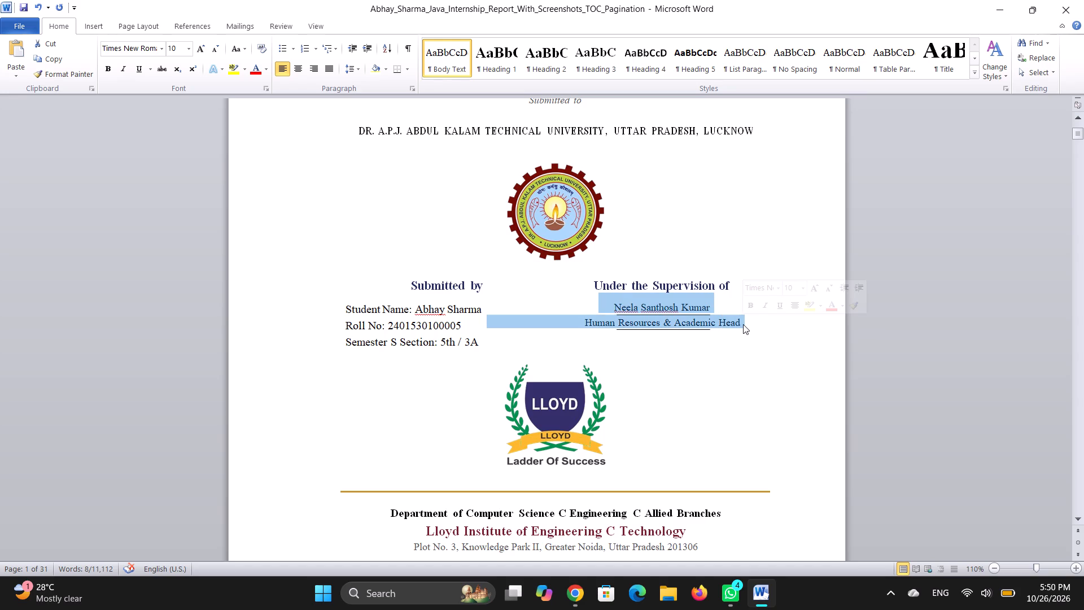
key(ctrl+x)
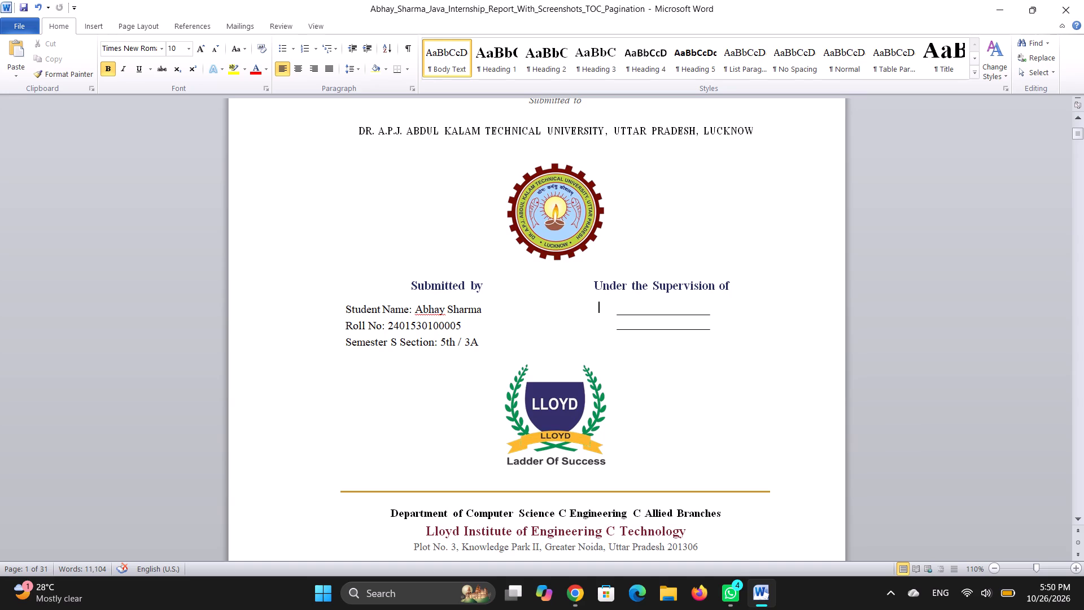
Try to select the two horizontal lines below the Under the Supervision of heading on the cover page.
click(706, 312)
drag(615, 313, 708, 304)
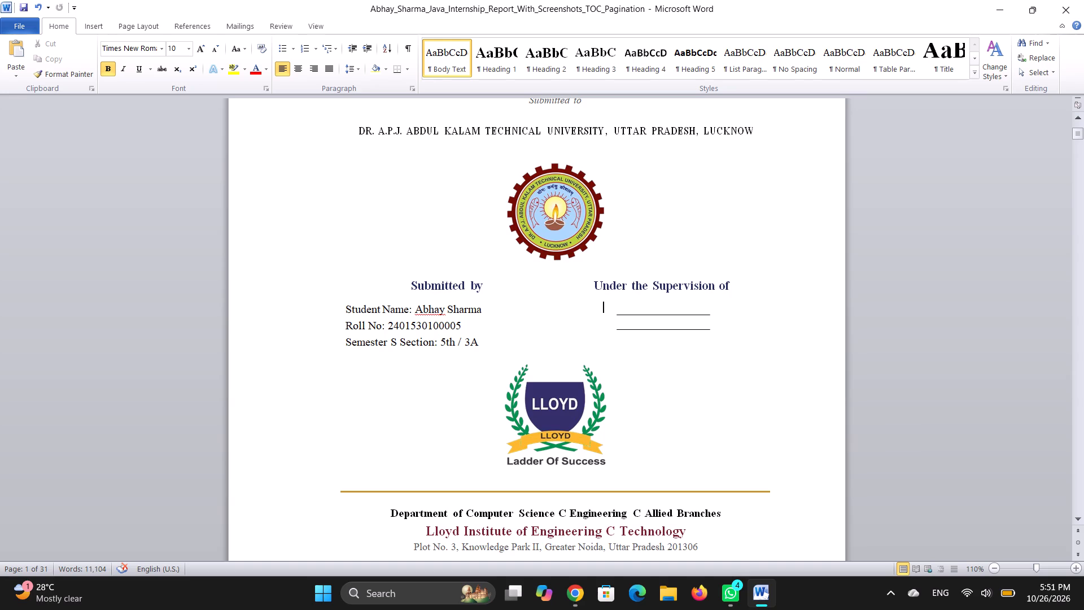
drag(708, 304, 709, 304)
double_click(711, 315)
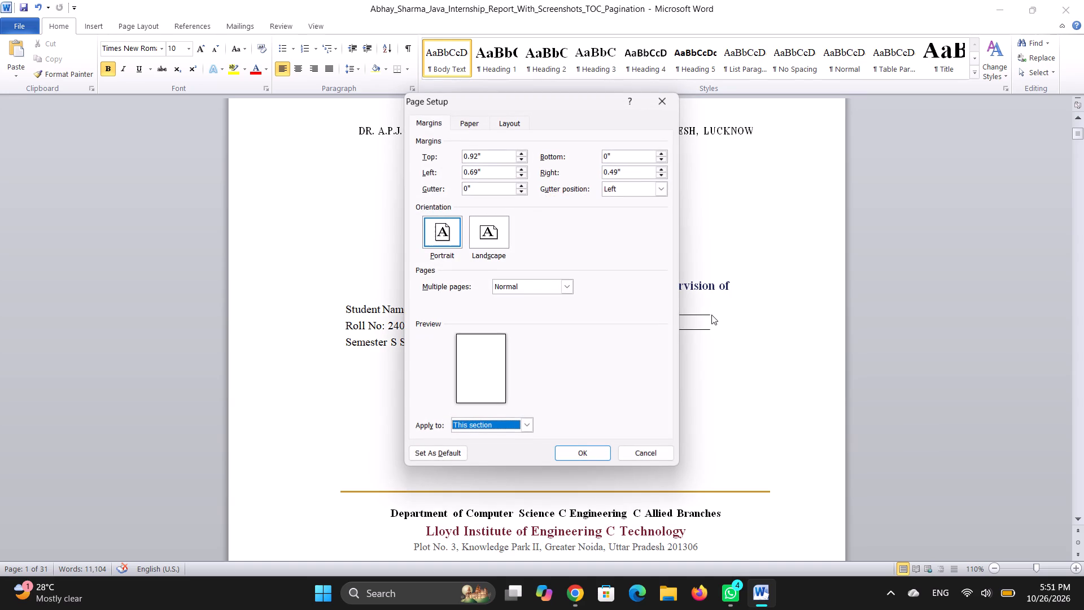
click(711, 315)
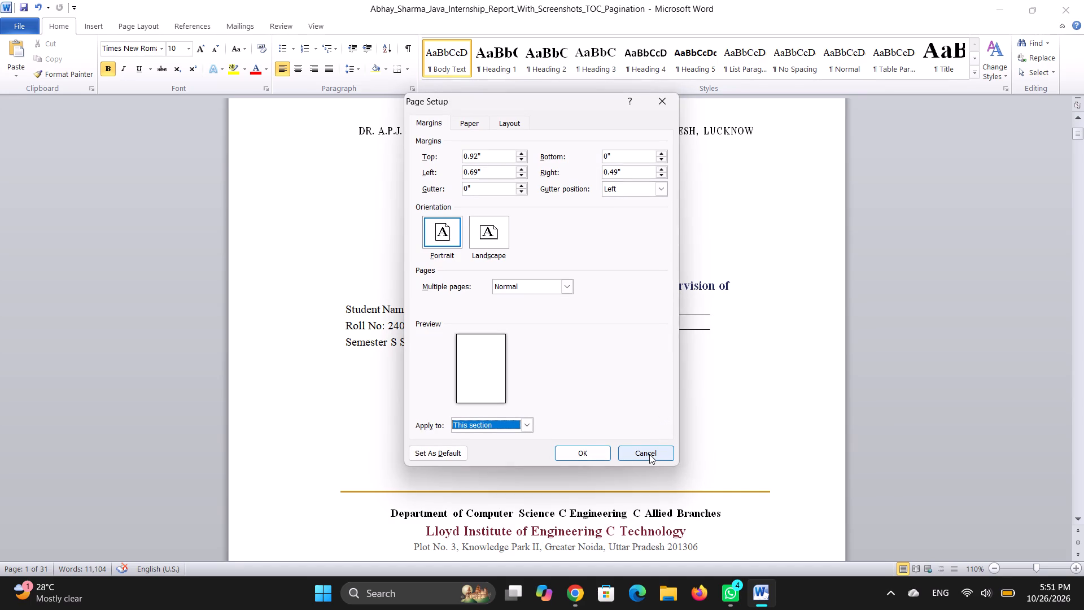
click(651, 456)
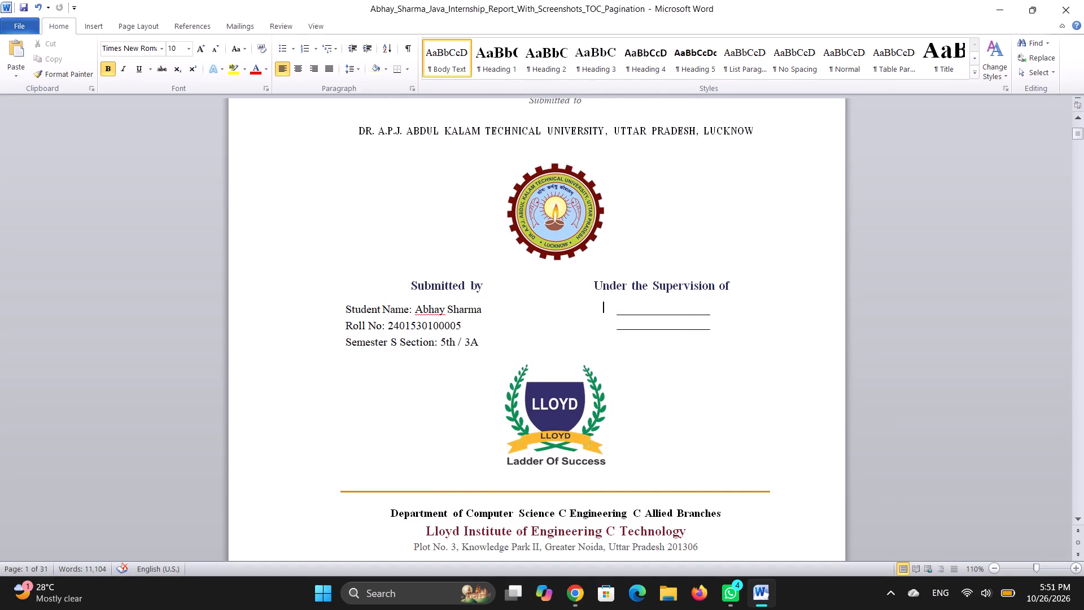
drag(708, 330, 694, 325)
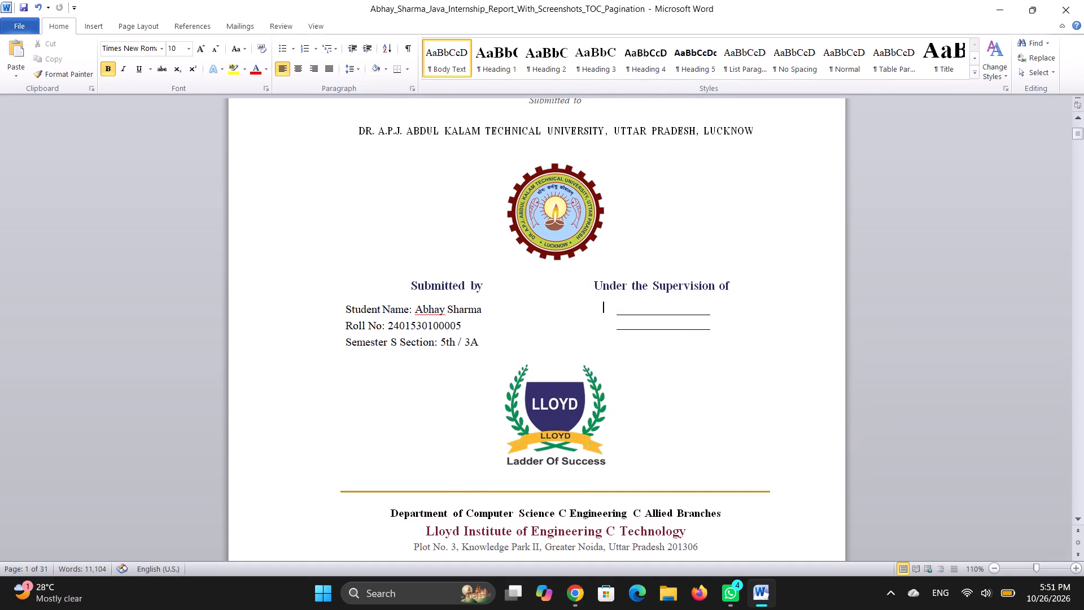
Apply white paragraph shading to the emptied supervisor name line on the cover page.
click(706, 310)
click(383, 72)
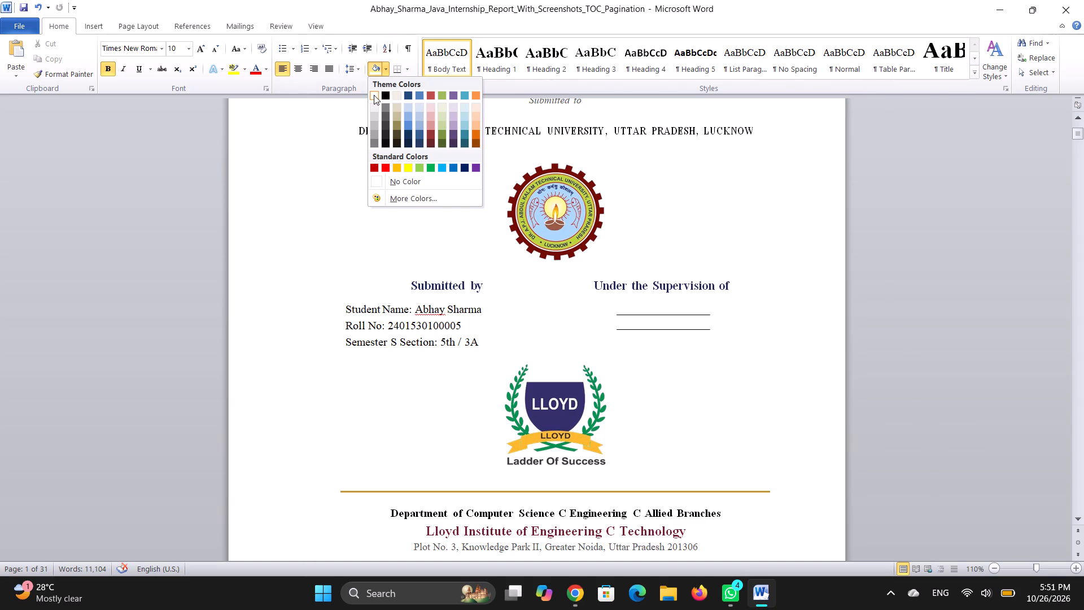
click(374, 95)
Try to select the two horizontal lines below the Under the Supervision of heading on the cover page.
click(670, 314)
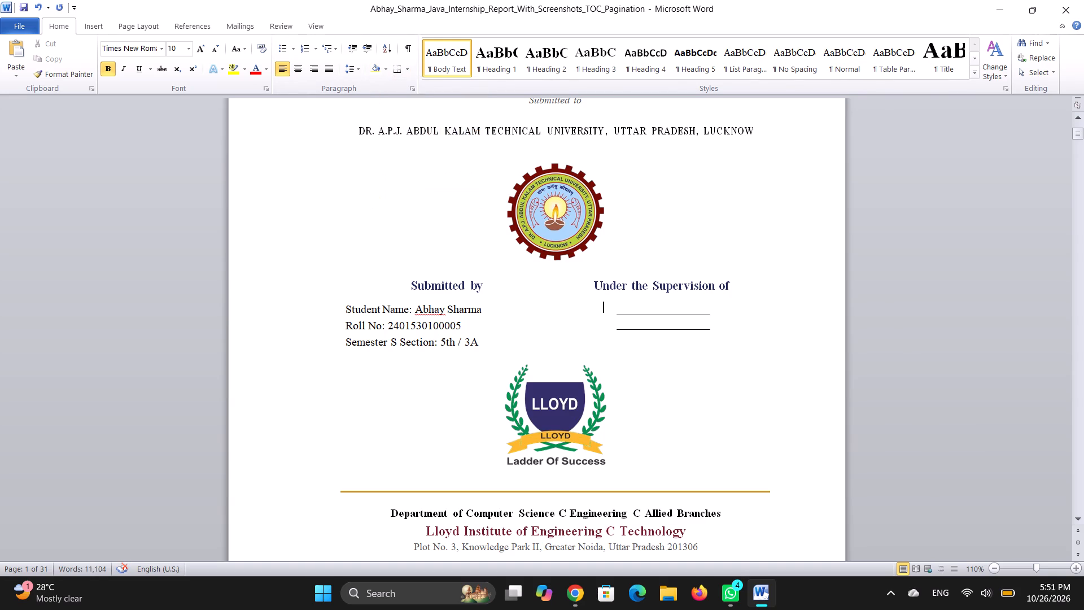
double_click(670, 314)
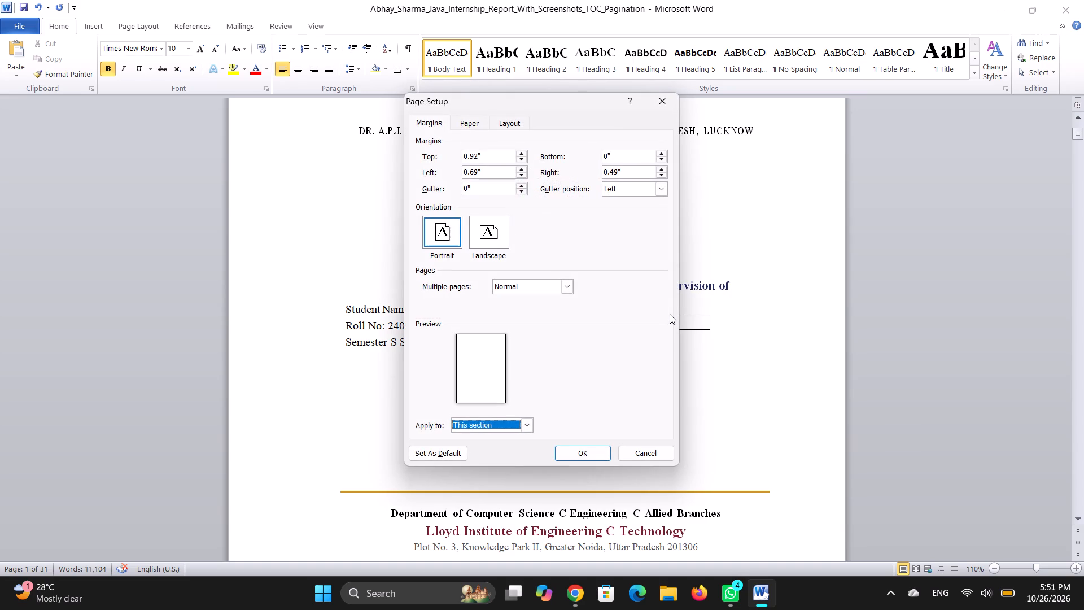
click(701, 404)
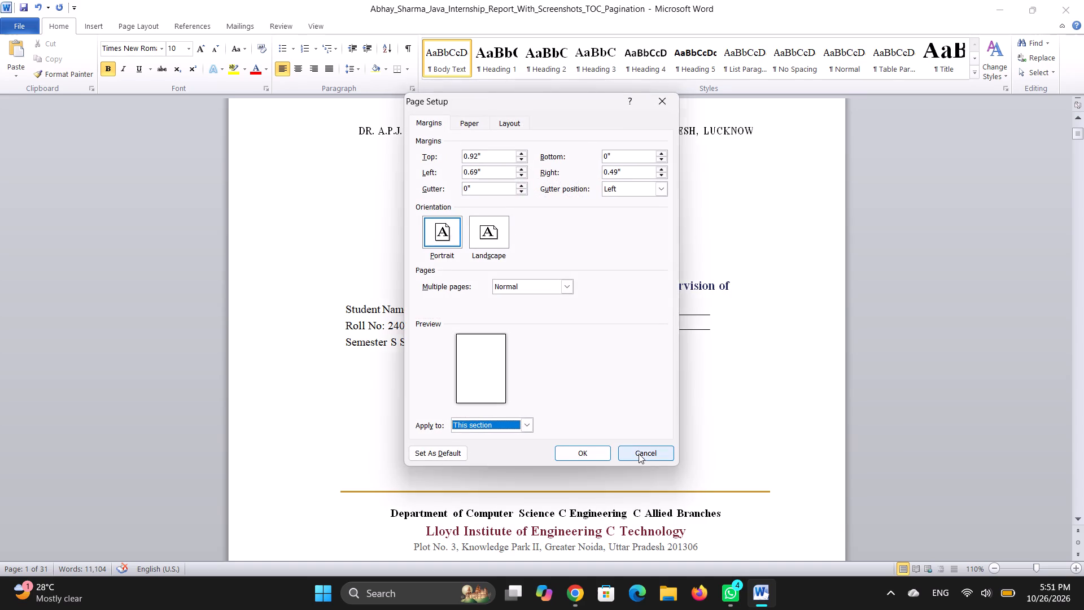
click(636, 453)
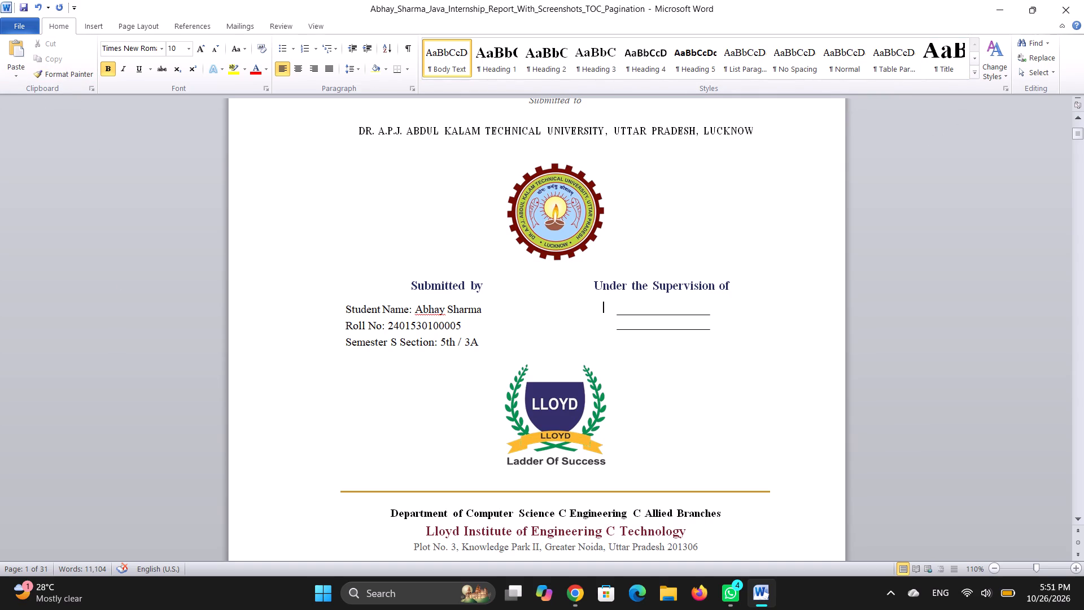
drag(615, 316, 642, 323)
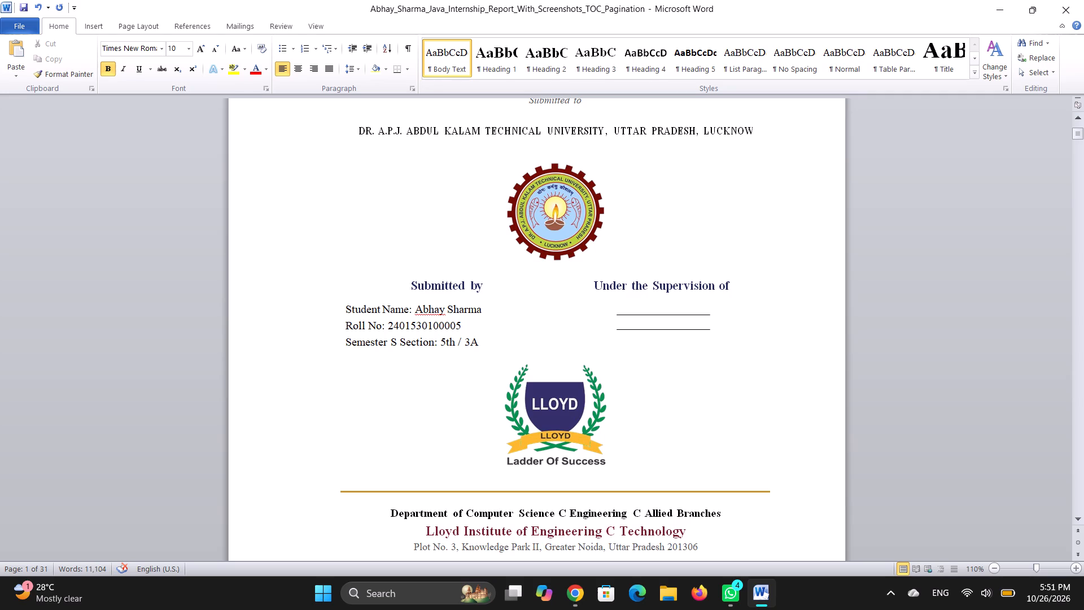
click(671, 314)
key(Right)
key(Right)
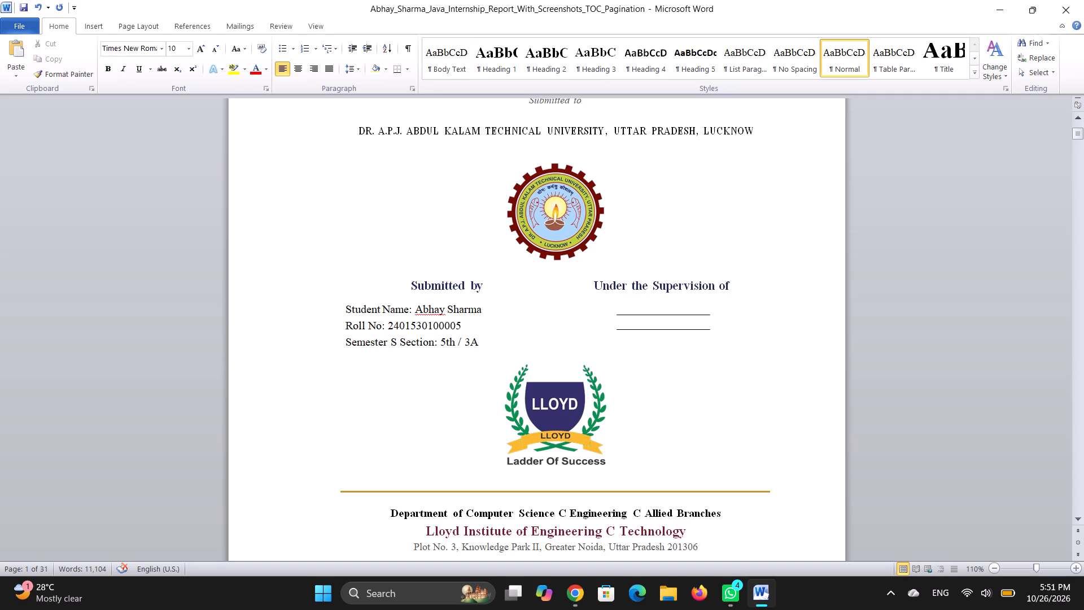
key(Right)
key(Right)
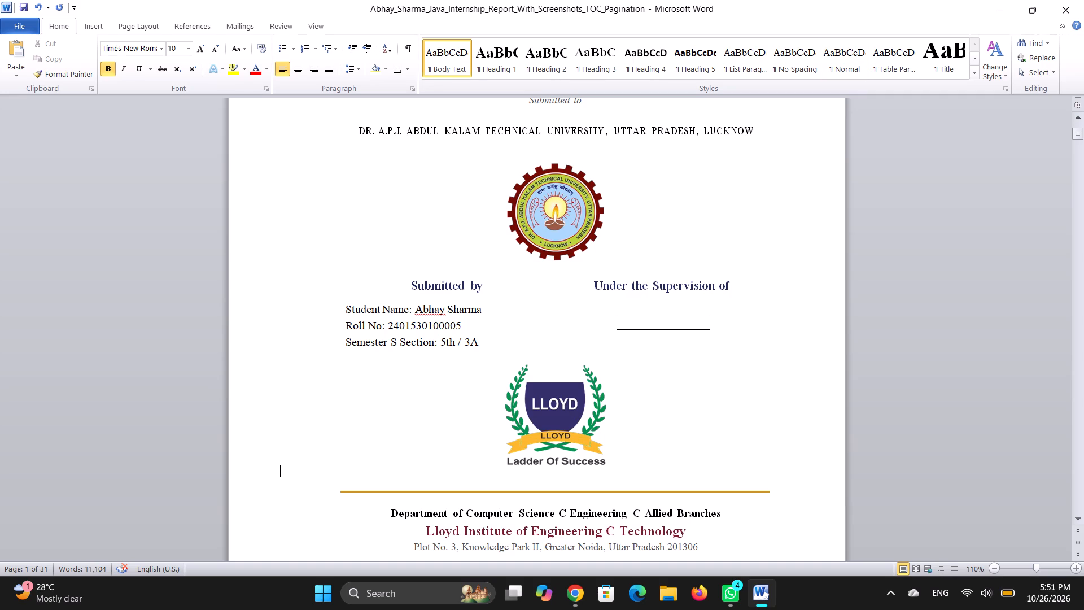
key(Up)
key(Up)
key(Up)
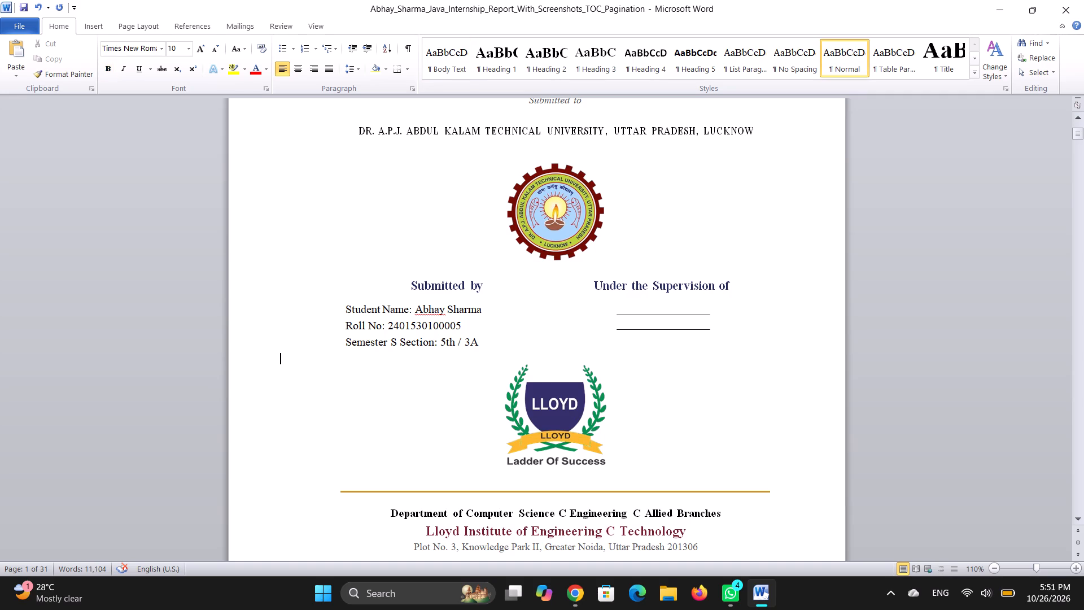
Indent the empty line below the Under the Supervision of heading with spaces and paste back the cut supervisor name and designation.
click(575, 312)
key(space)
key(space)
key(space)
key(space)
key(space)
key(space)
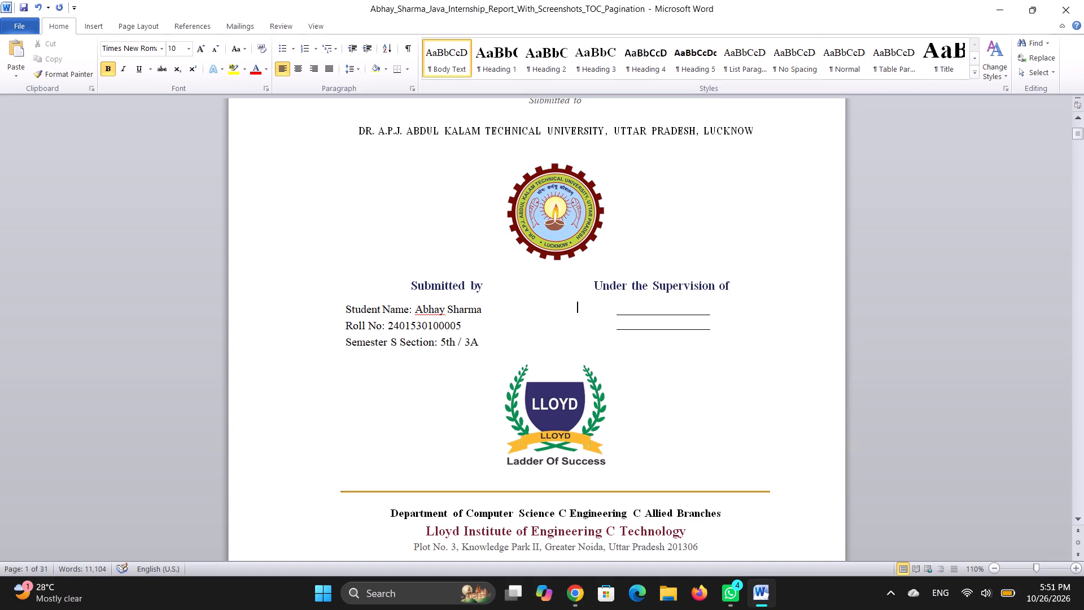
key(space)
key(space)
key(space)
key(space)
key(space)
key(space)
key(ctrl+v)
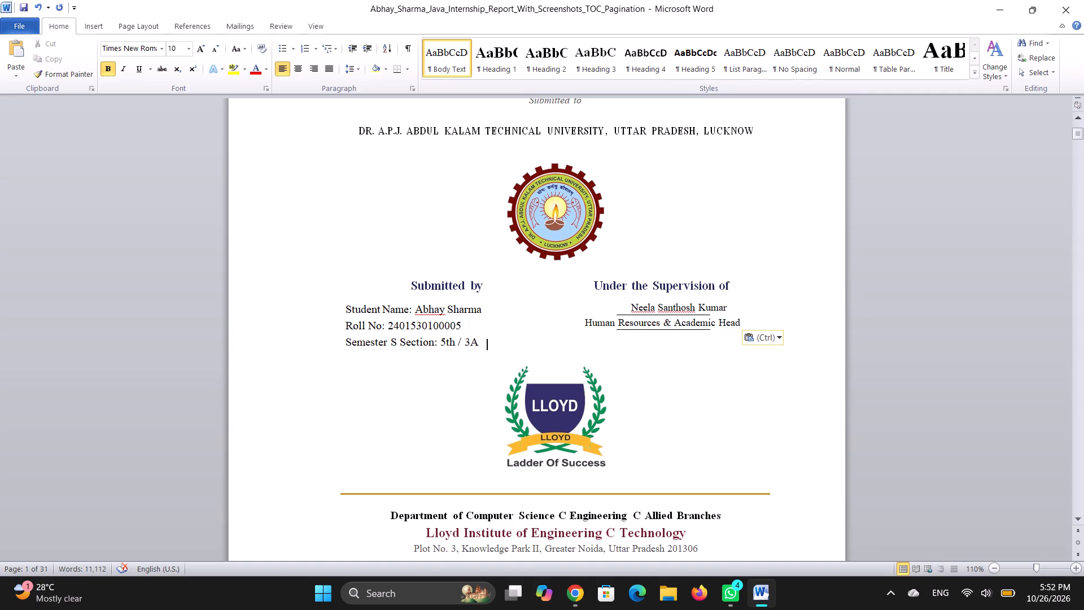
Remove the extra spaces before the supervisor's name so it sits centred below the Under the Supervision of heading.
click(631, 304)
key(BackSpace)
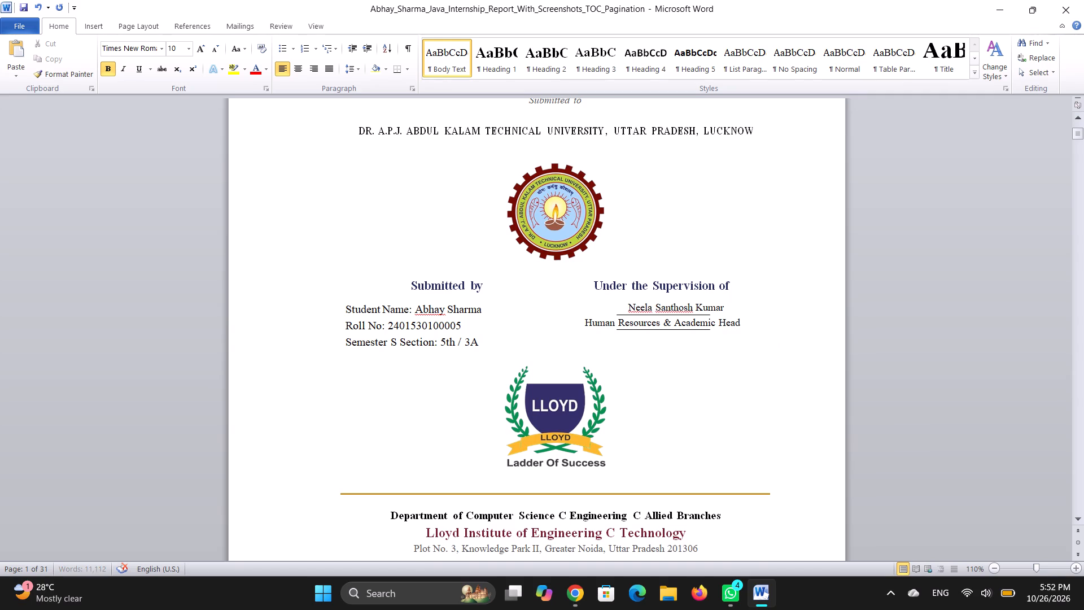
key(BackSpace)
key(BackSpace)
key(BackSpace)
key(BackSpace)
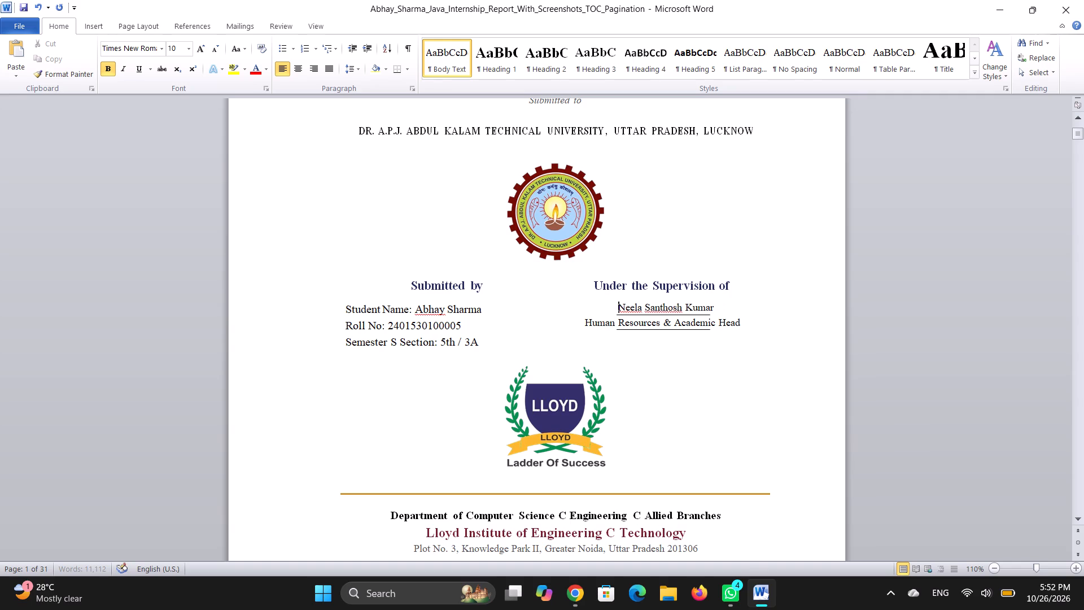
key(BackSpace)
key(BackSpace)
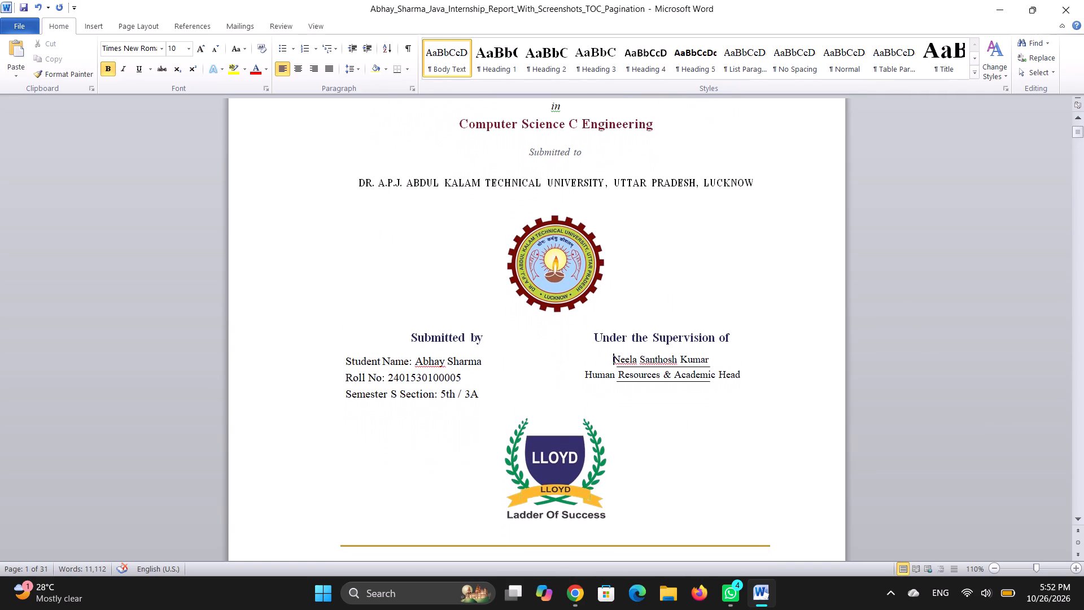
Shift the Submitted by heading on the cover page so it lines up with the start of the student details below it.
scroll(574, 329, down, 1)
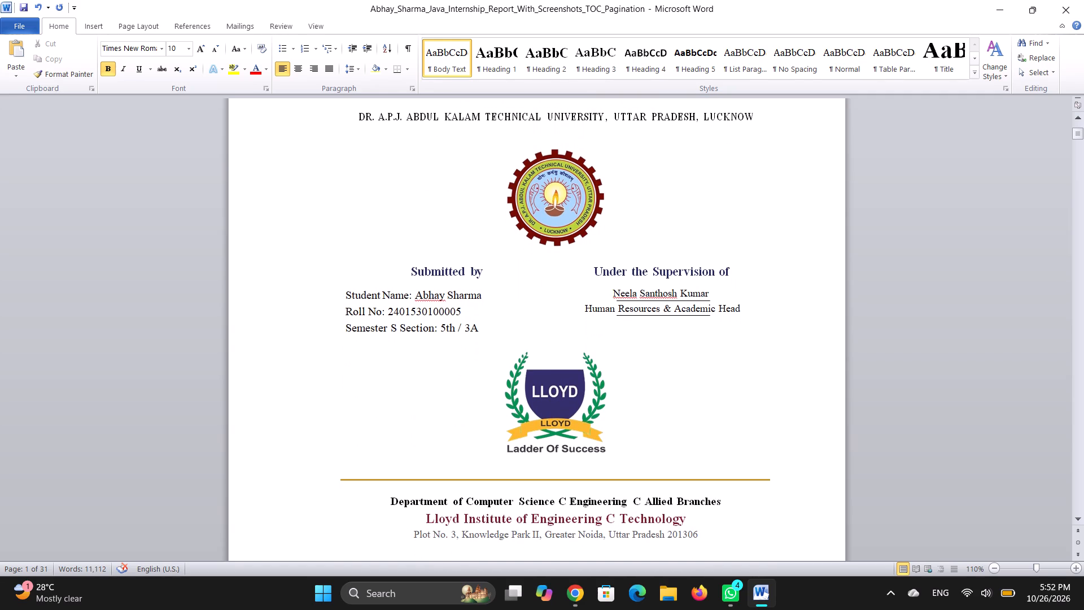
click(414, 274)
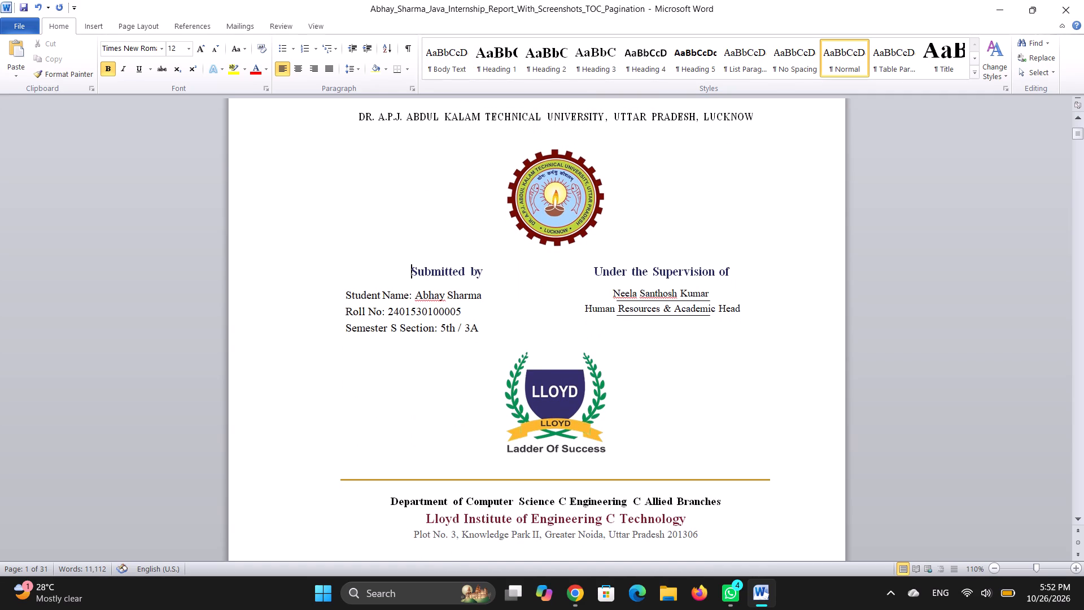
key(BackSpace)
key(Tab)
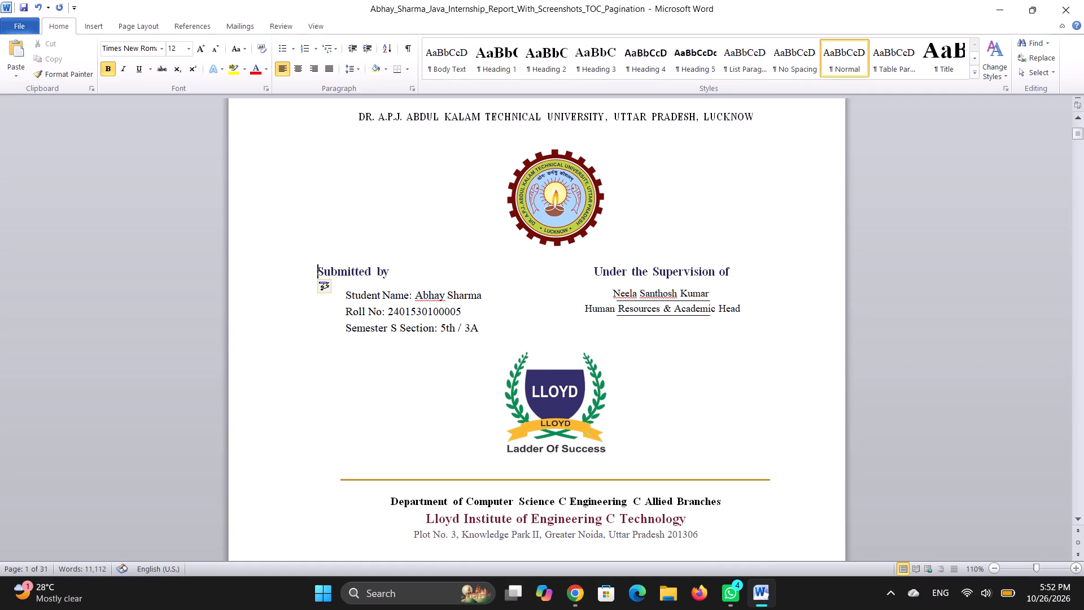
key(Tab)
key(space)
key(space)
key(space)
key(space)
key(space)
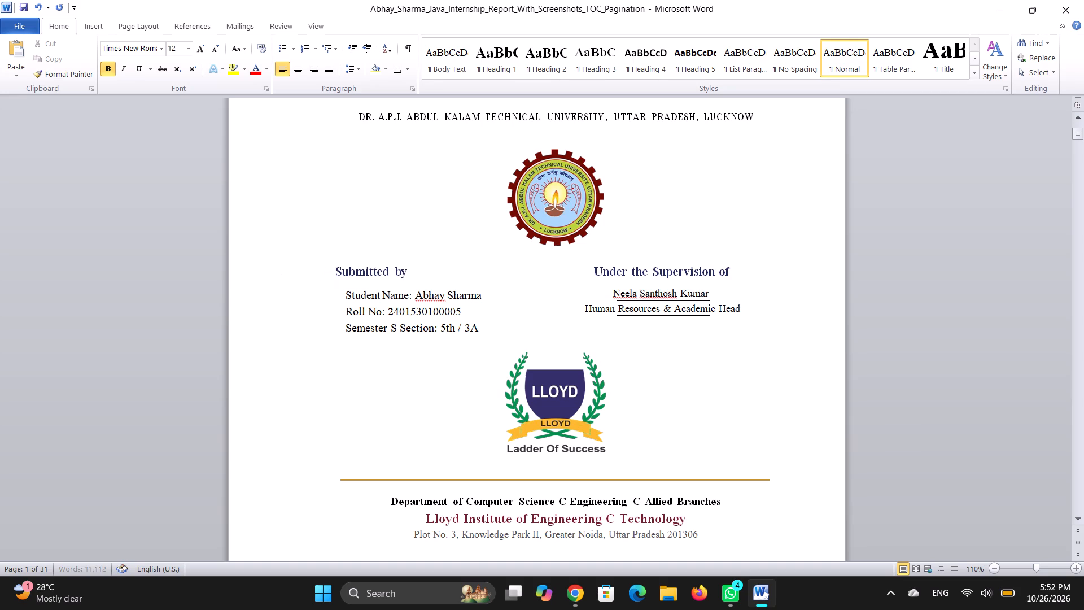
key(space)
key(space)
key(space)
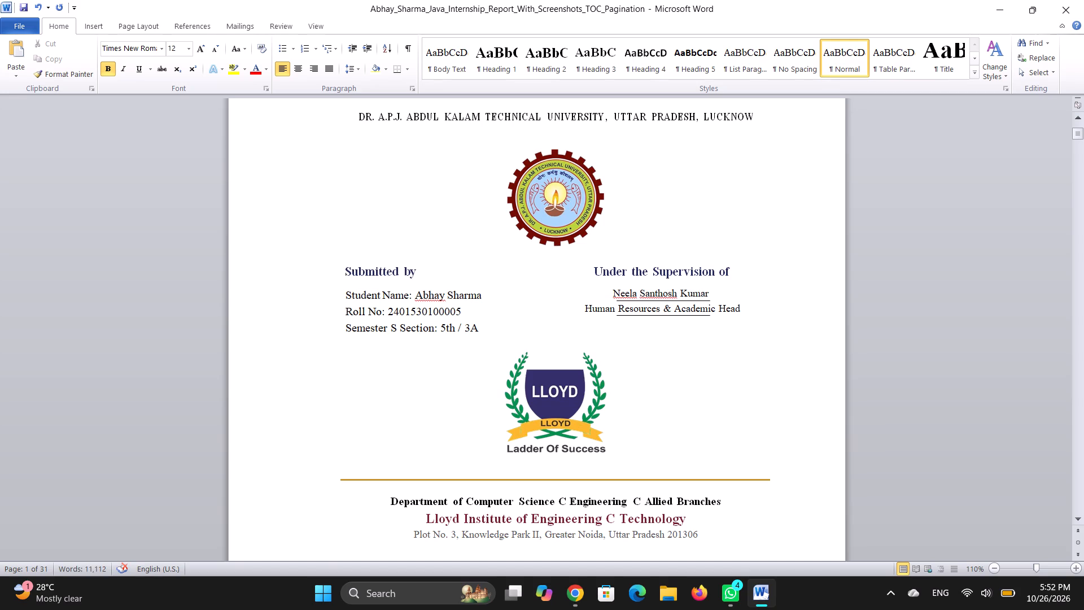
Add a colon after the Submitted by heading on the cover page.
click(422, 265)
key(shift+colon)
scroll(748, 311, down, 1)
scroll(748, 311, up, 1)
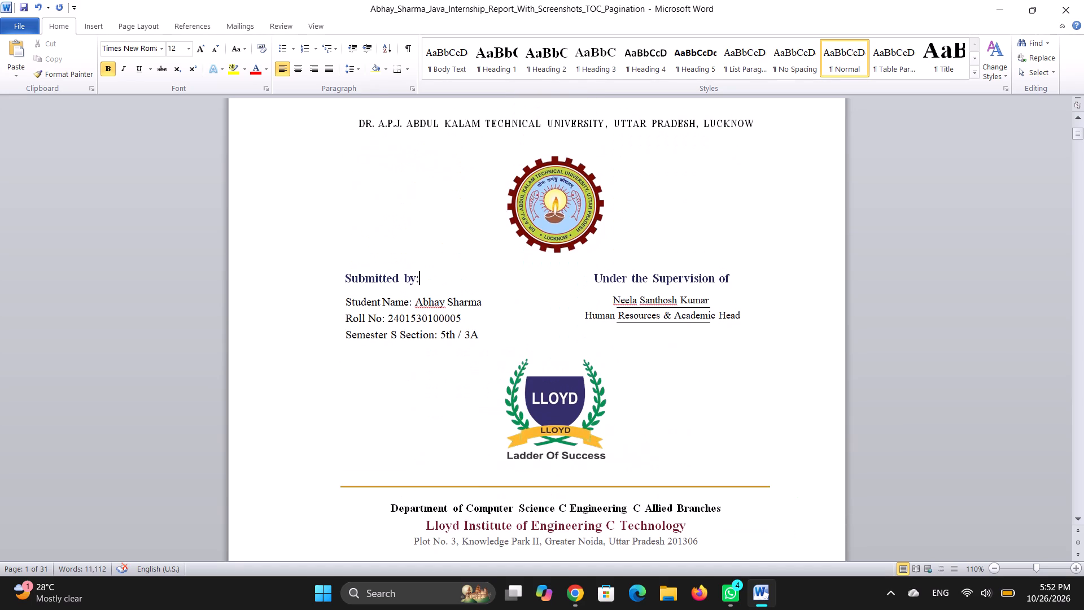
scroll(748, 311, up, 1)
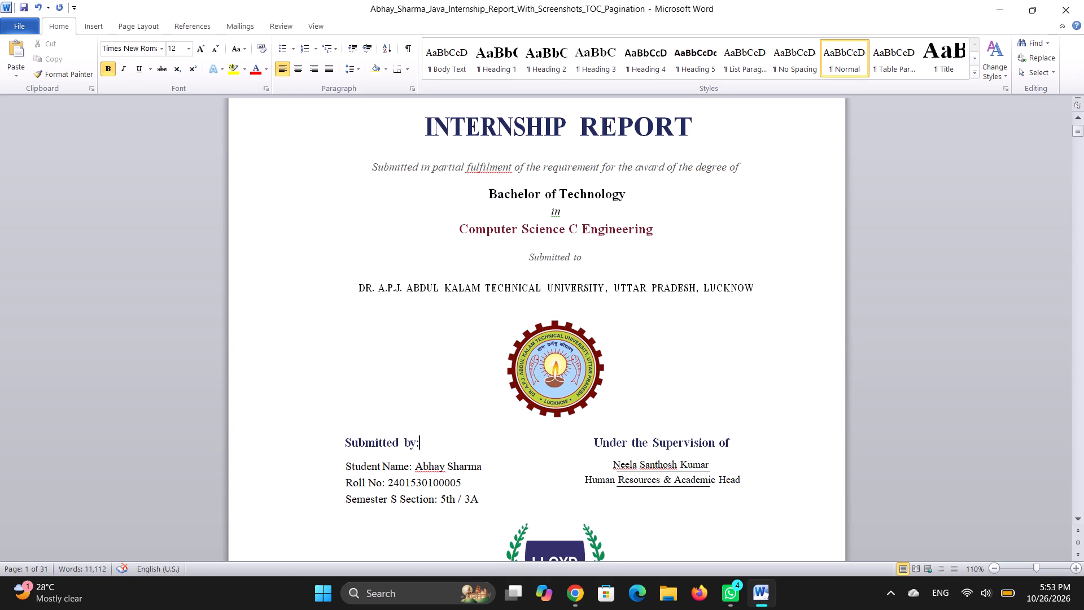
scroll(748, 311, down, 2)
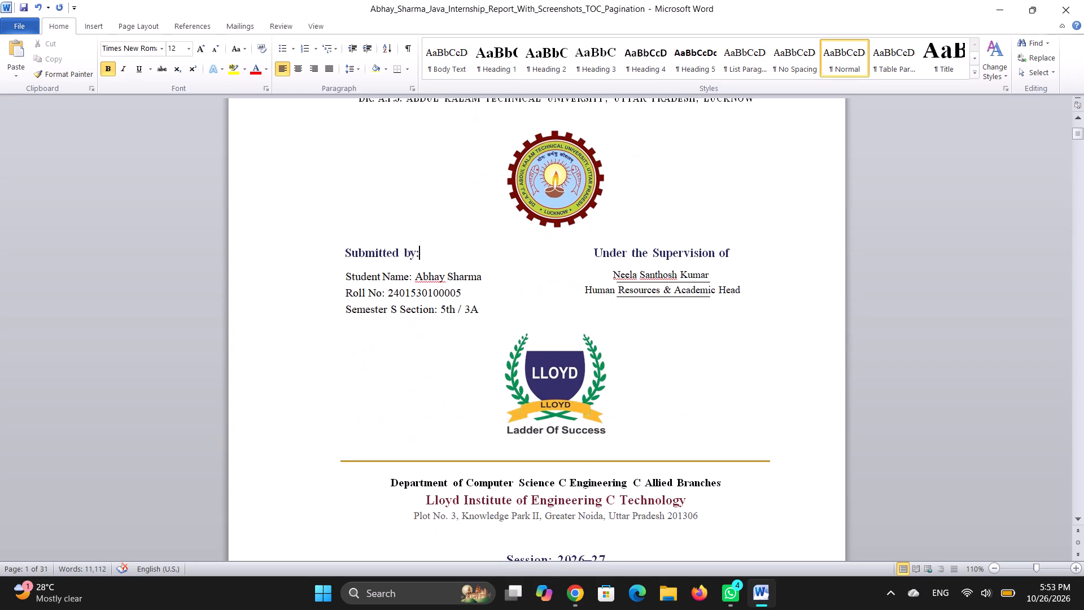
Replace the supervisor's name and designation on the cover page with the new supervisor's name, starting with the title Mr.
drag(748, 289, 621, 273)
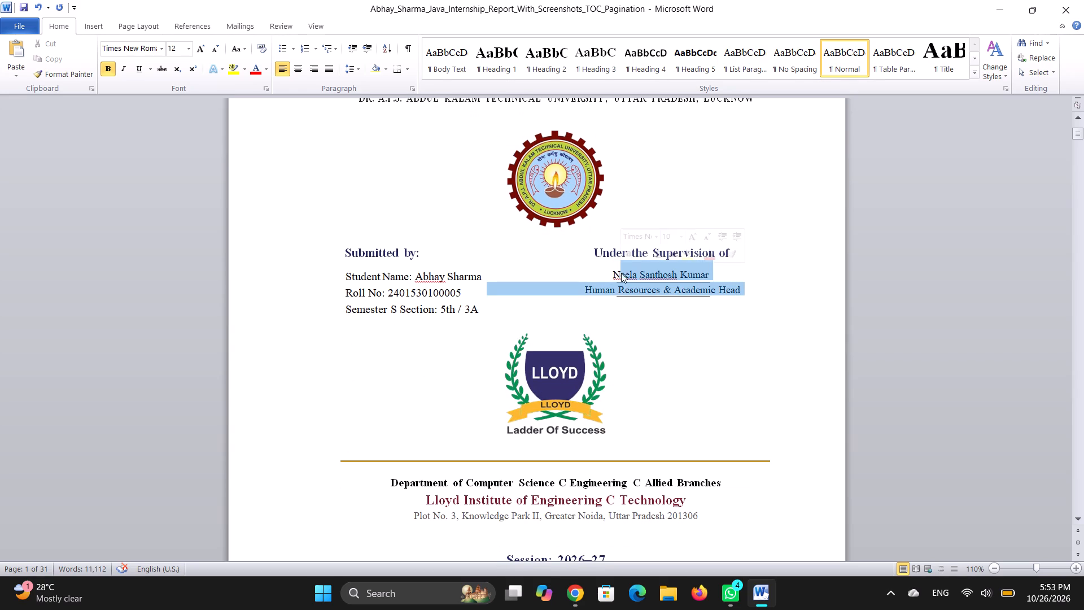
click(730, 289)
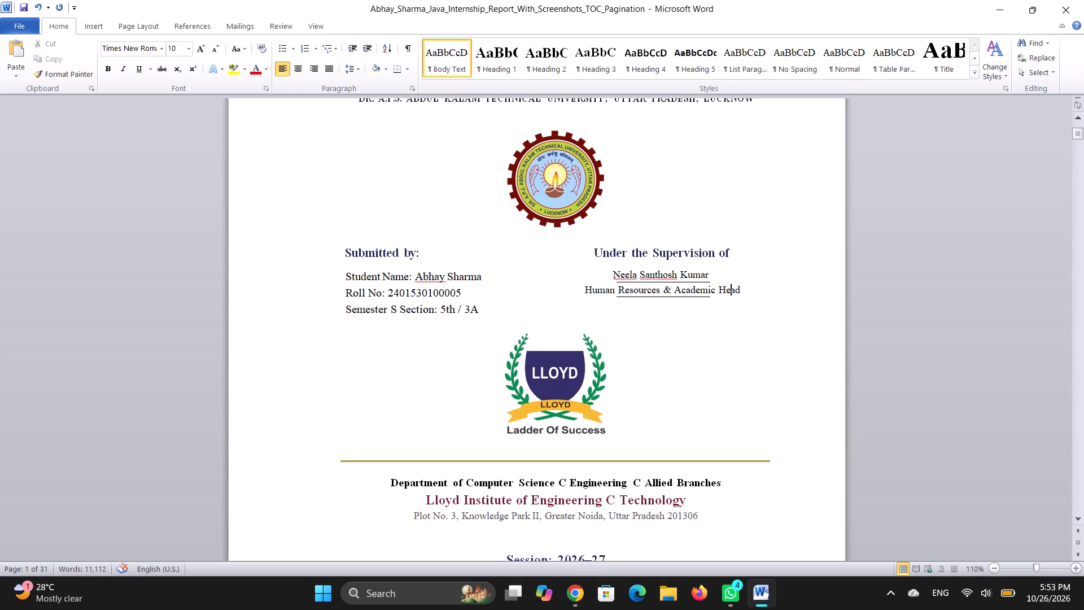
drag(749, 292, 617, 281)
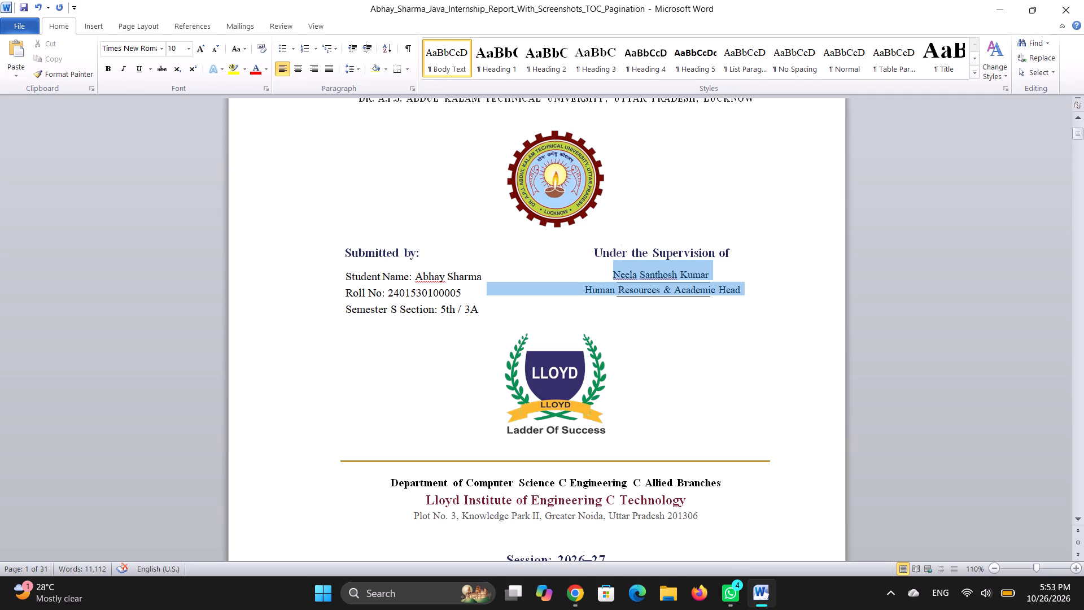
key(BackSpace)
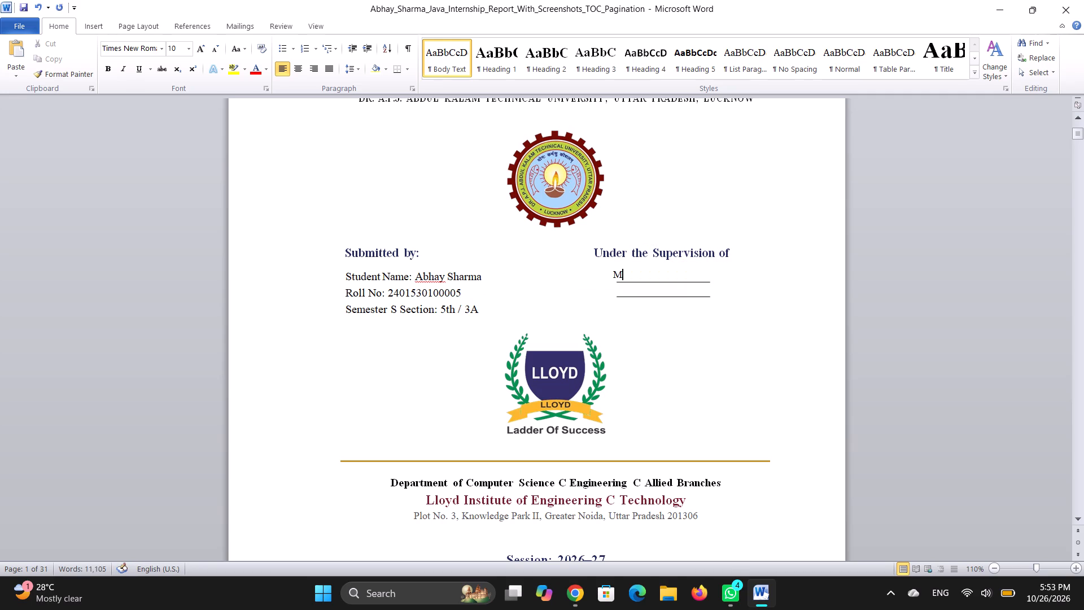
key(r)
key(BackSpace)
key(period)
key(BackSpace)
key(r)
key(d)
key(BackSpace)
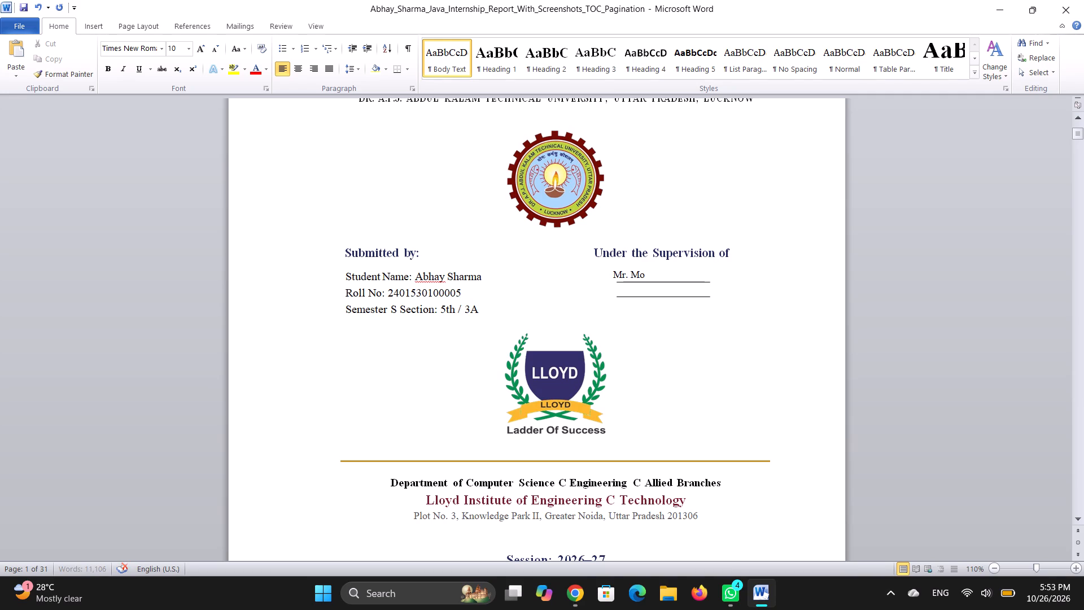